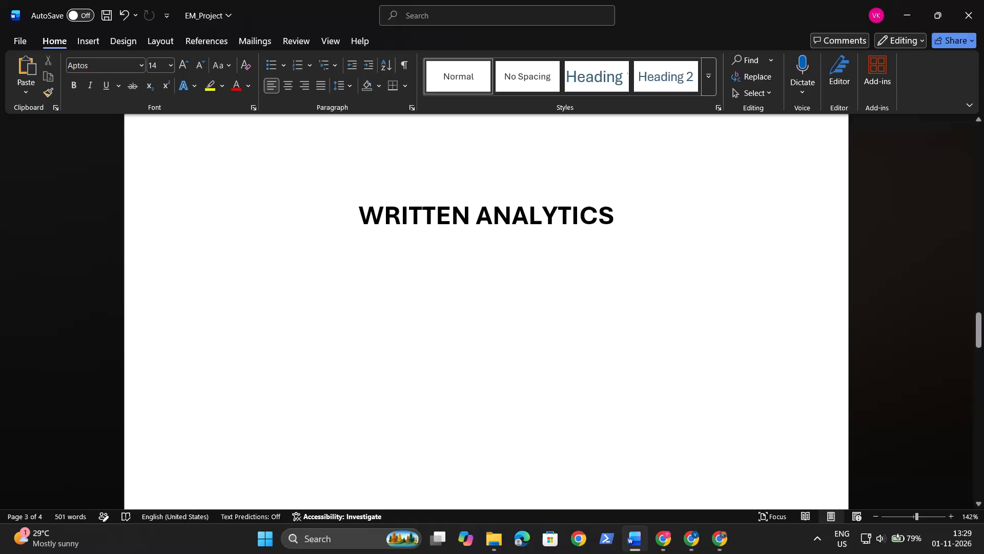
Look over the empty space under the WRITTEN ANALYTICS heading and the blank page that follows it.
scroll(660, 169, "down", 3)
scroll(505, 352, "down", 4)
scroll(461, 358, "down", 2)
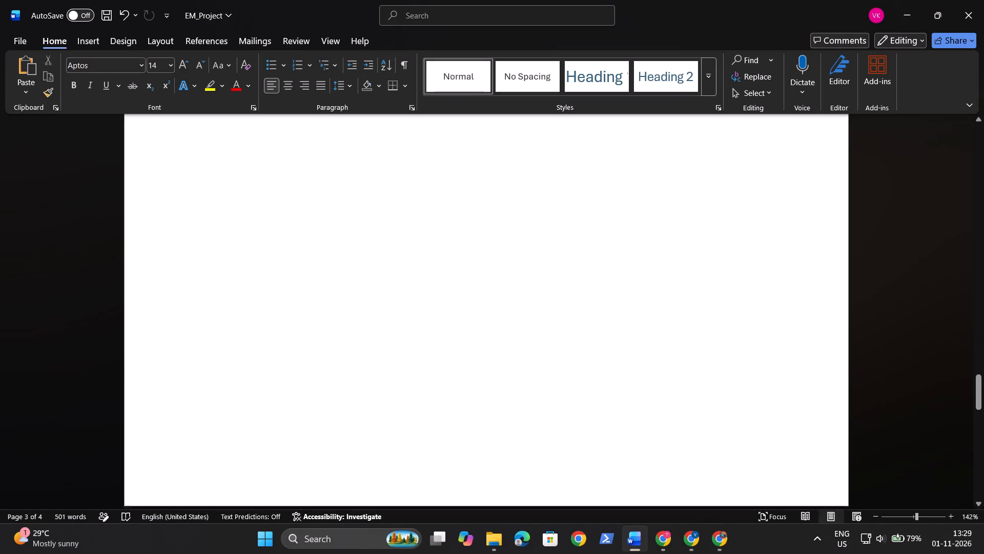
scroll(464, 357, "down", 1)
scroll(597, 314, "down", 2)
scroll(547, 315, "up", 2)
scroll(342, 321, "down", 2)
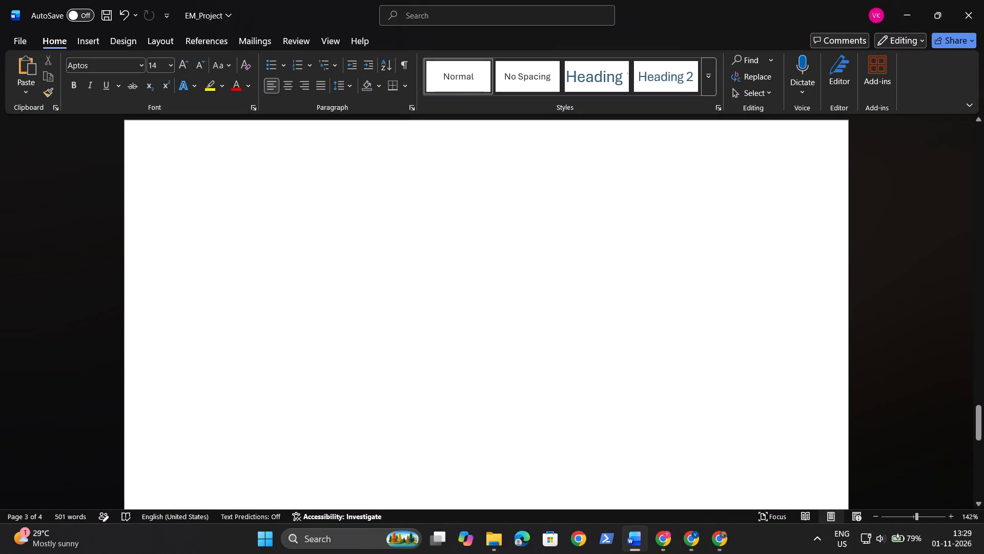
scroll(523, 280, "up", 6)
scroll(525, 98, "down", 2)
scroll(478, 390, "down", 3)
scroll(416, 425, "down", 3)
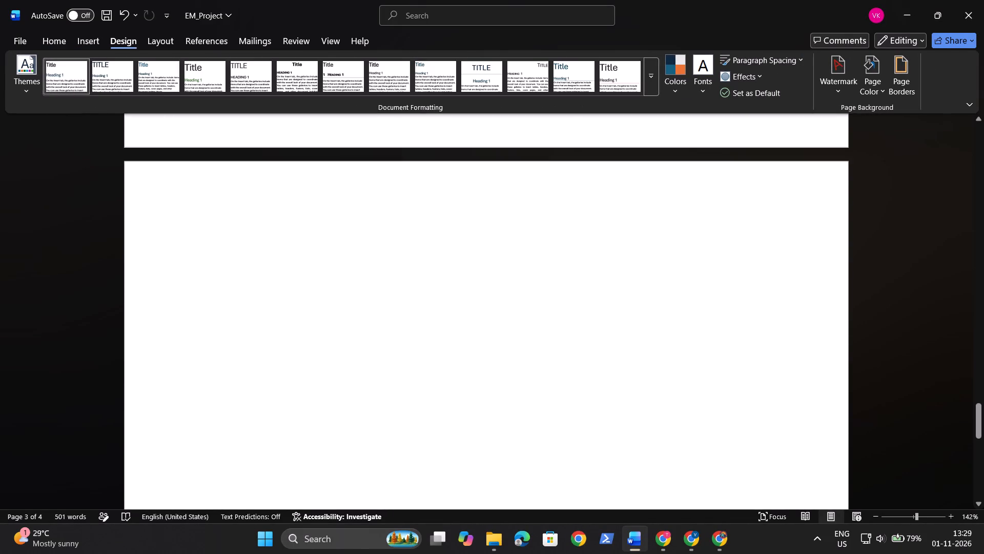
scroll(225, 260, "up", 1)
left_click(37, 37)
left_click(177, 211)
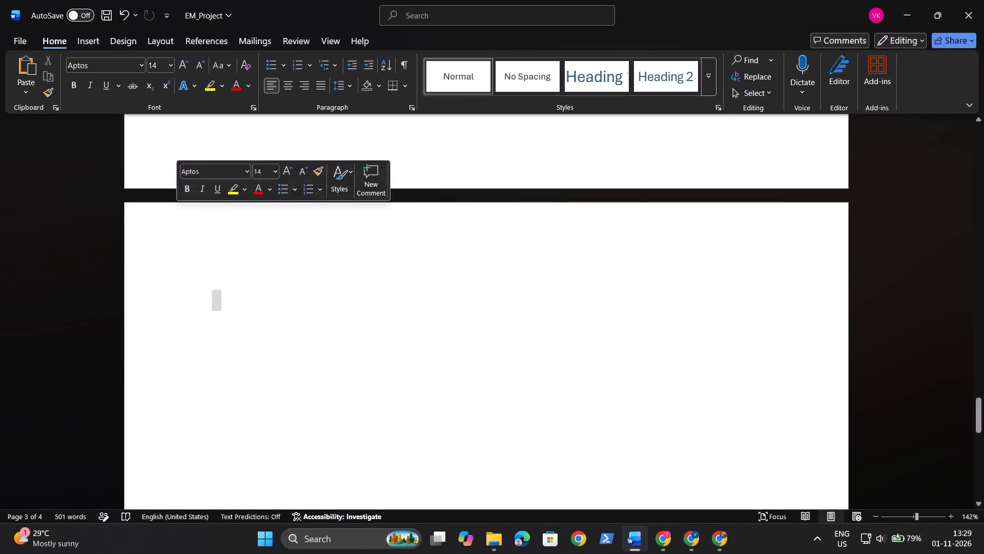
left_click(228, 266)
scroll(336, 234, "up", 8)
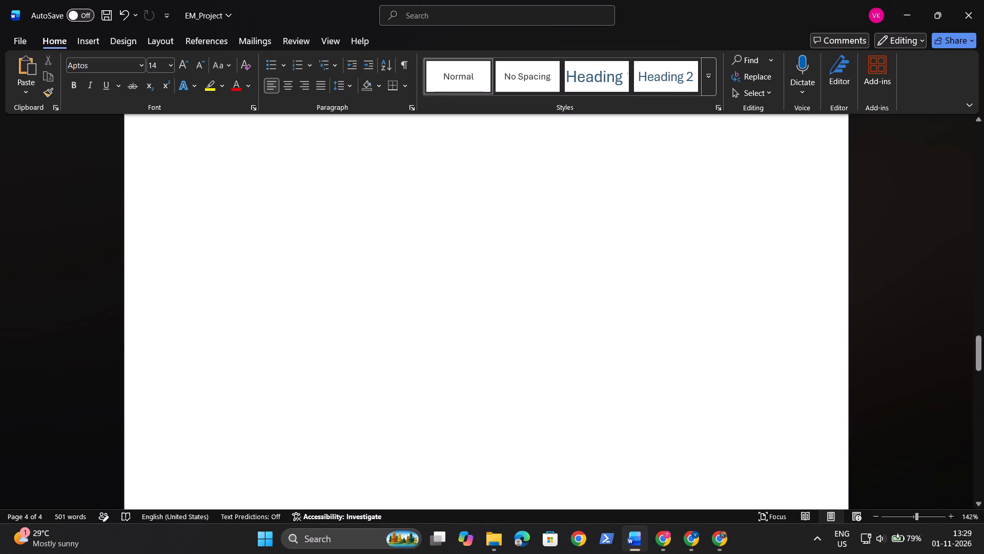
scroll(335, 232, "up", 4)
scroll(524, 284, "down", 1)
Add a left-aligned bold 16 pt subheading PROBLEM 1 on a new line below WRITTEN ANALYTICS.
left_click(623, 220)
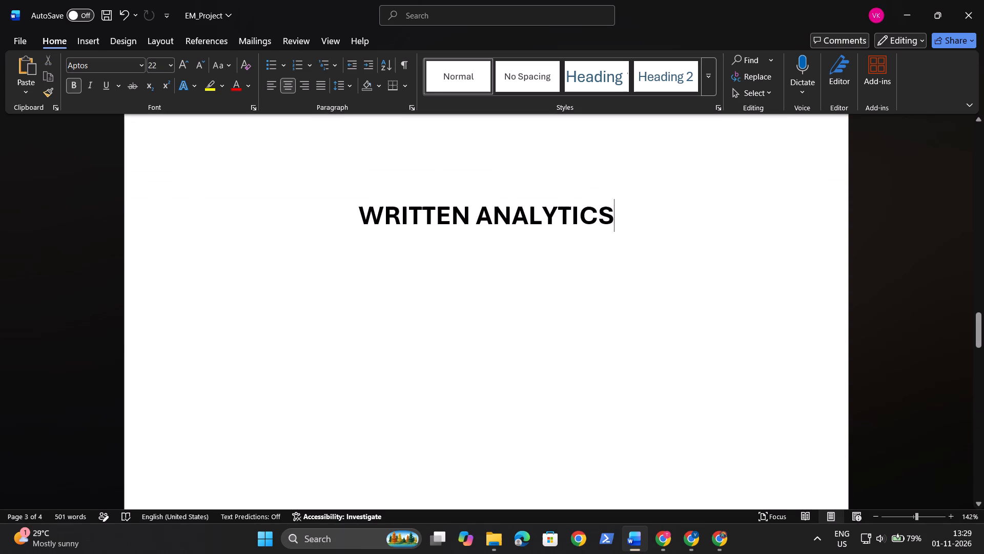
key("Return")
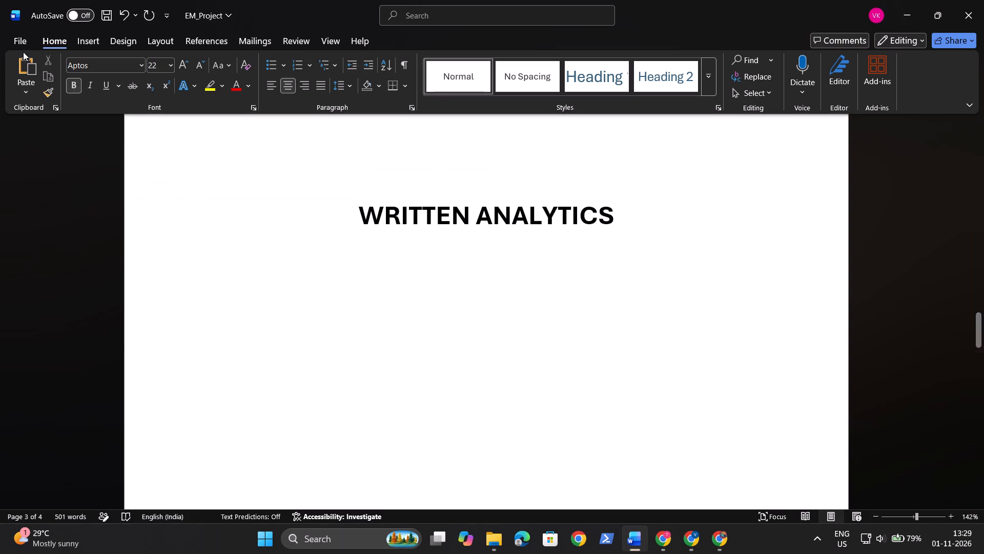
left_click(267, 86)
double_click(198, 67)
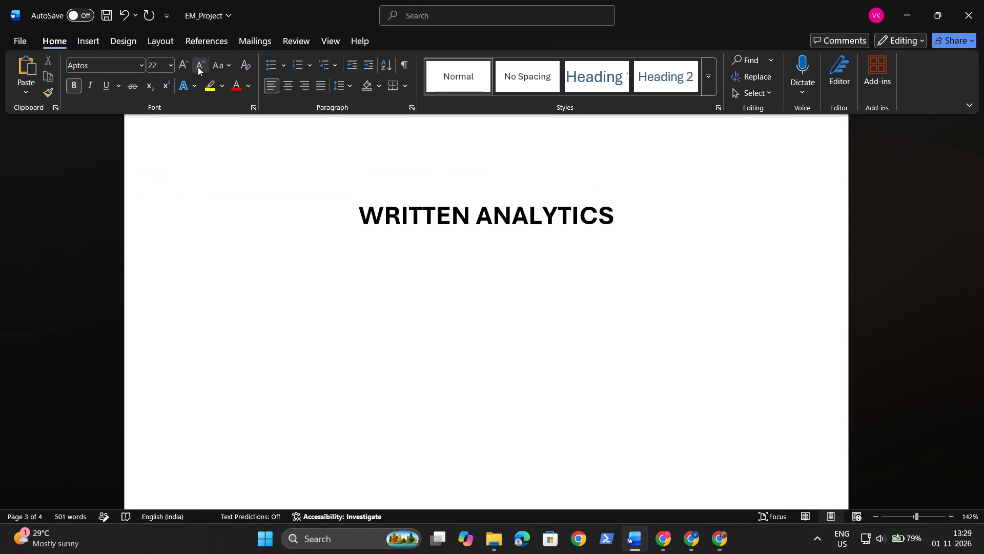
left_click(202, 63)
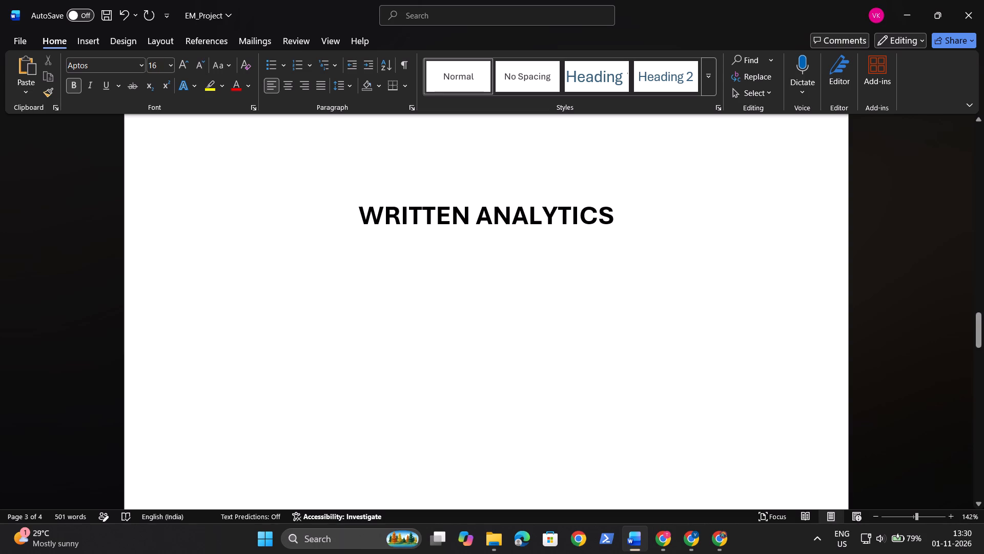
type("PRo")
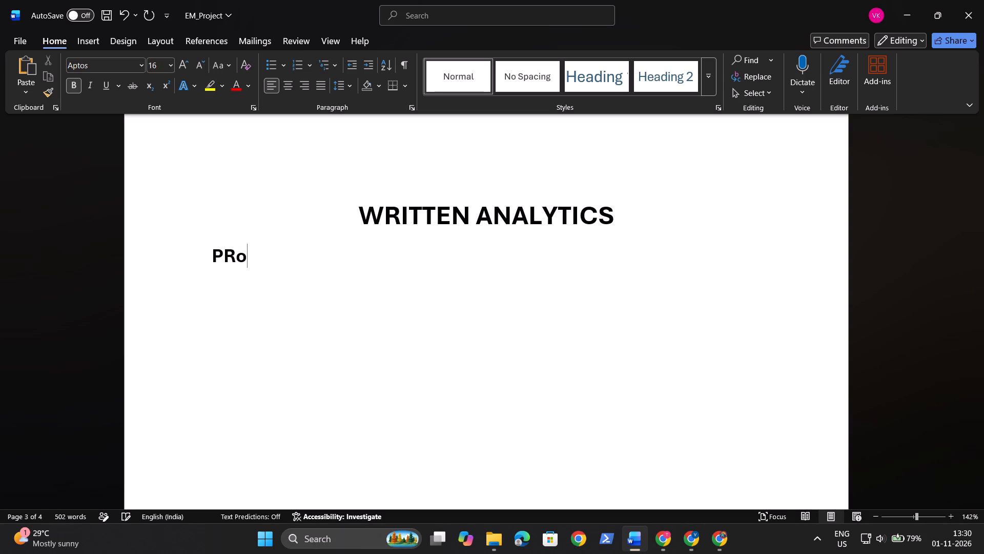
key("BackSpace")
type("OBLEM 1")
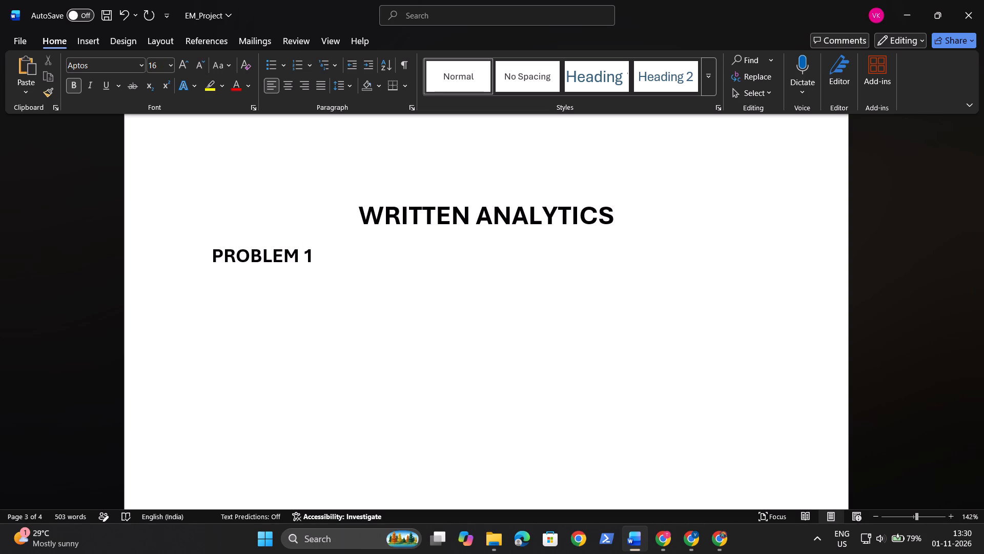
Review the empty space under PROBLEM 1 and the blank page 4, leaving the text cursor at the start of page 4.
scroll(464, 306, "down", 1)
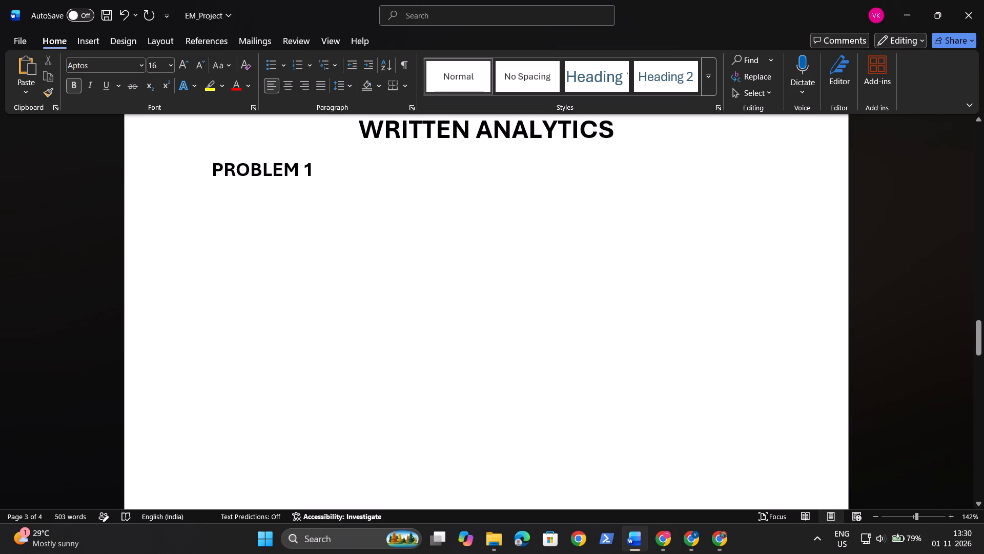
scroll(453, 206, "up", 1)
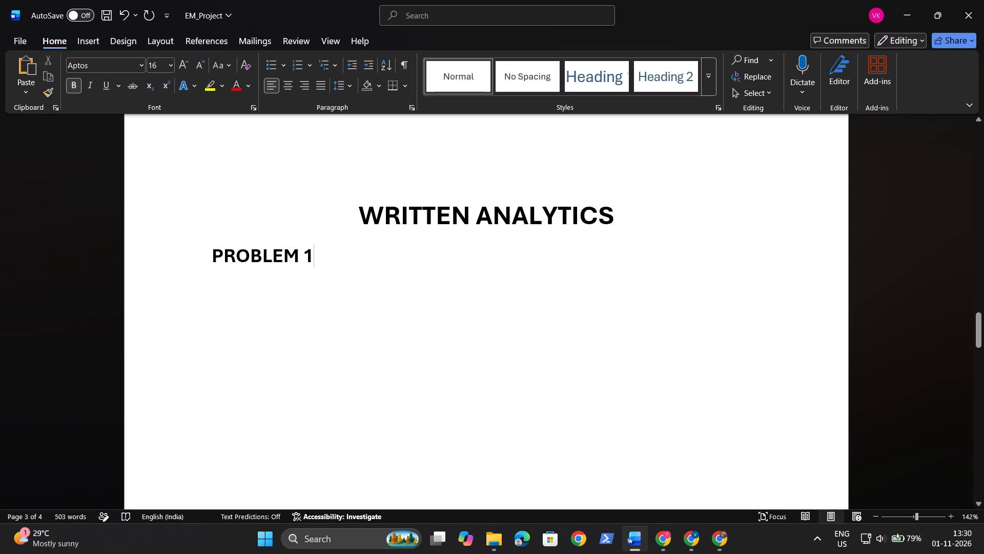
left_click(635, 215)
left_click(343, 256)
scroll(443, 231, "down", 2)
scroll(425, 238, "up", 2)
scroll(385, 260, "down", 5)
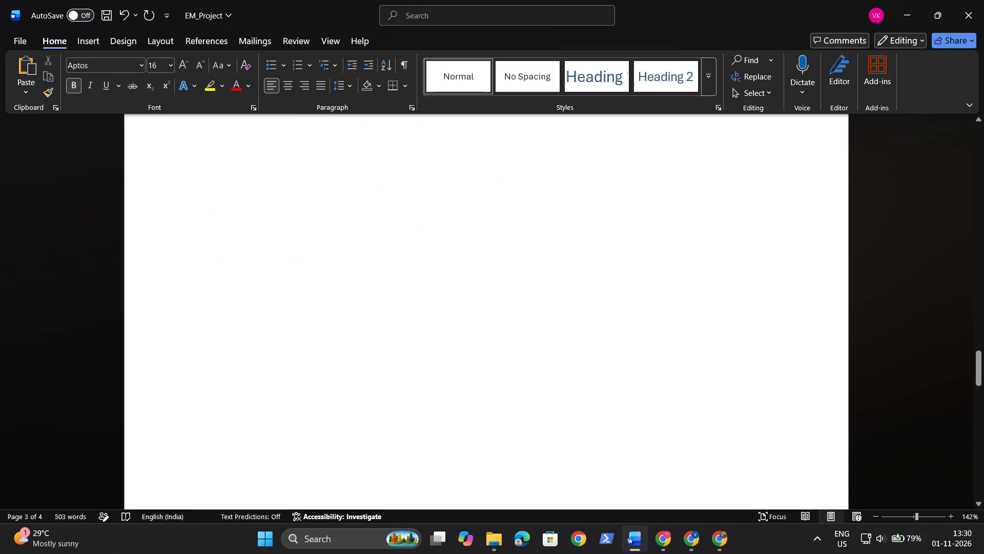
scroll(425, 299, "down", 5)
left_click(208, 349)
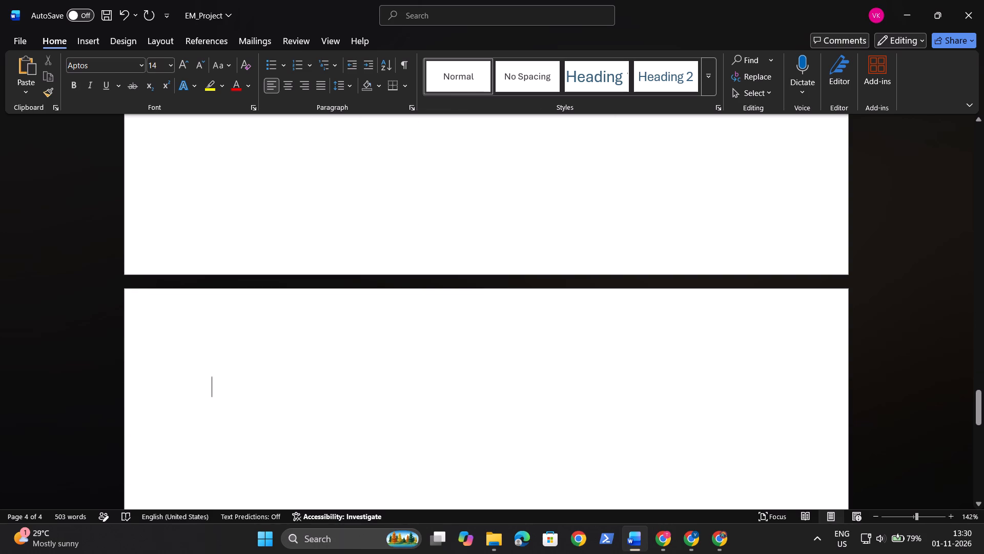
scroll(406, 326, "up", 8)
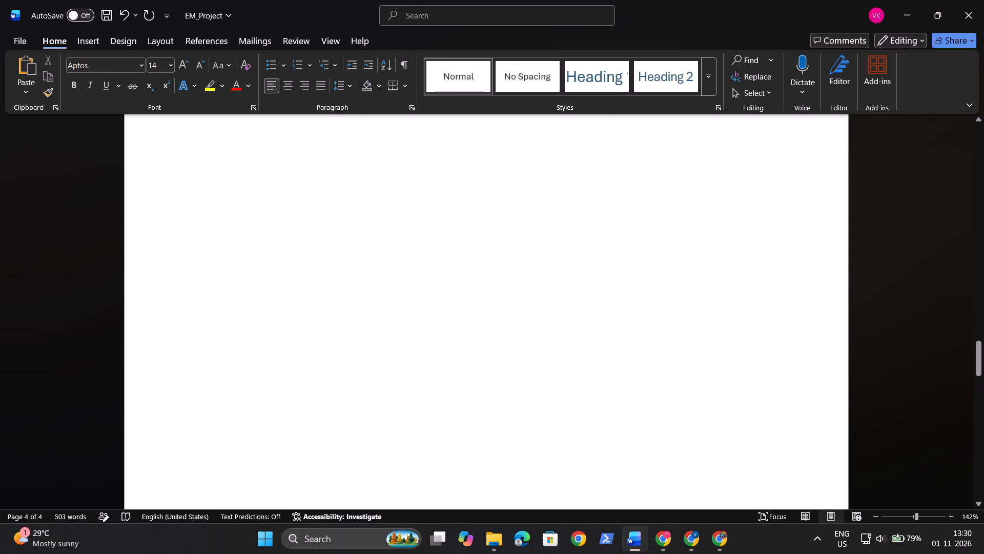
scroll(410, 315, "up", 2)
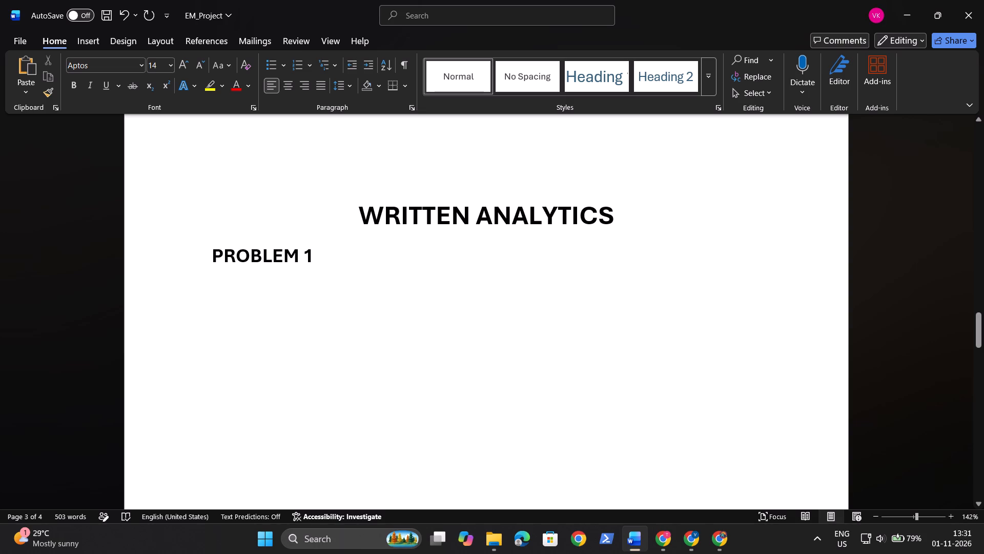
scroll(403, 282, "down", 2)
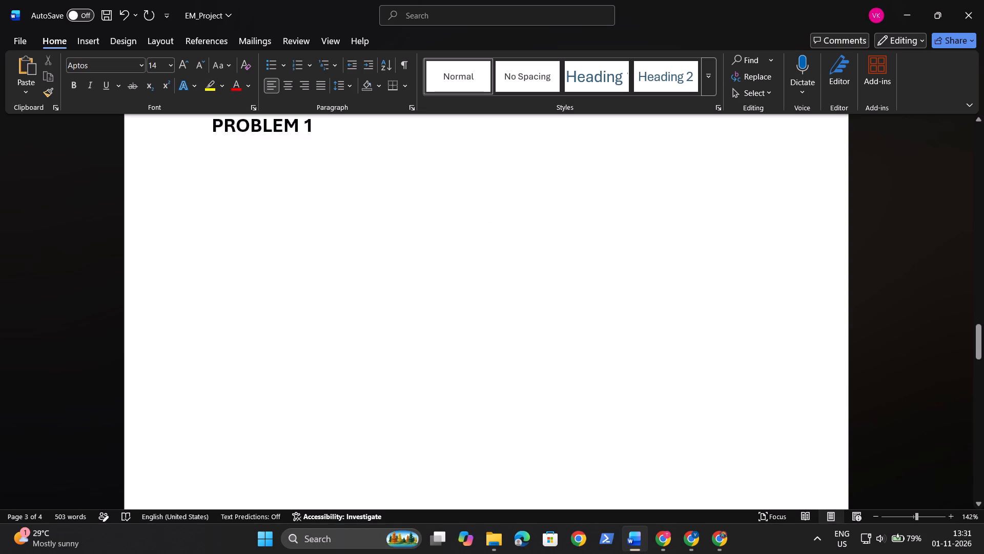
scroll(403, 282, "down", 9)
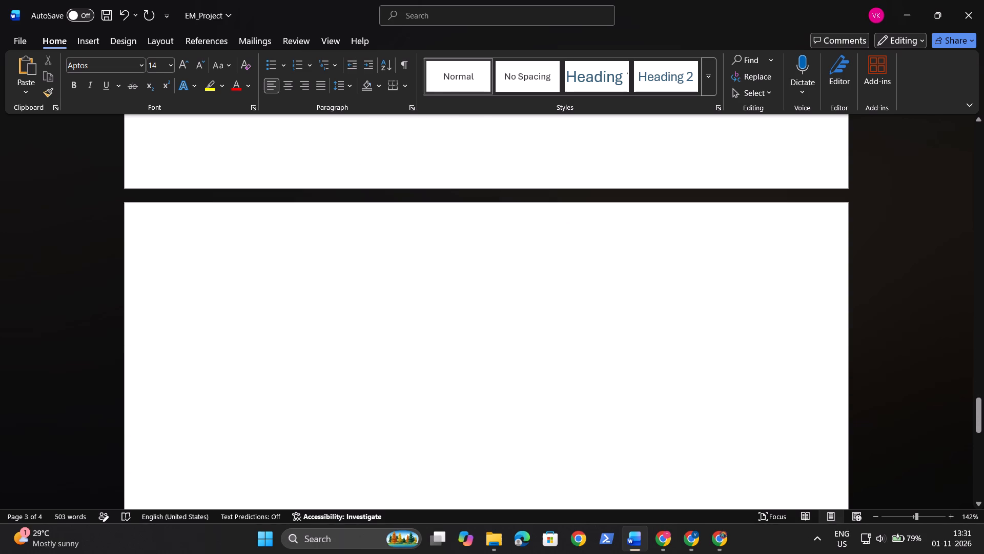
scroll(404, 283, "up", 1)
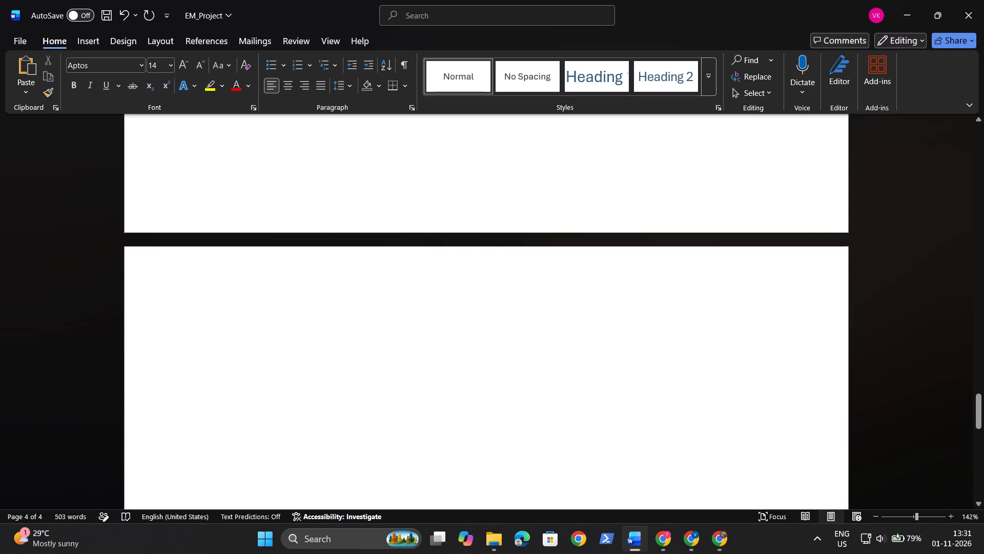
scroll(404, 283, "up", 11)
scroll(405, 282, "down", 2)
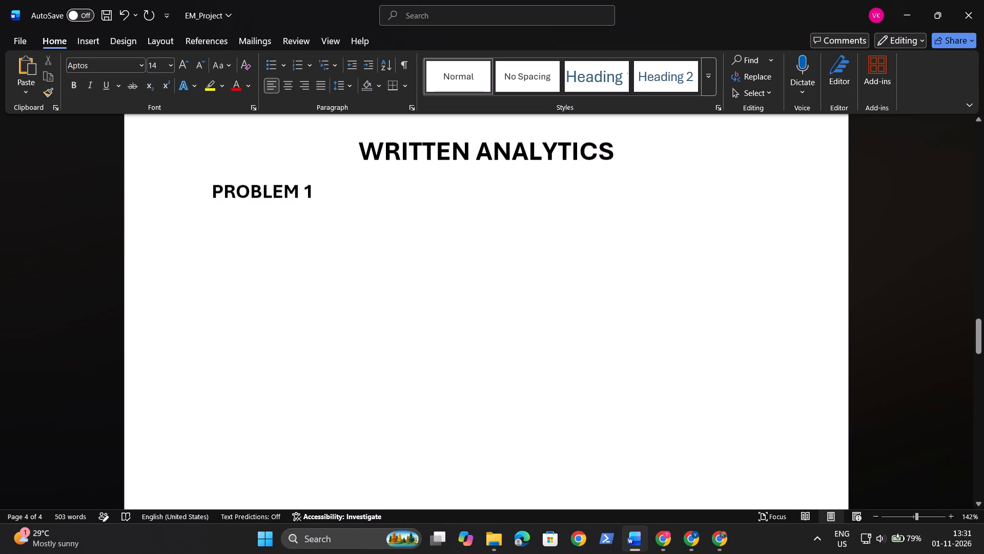
scroll(405, 282, "down", 9)
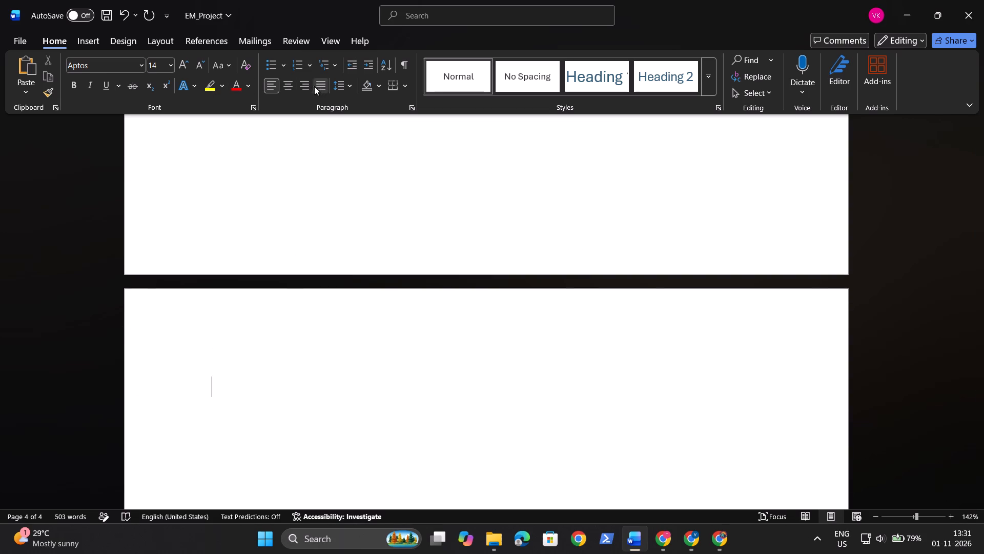
Enter the heading MATLAB SIMULATION, centred at 22 pt, on the first line of page 4.
left_click(289, 85)
double_click(181, 57)
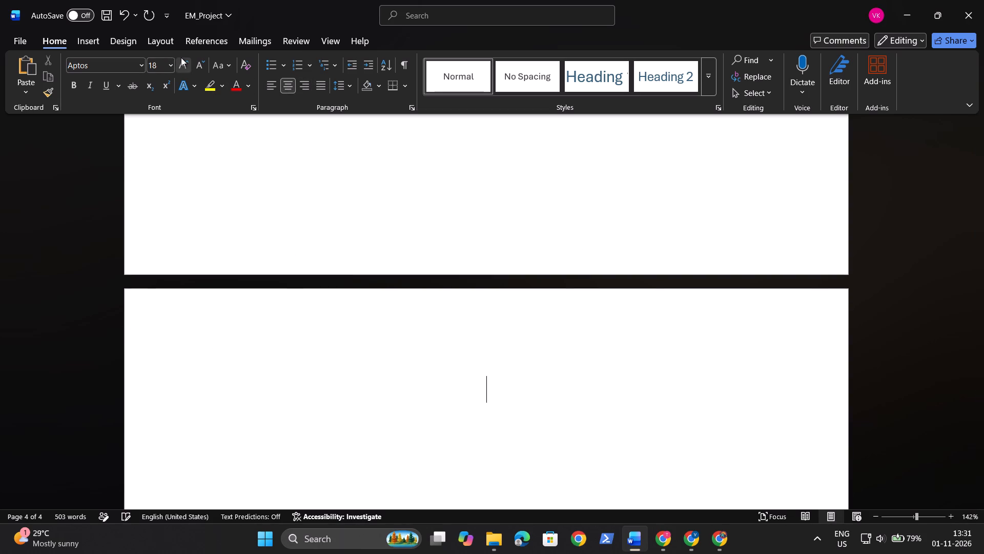
double_click(181, 57)
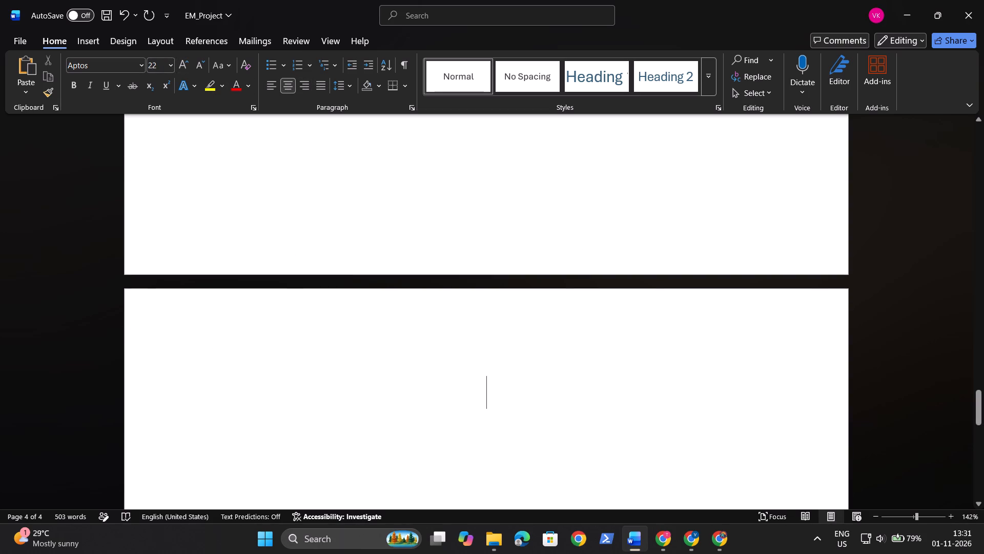
type("SI")
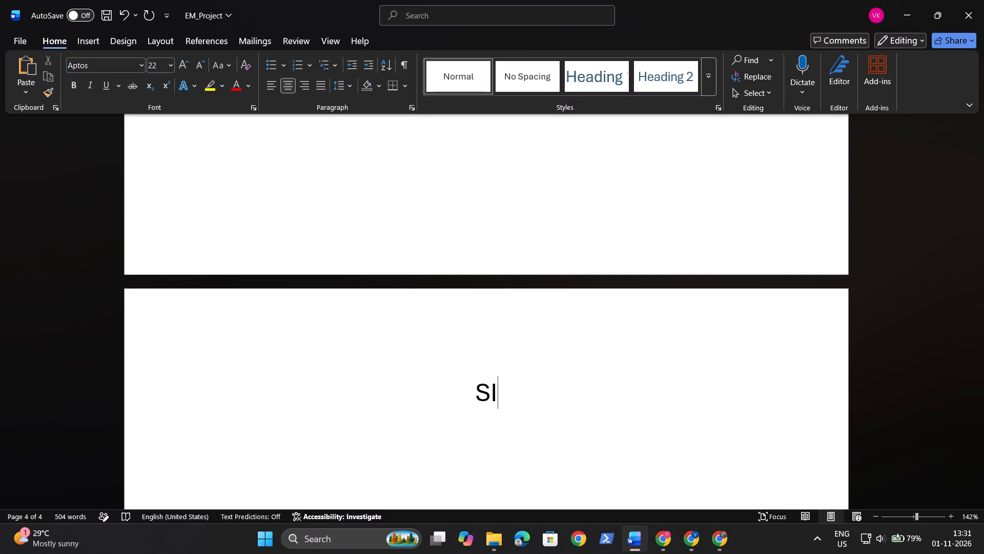
key("BackSpace")
key("BackSpace")
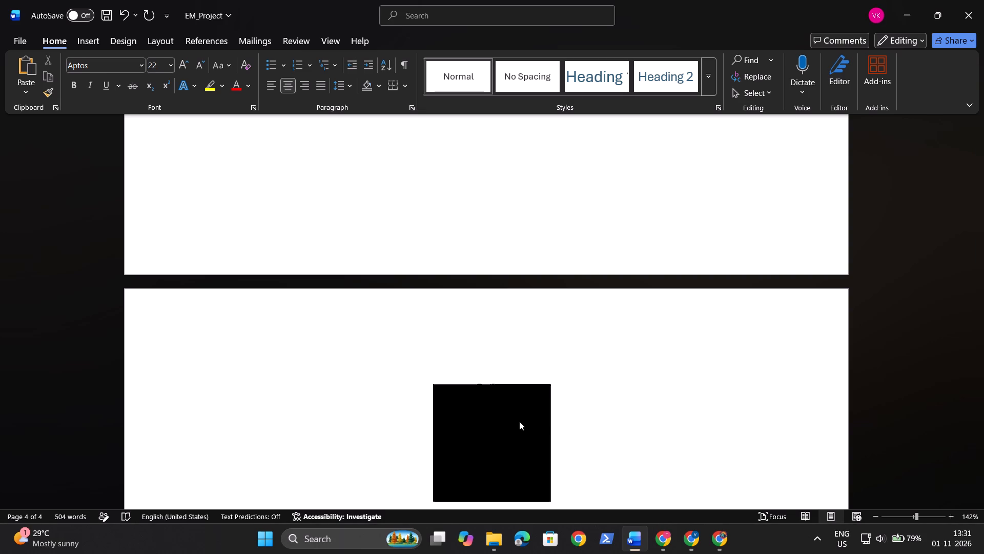
type("AT:A")
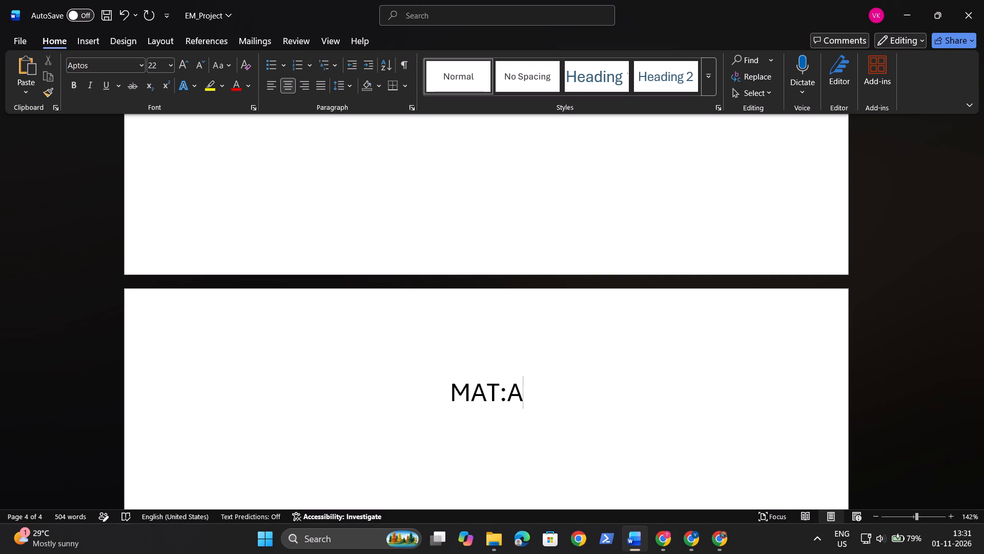
key("shift+BackSpace")
key("shift+BackSpace")
type("LAB")
key("space")
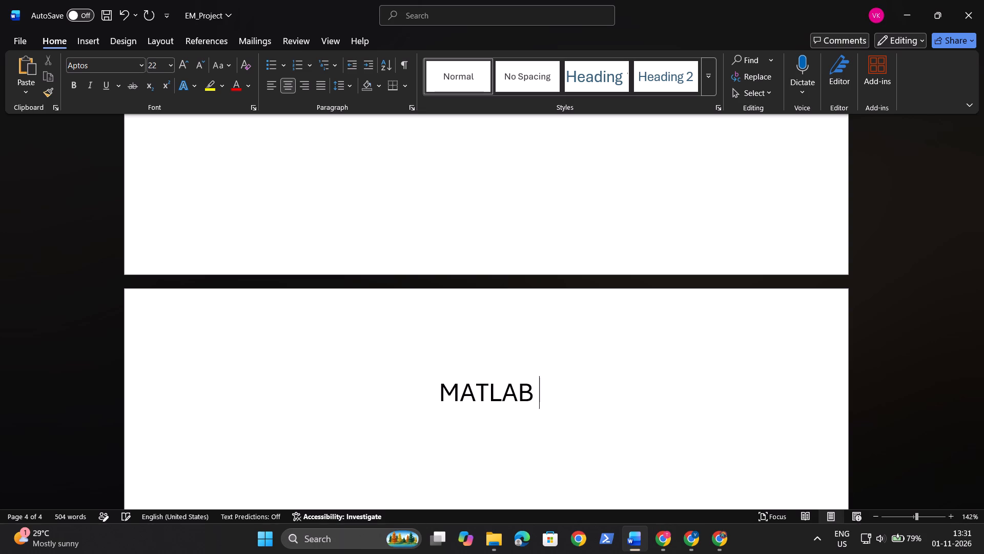
type("SM")
key("shift+BackSpace")
type("IMU")
type("LATION")
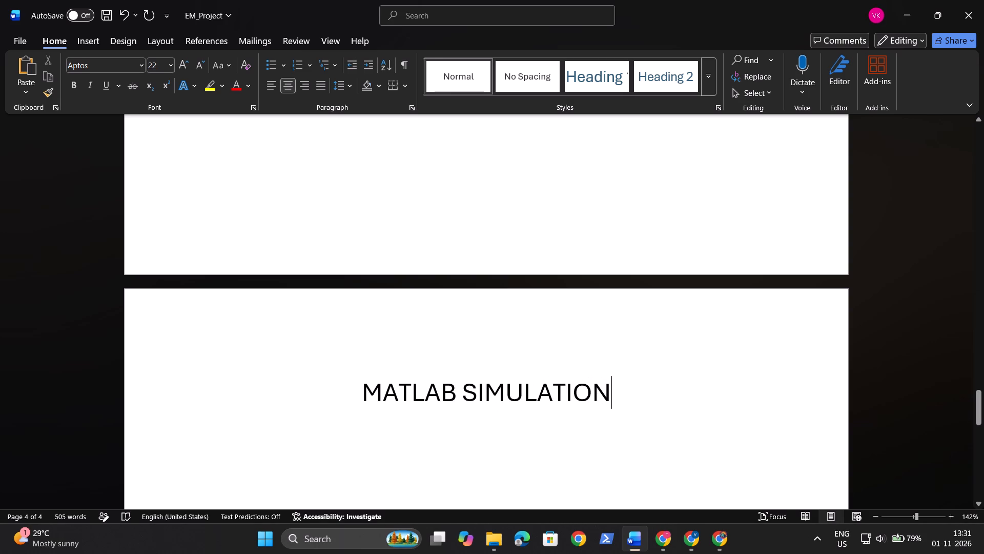
Make the MATLAB SIMULATION heading bold.
left_click_drag(638, 391, 80, 302)
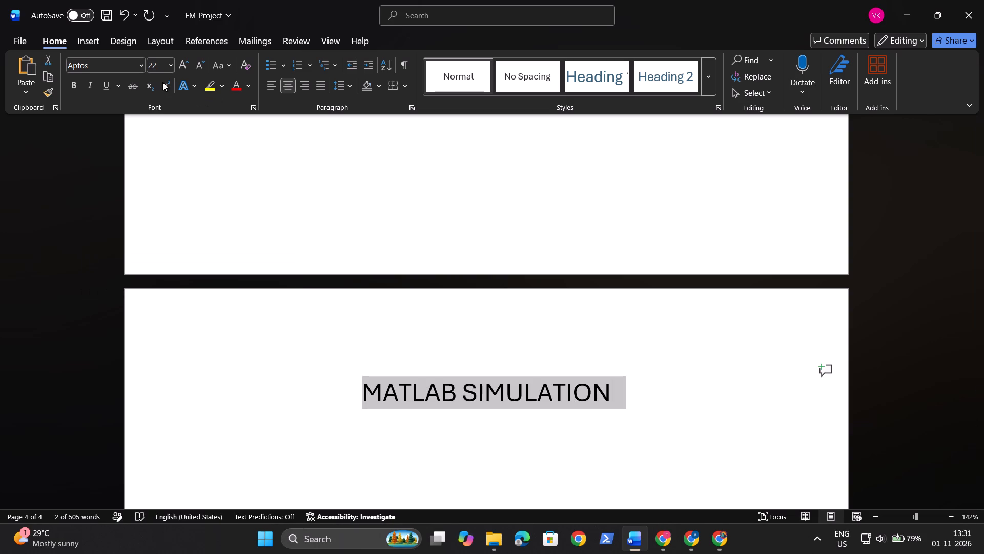
left_click(74, 83)
left_click_drag(606, 351, 609, 358)
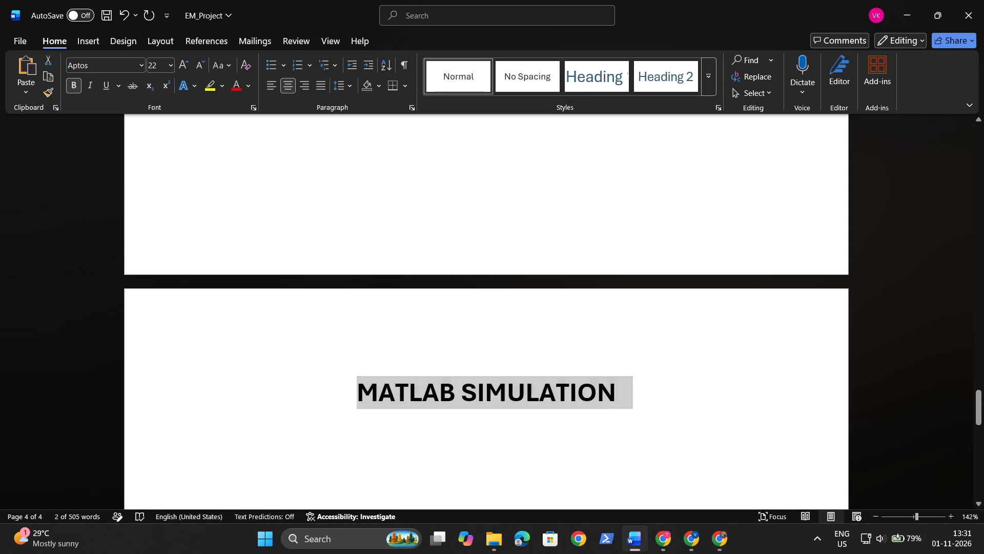
Add a left-aligned, non-bold 18 pt subheading PROBLEM 1 on a new line below MATLAB SIMULATION.
scroll(633, 372, "down", 1)
scroll(670, 319, "down", 1)
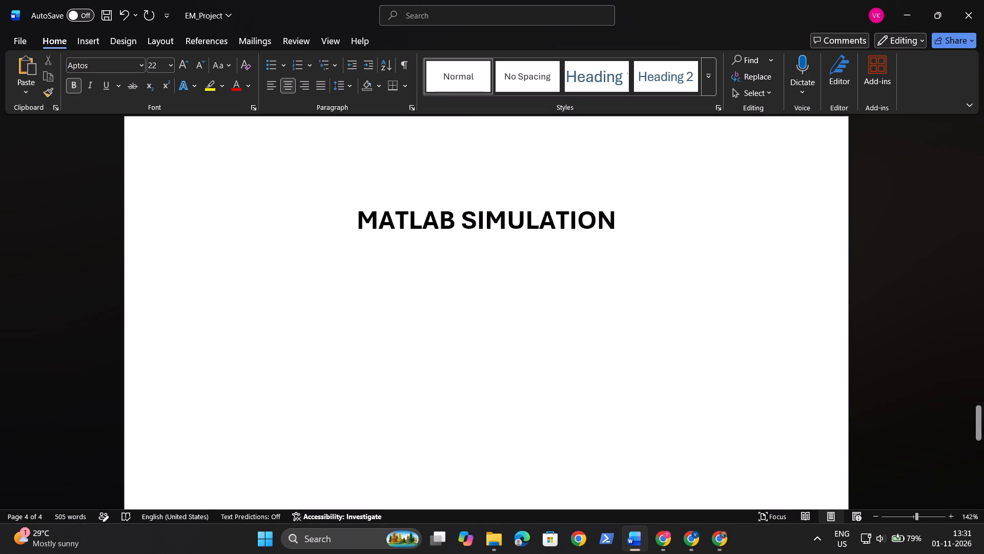
key("Return")
left_click(274, 84)
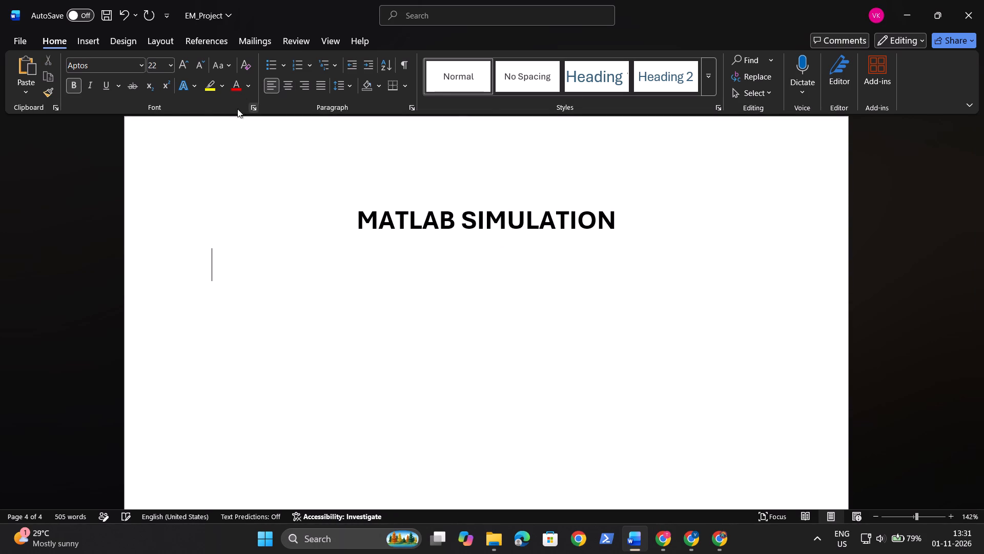
double_click(202, 64)
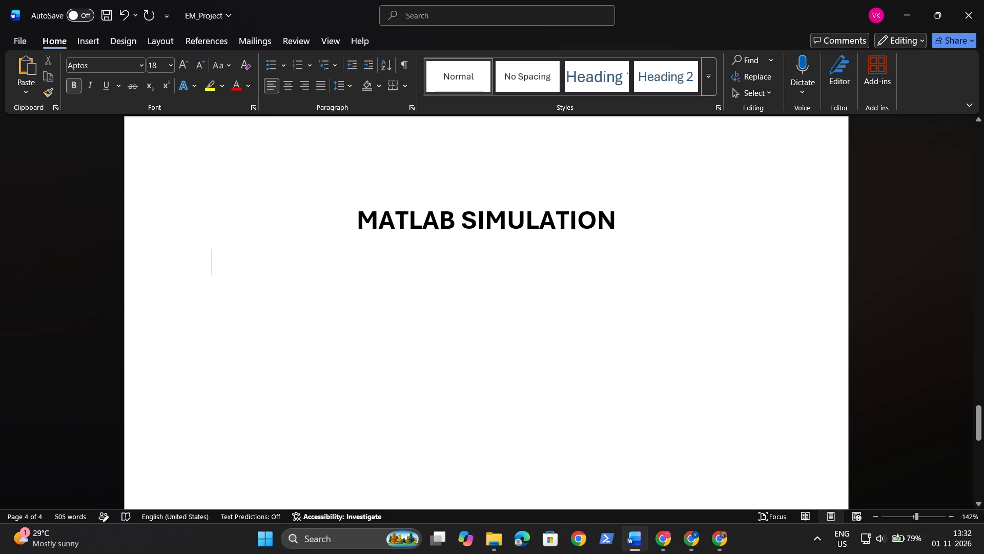
type("PR")
key("BackSpace")
key("BackSpace")
left_click(65, 85)
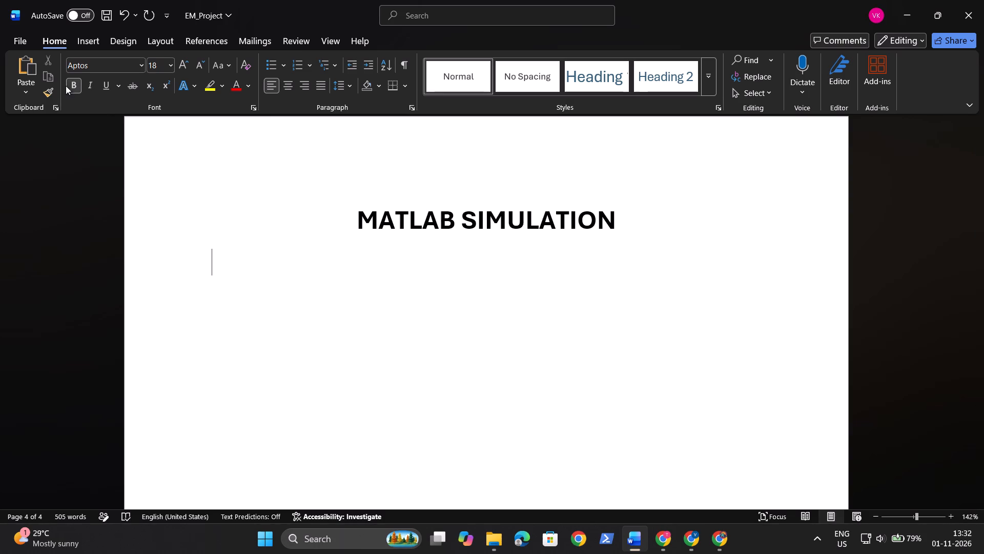
left_click(72, 86)
type("PRO")
type("BLEM")
key("space")
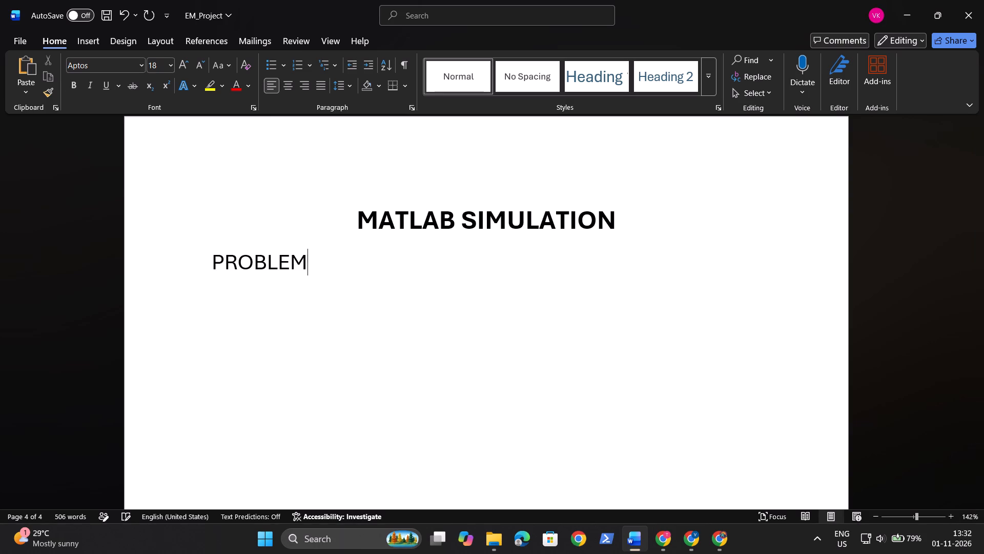
key("shift+exclam")
key("BackSpace")
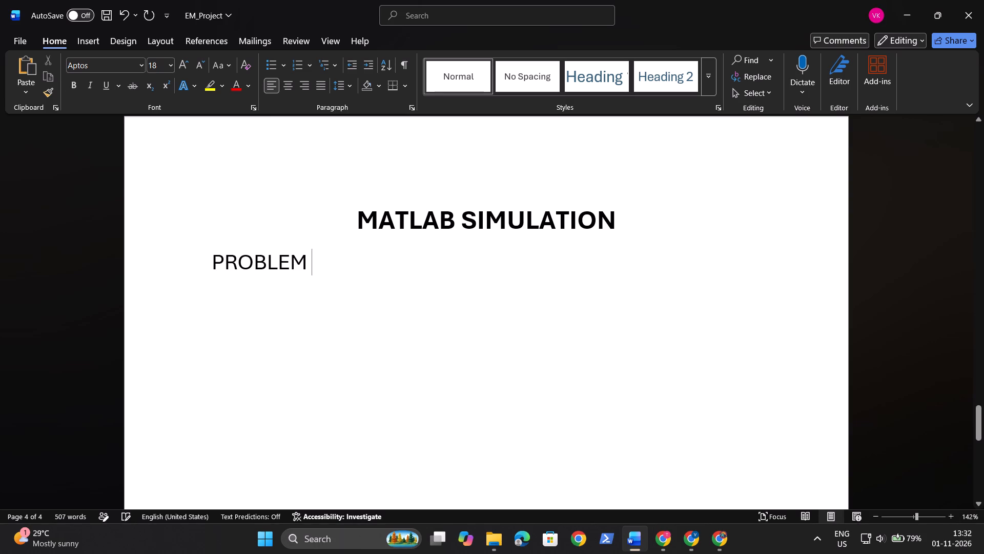
key("1")
Add the label "Code:" at 12 pt below the PROBLEM 1 subheading, followed by a new empty line.
key("Return")
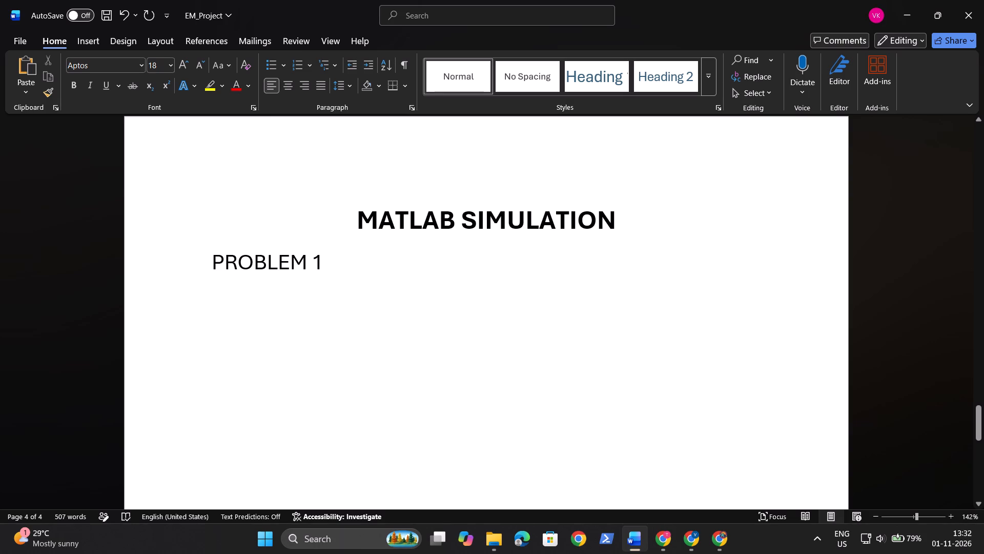
left_click(200, 61)
left_click(200, 61)
left_click(200, 61)
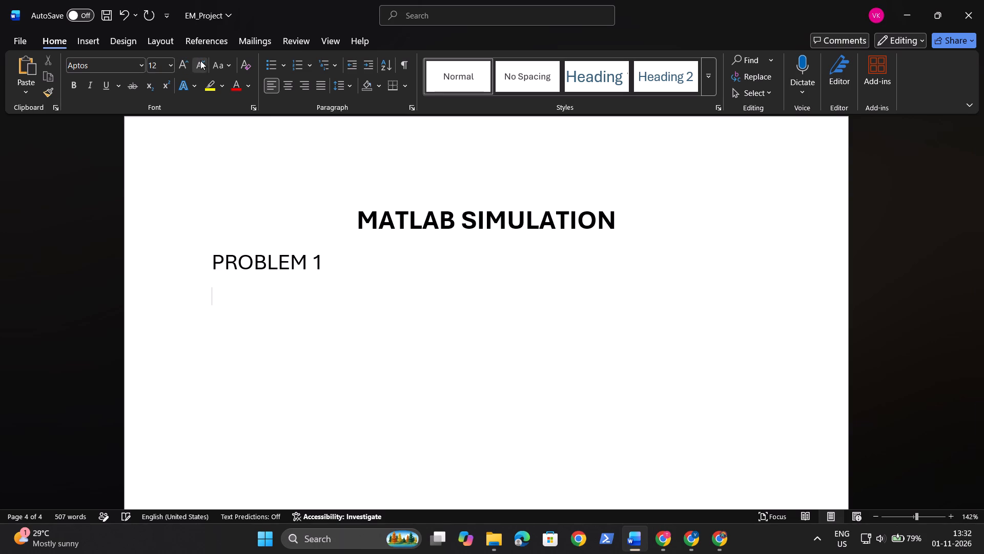
key("shift+c")
type("ODE")
key("BackSpace")
key("BackSpace")
key("BackSpace")
type("ode")
key("shift+colon")
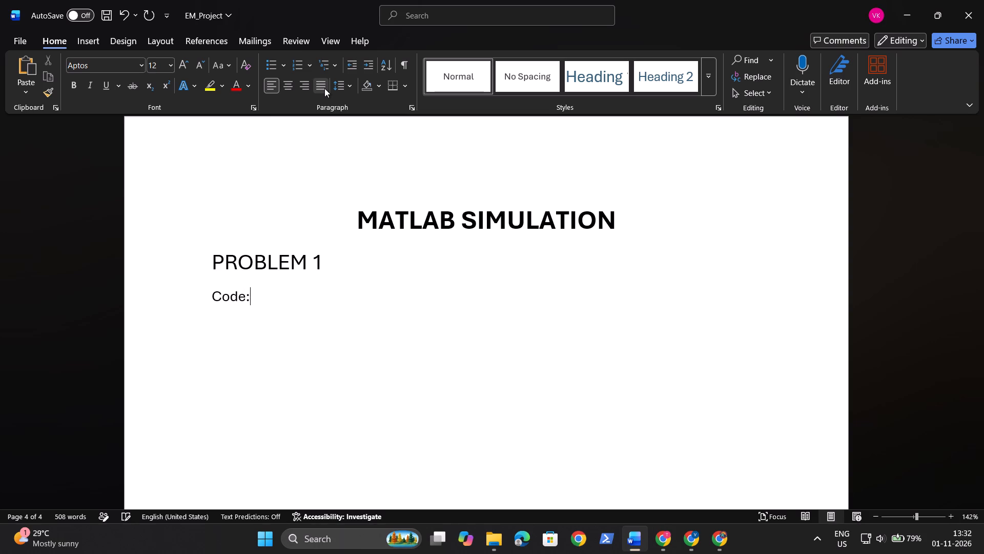
key("Return")
scroll(401, 207, "down", 2)
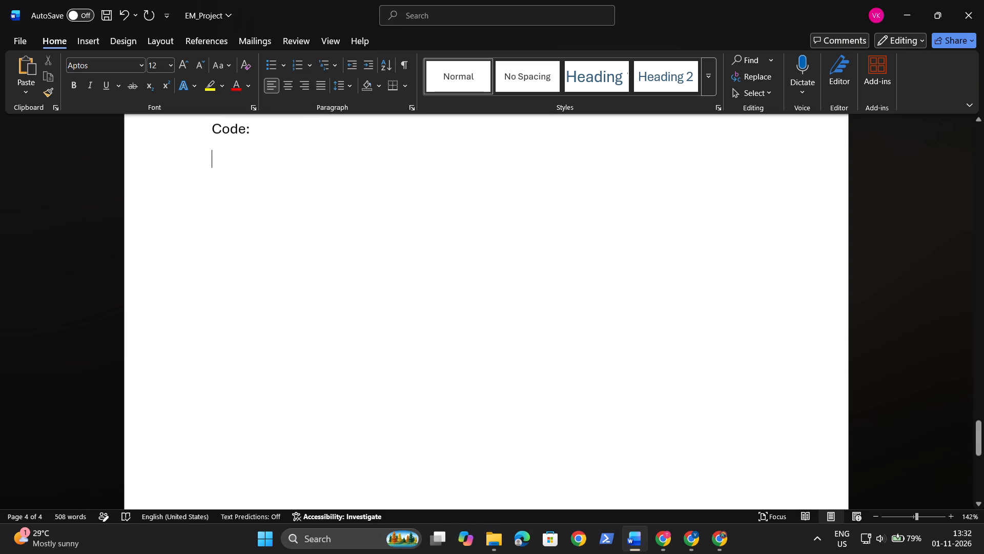
scroll(368, 240, "up", 1)
scroll(429, 241, "up", 2)
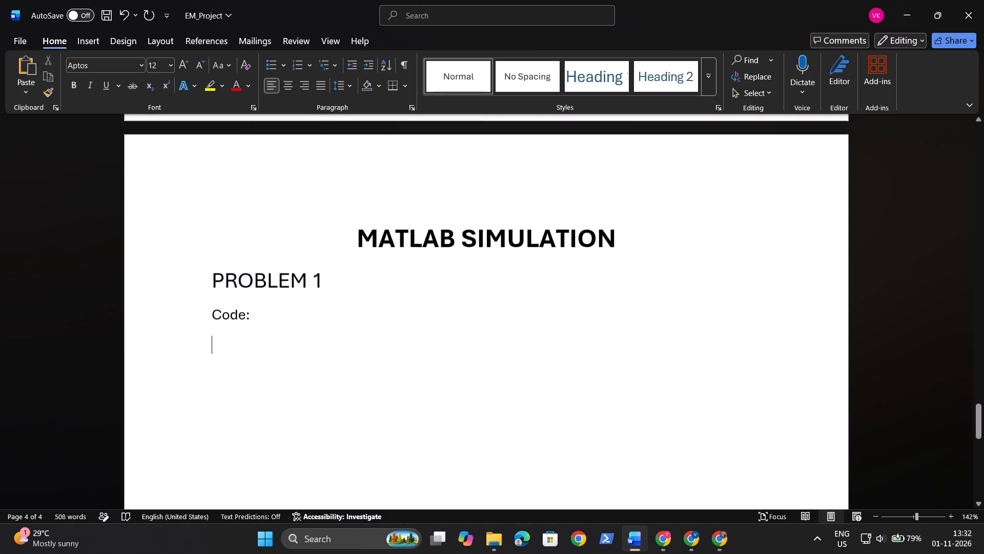
scroll(429, 241, "up", 2)
scroll(436, 220, "down", 4)
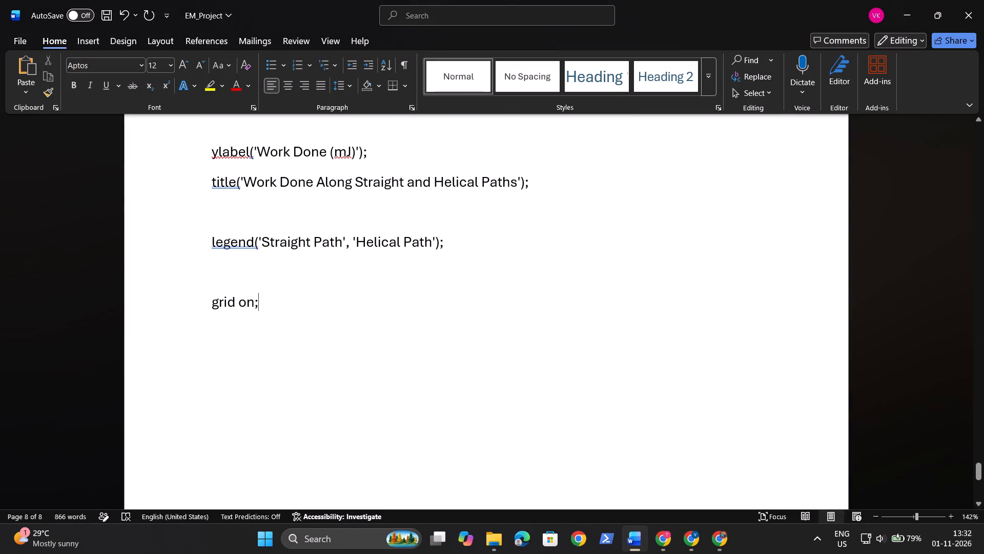
scroll(374, 254, "down", 3)
scroll(430, 261, "up", 10)
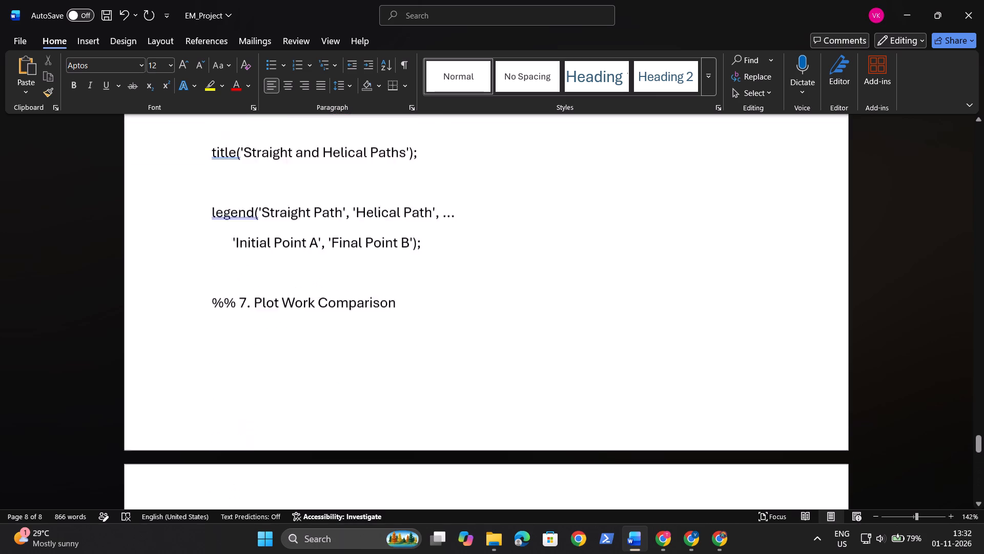
scroll(420, 265, "up", 20)
scroll(420, 265, "up", 1)
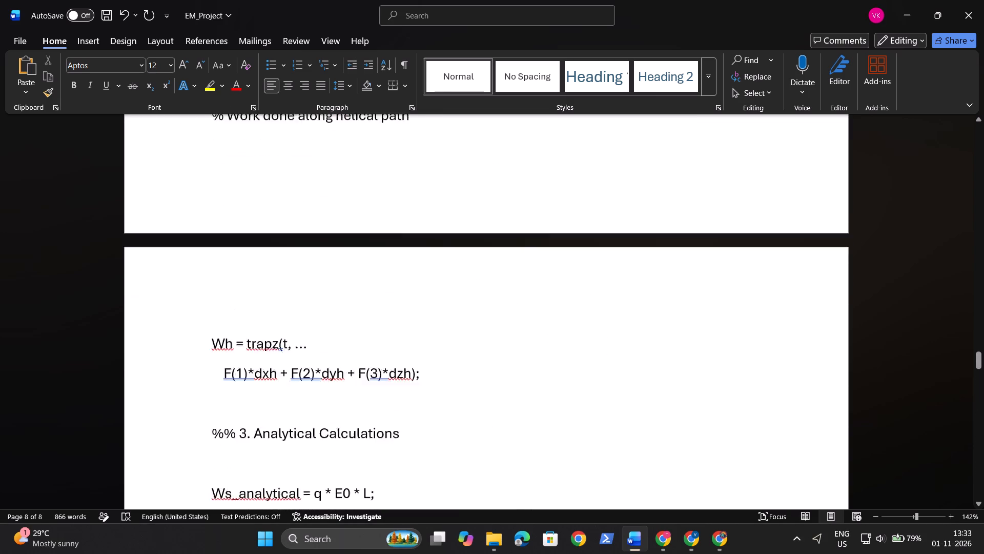
scroll(420, 263, "up", 18)
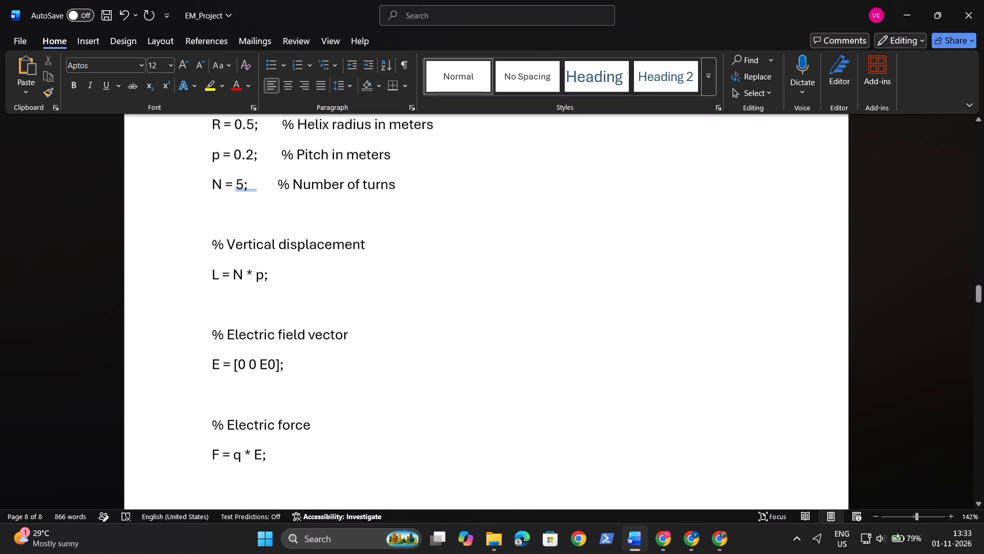
scroll(419, 263, "up", 6)
scroll(419, 263, "down", 2)
scroll(374, 284, "down", 1)
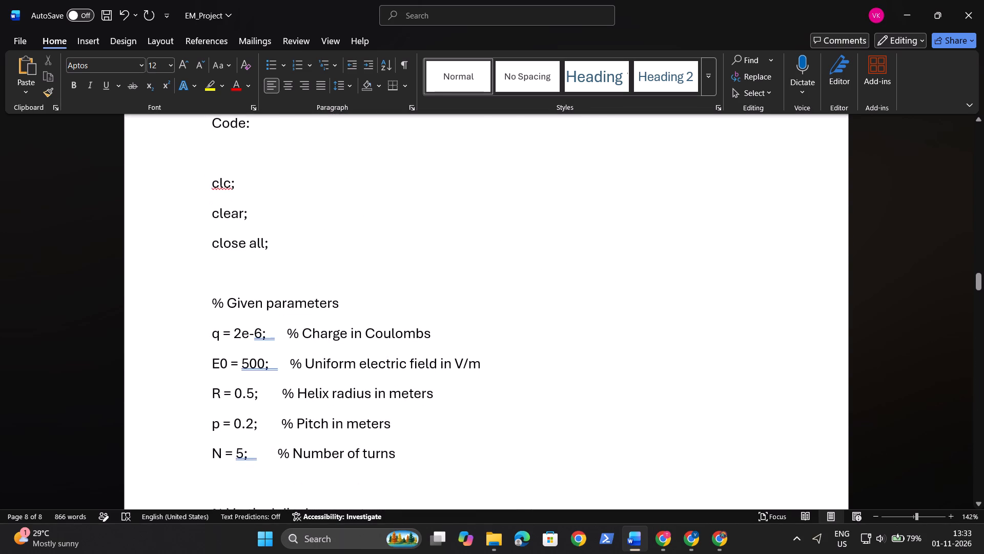
Delete the "% Given parameters" comment with the blank line above it, and the blank line between "Code:" and clc;.
left_click(346, 300)
left_click_drag(348, 300, 191, 295)
key("BackSpace")
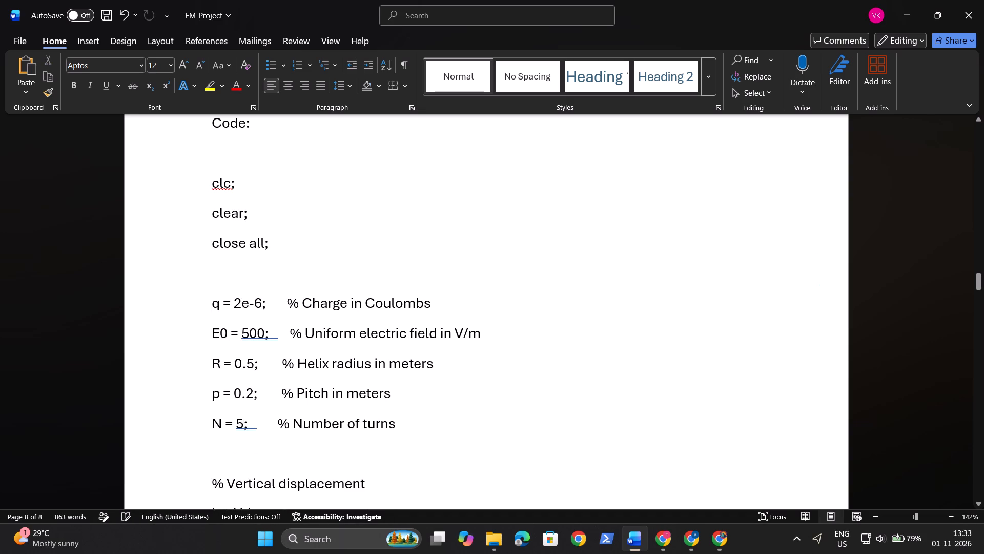
key("BackSpace")
left_click(206, 179)
key("BackSpace")
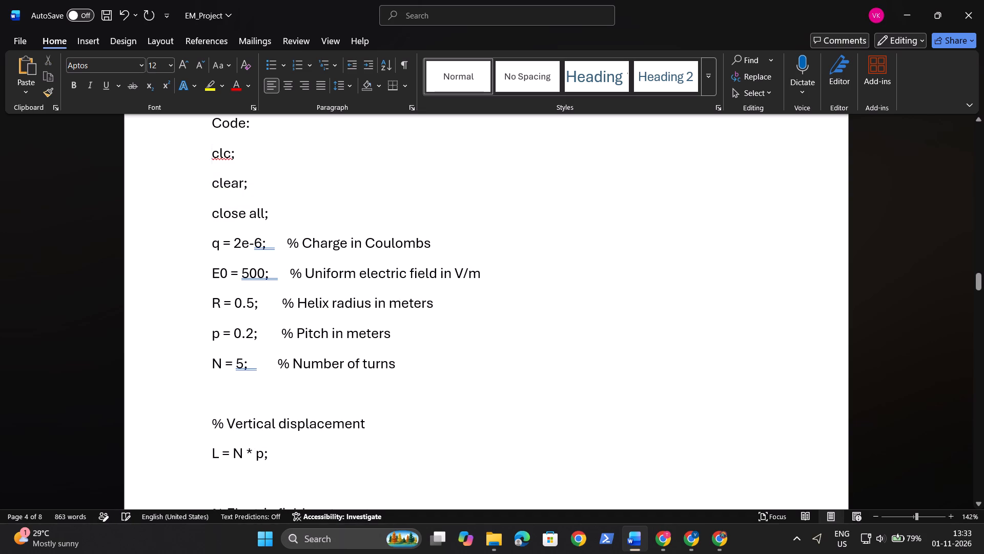
Delete the "% Vertical displacement", "% Electric field vector" and "% Electric force" comments together with the blank line above each.
scroll(279, 264, "down", 2)
left_click_drag(387, 254, 177, 215)
key("BackSpace")
left_click_drag(372, 279, 230, 250)
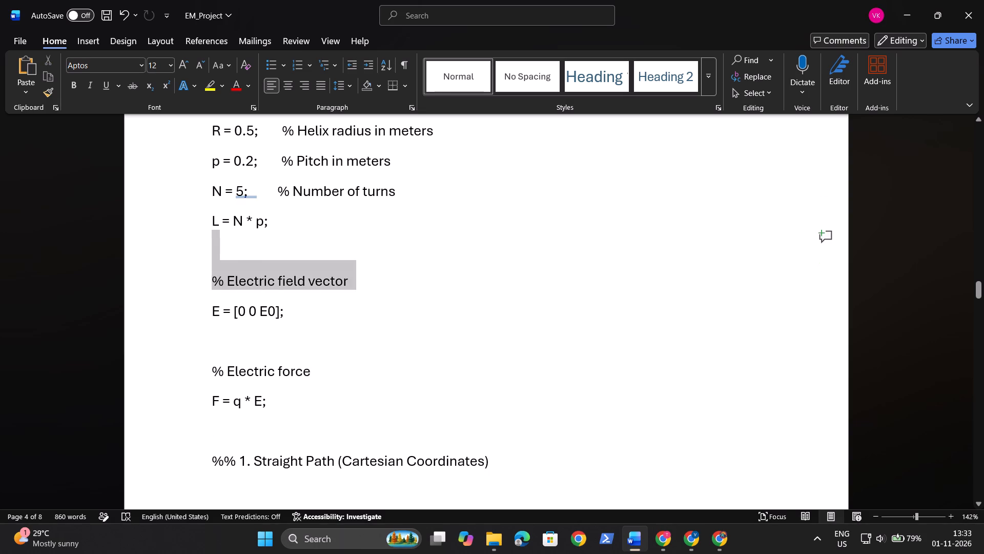
left_click_drag(230, 250, 231, 249)
key("BackSpace")
left_click_drag(343, 311, 219, 280)
key("BackSpace")
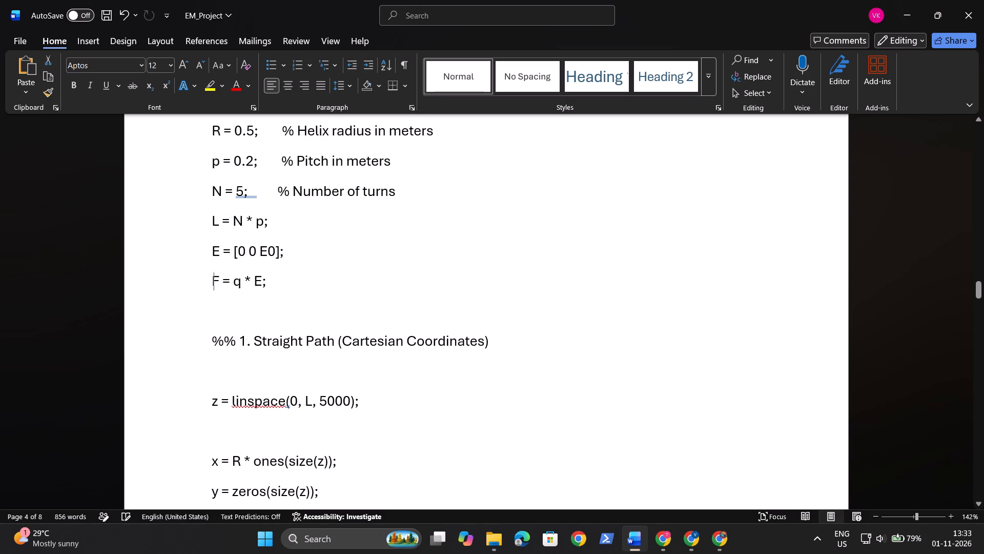
Delete the "%% 1. Straight Path (Cartesian Coordinates)" comment and the blank lines around it and below the z = linspace line.
left_click_drag(302, 369, 286, 364)
left_click_drag(286, 364, 213, 315)
key("BackSpace")
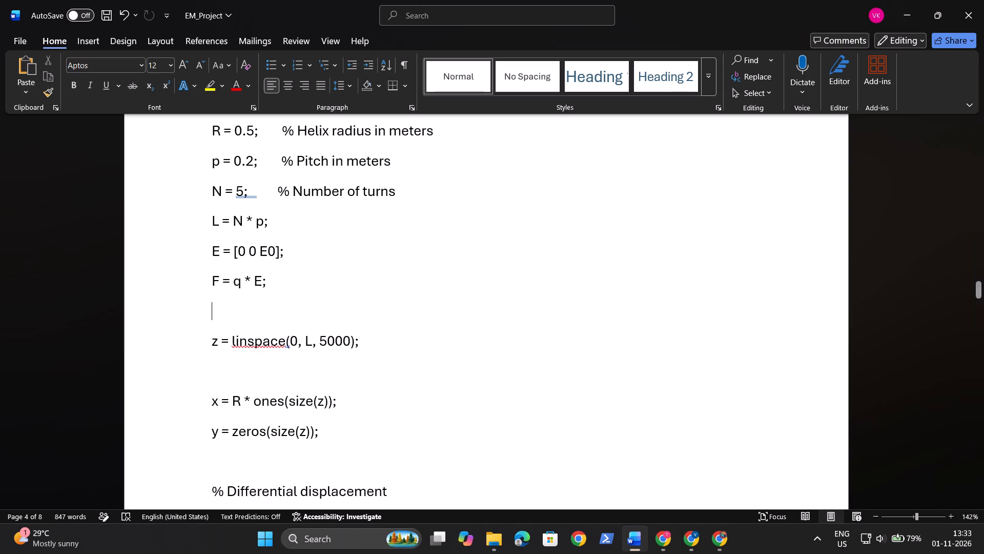
key("BackSpace")
left_click(254, 338)
key("BackSpace")
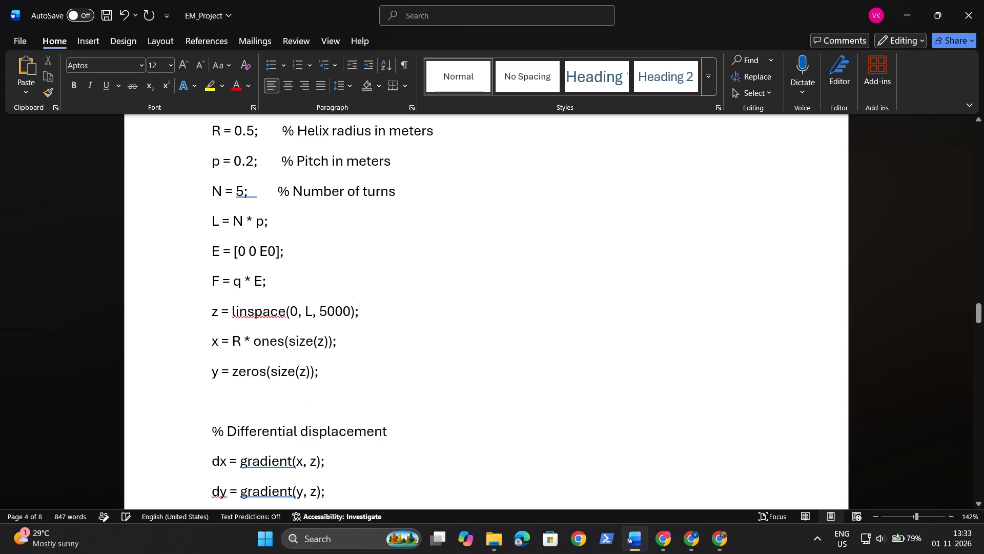
Delete the straight path's "% Differential displacement" and "% Work done along straight path" comments together with the blank line above each.
scroll(305, 356, "down", 1)
left_click_drag(386, 345, 317, 343)
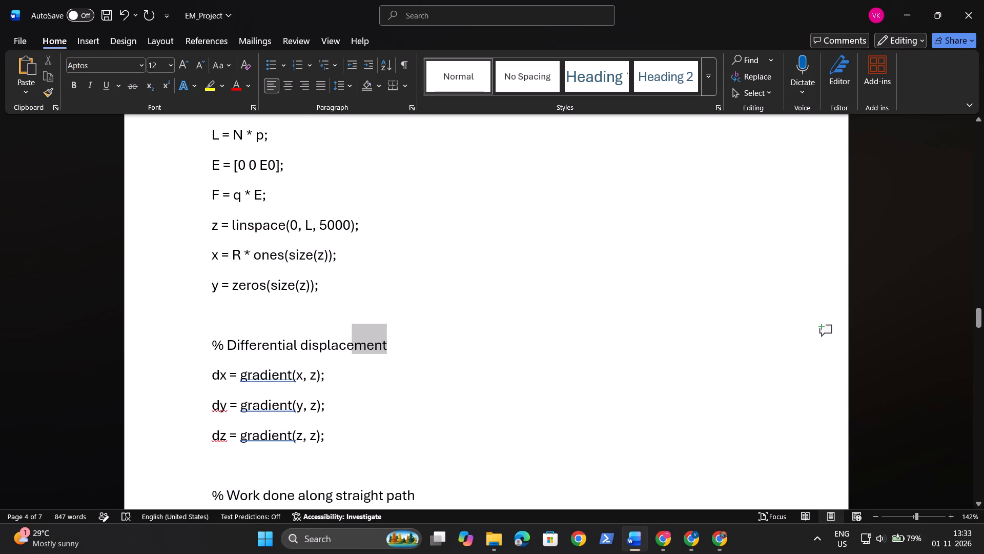
left_click_drag(317, 343, 213, 311)
key("BackSpace")
scroll(347, 337, "down", 1)
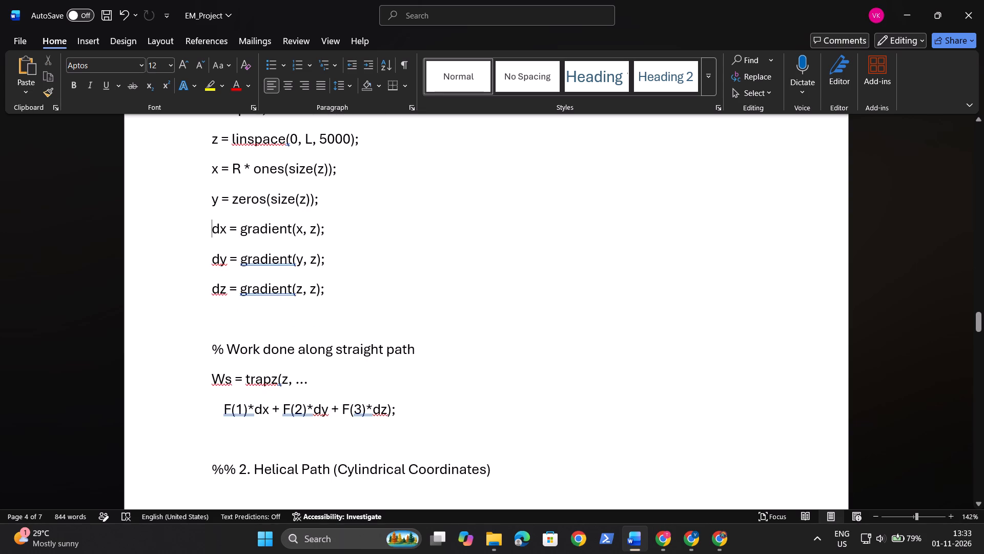
left_click_drag(425, 357, 200, 313)
key("BackSpace")
Delete the "%% 2. Helical Path (Cylindrical Coordinates)" comment with its surrounding blank lines, and one leading space before F(1)*dx.
scroll(365, 340, "down", 1)
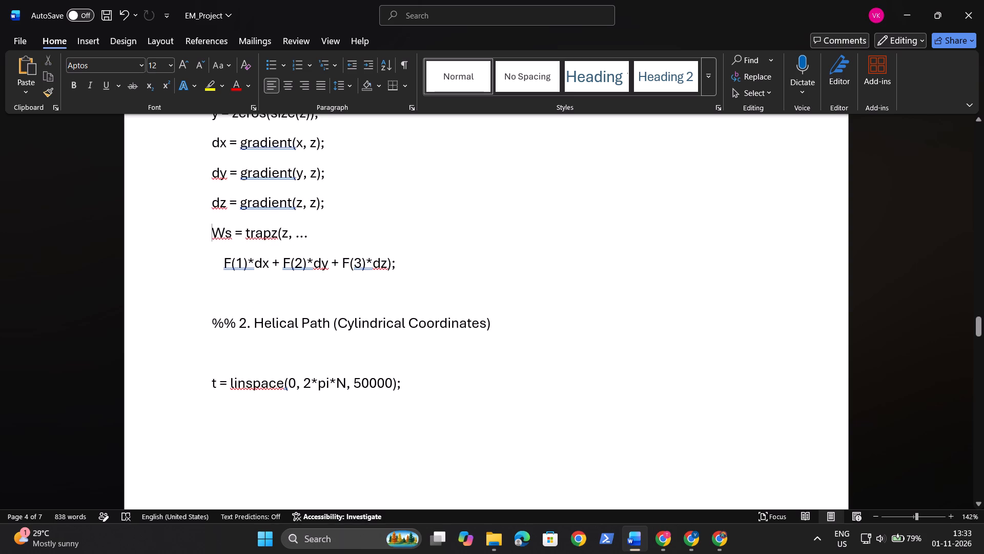
left_click_drag(520, 335, 218, 299)
key("BackSpace")
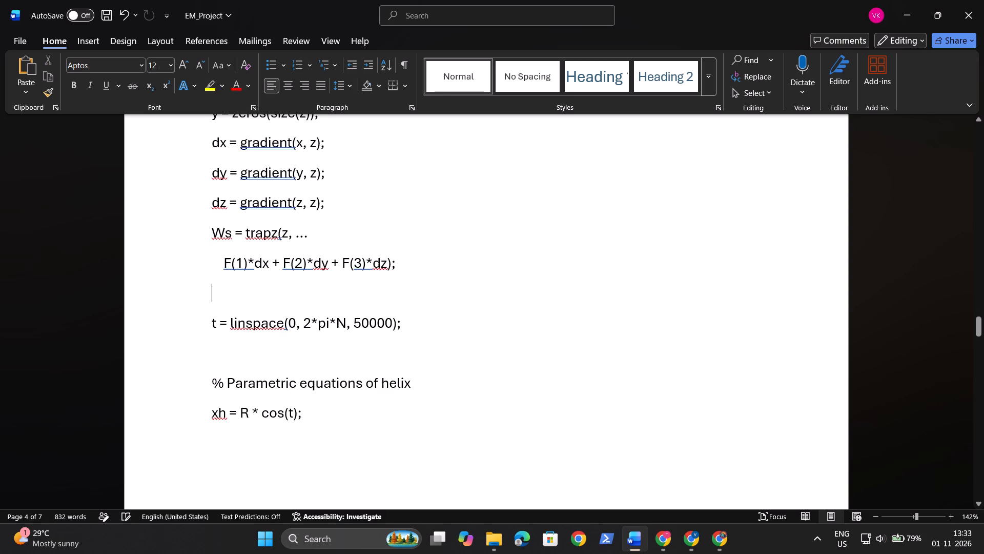
key("BackSpace")
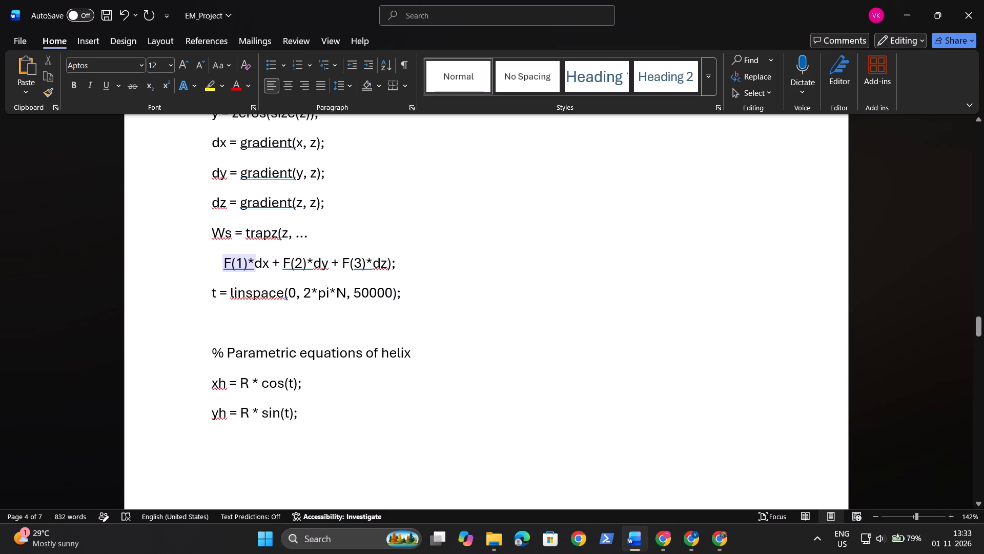
left_click(219, 266)
key("BackSpace")
Delete the helical path's "% Parametric equations of helix", "% Differential displacement" and "% Work done along helical path" comments with their adjoining blank lines.
scroll(382, 300, "down", 1)
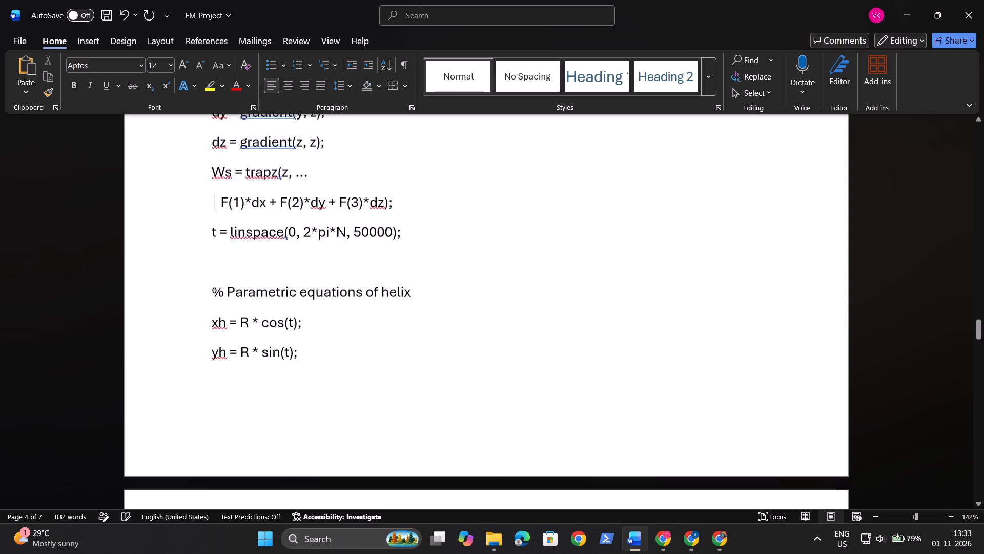
left_click_drag(424, 272, 199, 236)
key("BackSpace")
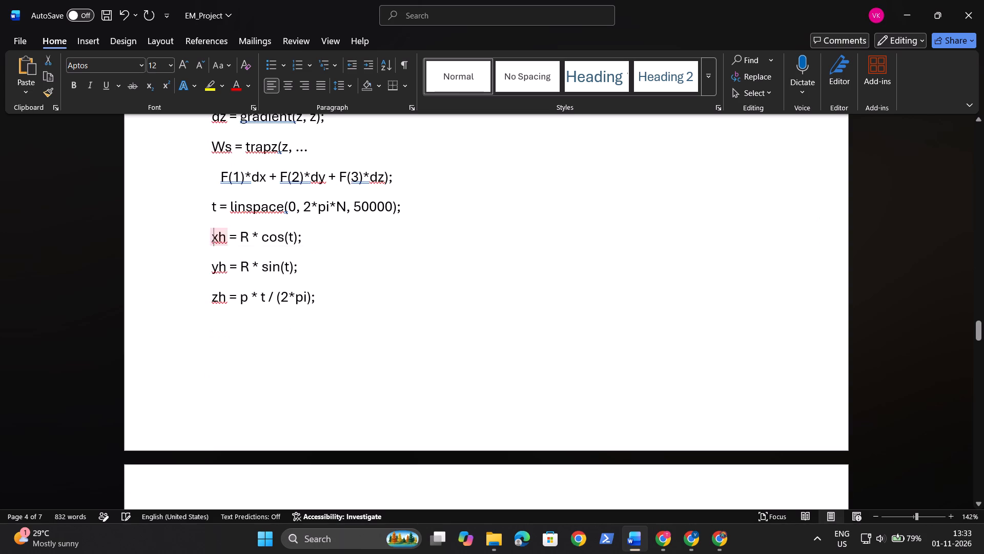
scroll(379, 306, "down", 3)
left_click_drag(387, 304, 322, 301)
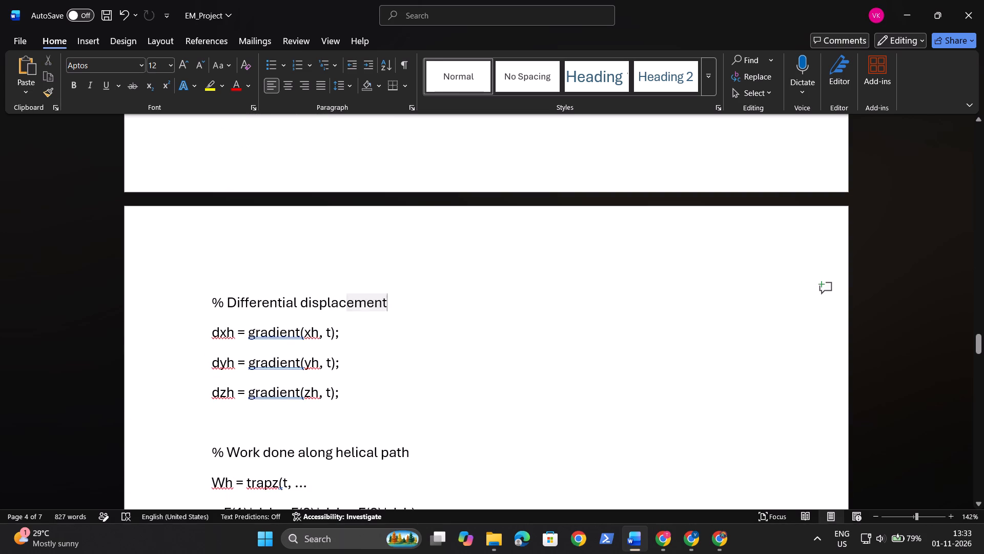
left_click_drag(322, 301, 192, 289)
key("BackSpace")
scroll(390, 275, "up", 1)
scroll(390, 275, "down", 2)
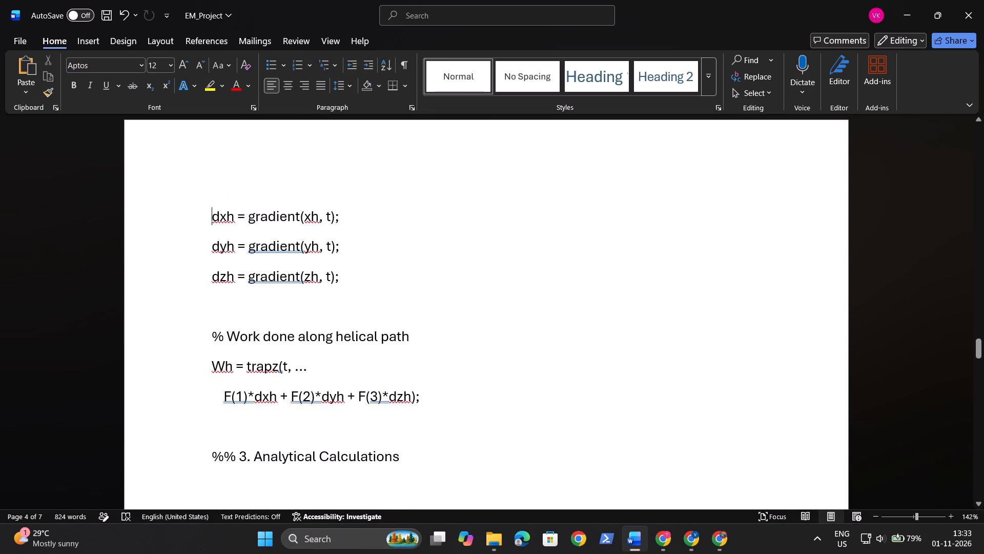
left_click_drag(441, 344, 232, 308)
key("BackSpace")
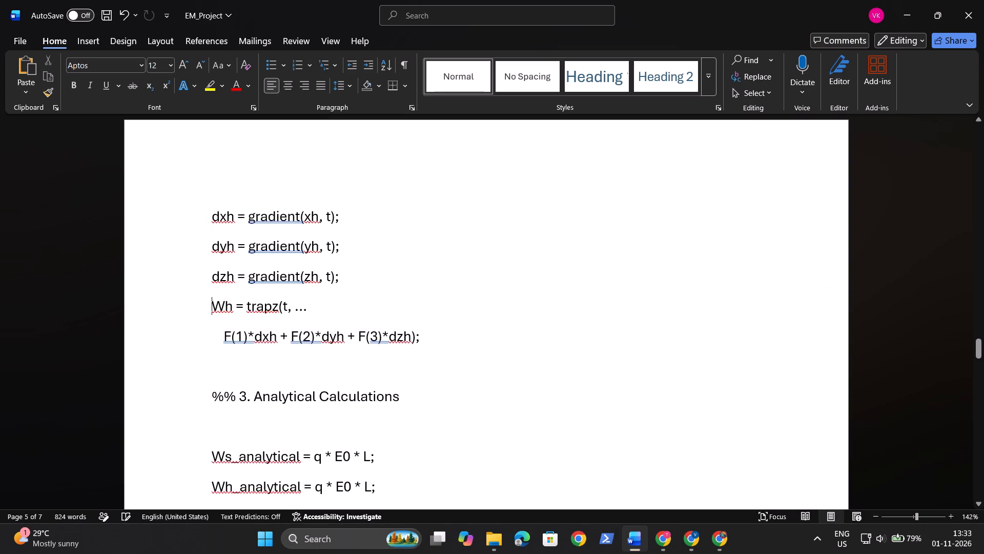
Delete the "%% 3. Analytical Calculations" comment and the blank lines above and below it.
scroll(360, 325, "down", 1)
left_click_drag(395, 307, 335, 314)
left_click(413, 315)
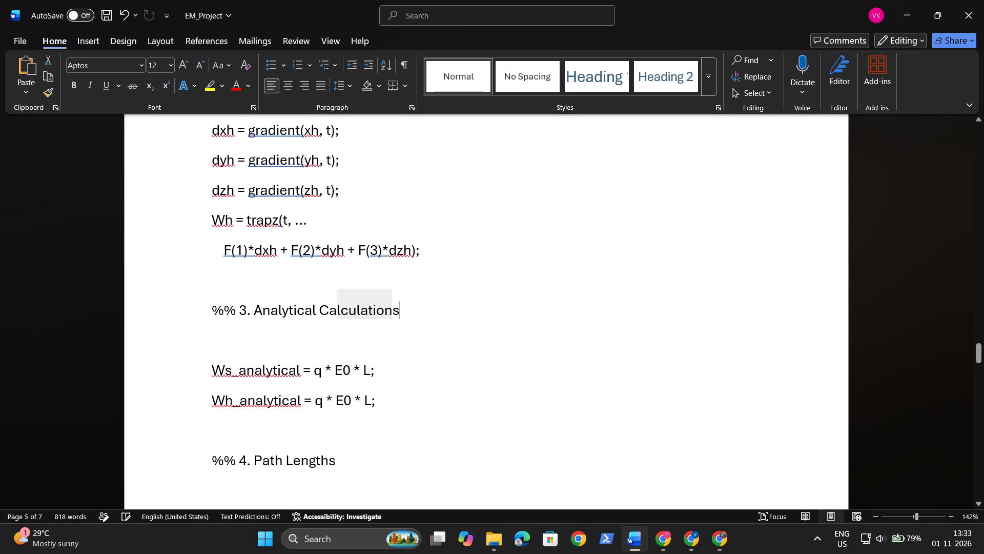
left_click_drag(412, 315, 223, 279)
key("BackSpace")
scroll(416, 310, "down", 1)
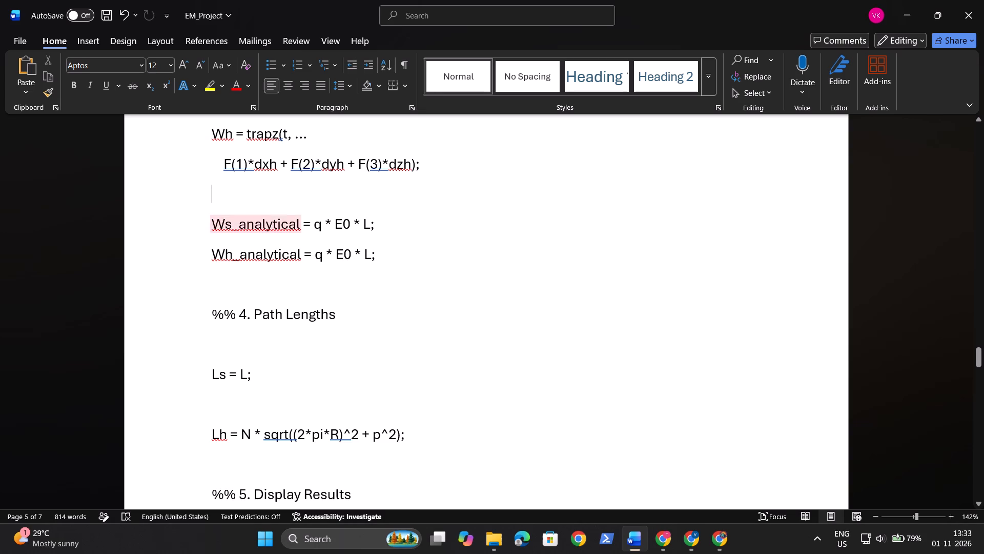
key("BackSpace")
Delete the "%% 4. Path Lengths" comment with its surrounding blank lines, and the blank line between Ls = L; and the Lh line.
scroll(306, 258, "down", 1)
left_click_drag(300, 245, 222, 173)
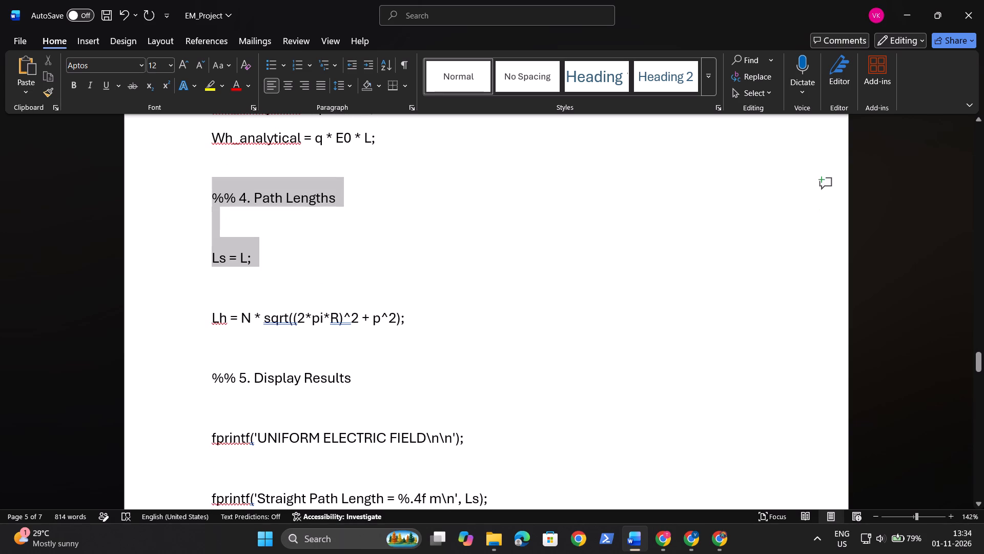
left_click_drag(222, 173, 224, 176)
left_click(291, 225)
key("BackSpace")
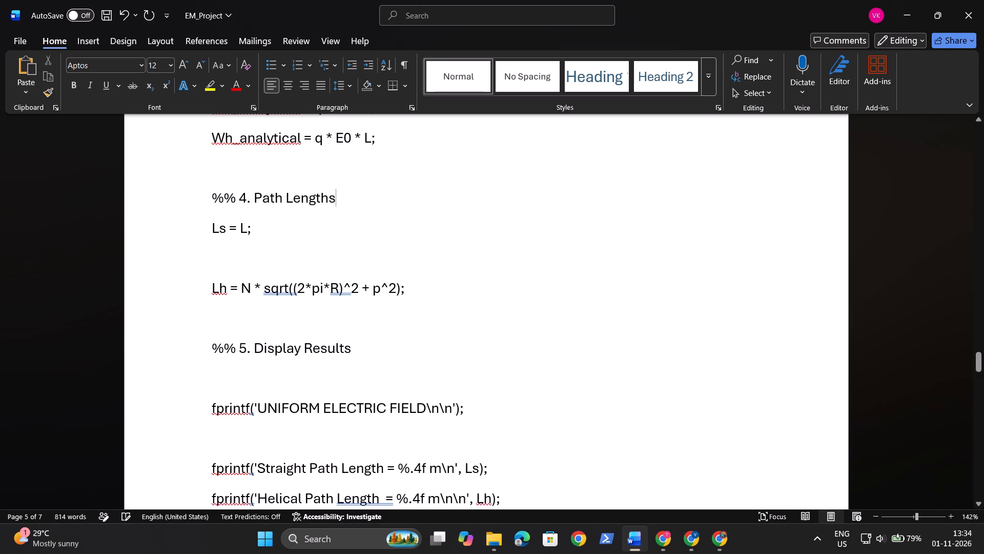
left_click_drag(344, 196, 209, 171)
key("BackSpace")
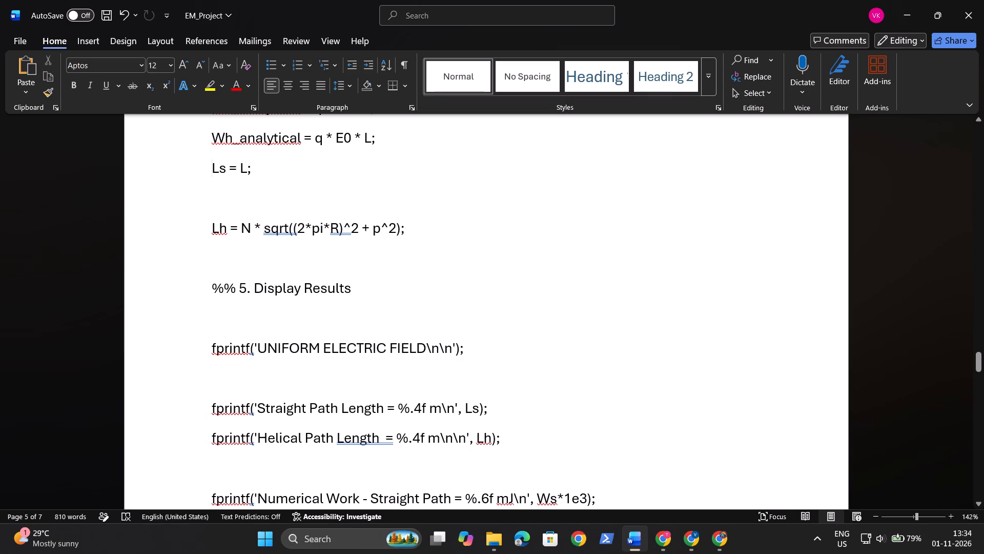
left_click(225, 205)
key("BackSpace")
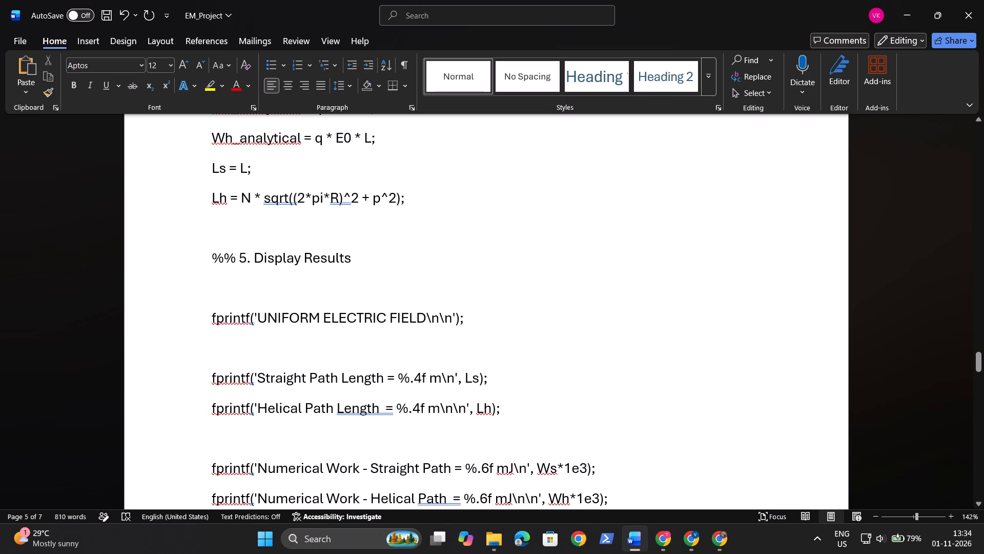
Delete the "%% 5. Display Results" comment and the blank lines above and below it.
left_click_drag(355, 290, 217, 226)
key("BackSpace")
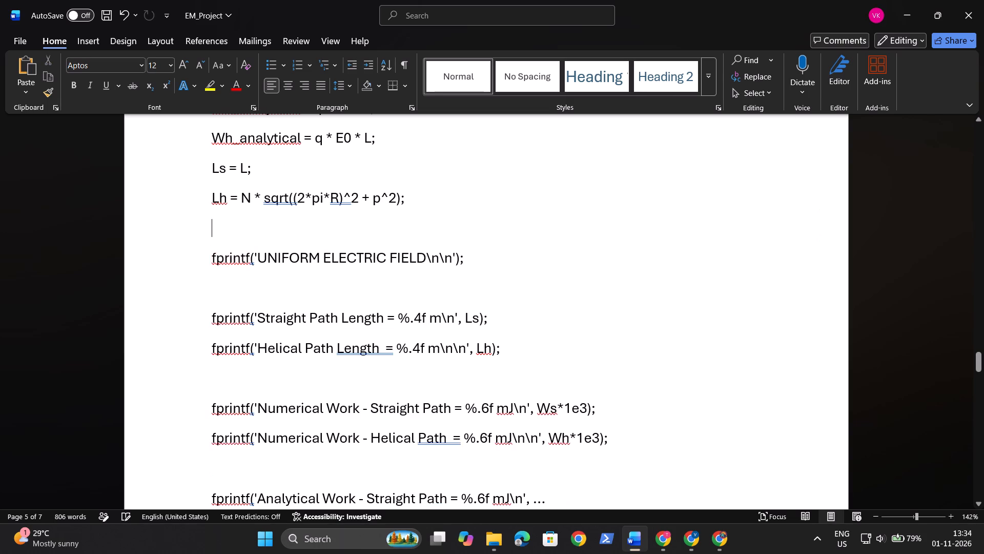
key("BackSpace")
Remove the blank lines between the fprintf statements, from the UNIFORM ELECTRIC FIELD line to the Analytical Work - Helical Path line.
scroll(270, 265, "down", 1)
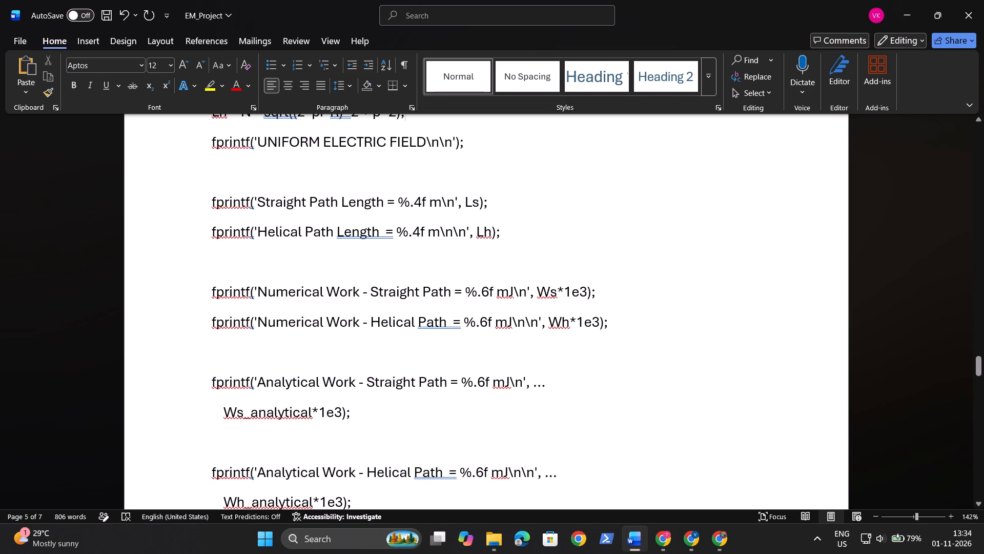
left_click(216, 183)
key("BackSpace")
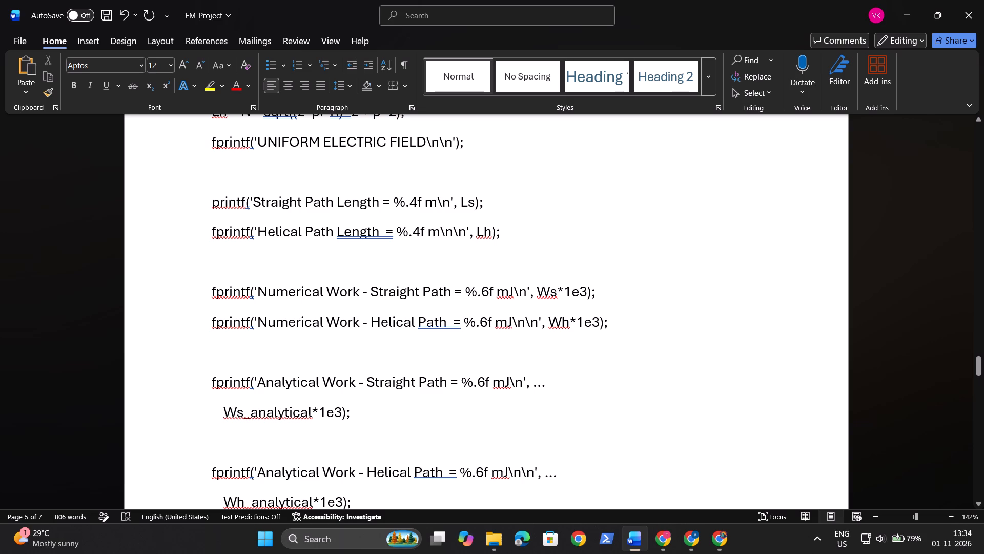
key("ctrl+z")
left_click(223, 180)
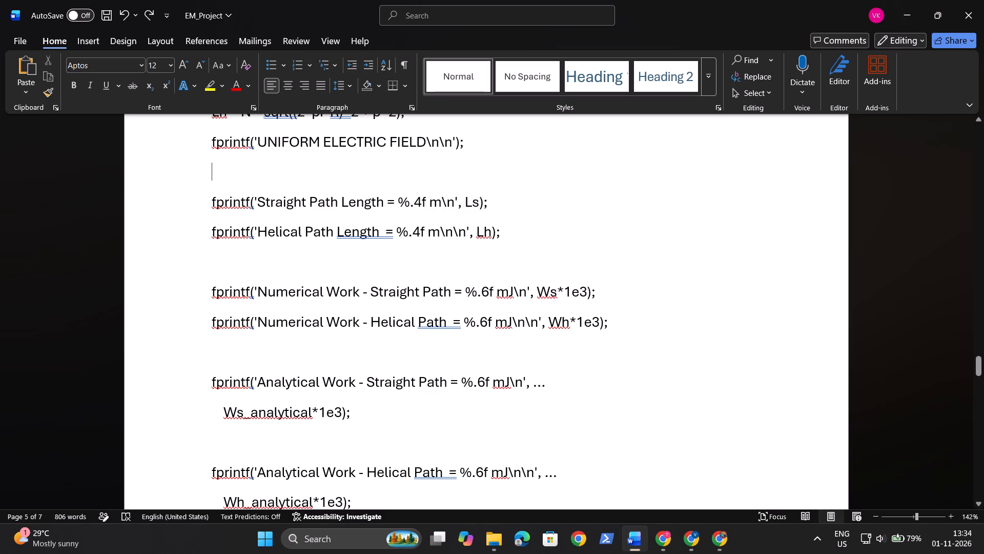
key("BackSpace")
left_click(213, 240)
key("BackSpace")
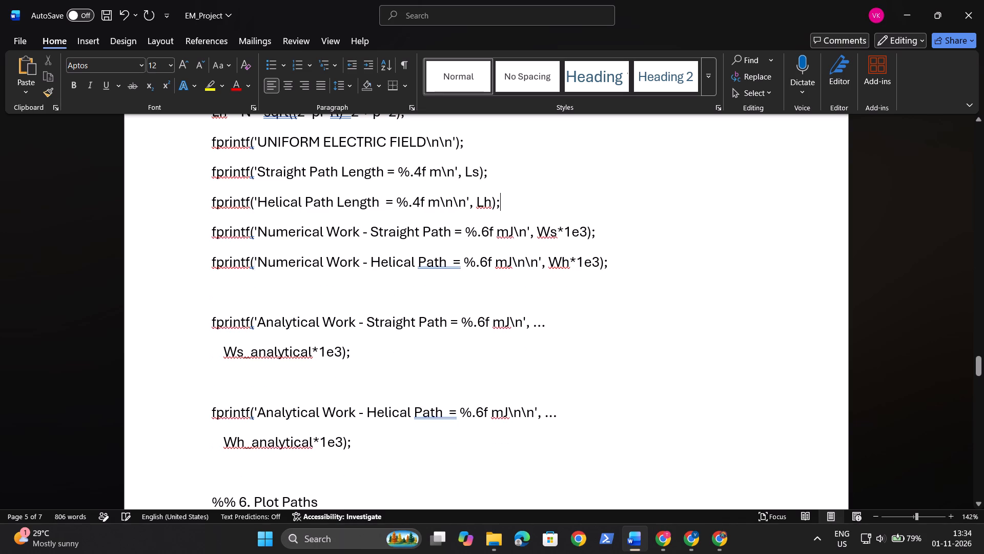
left_click(214, 290)
key("BackSpace")
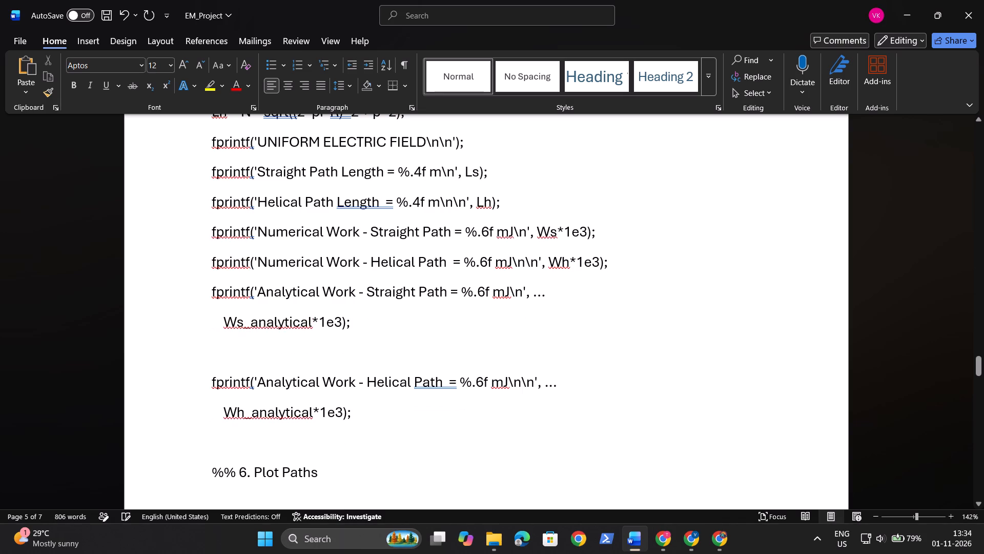
left_click(206, 360)
key("BackSpace")
Delete the "%% 6. Plot Paths" comment and the blank lines between the Wh_analytical line and figure;.
scroll(333, 335, "down", 1)
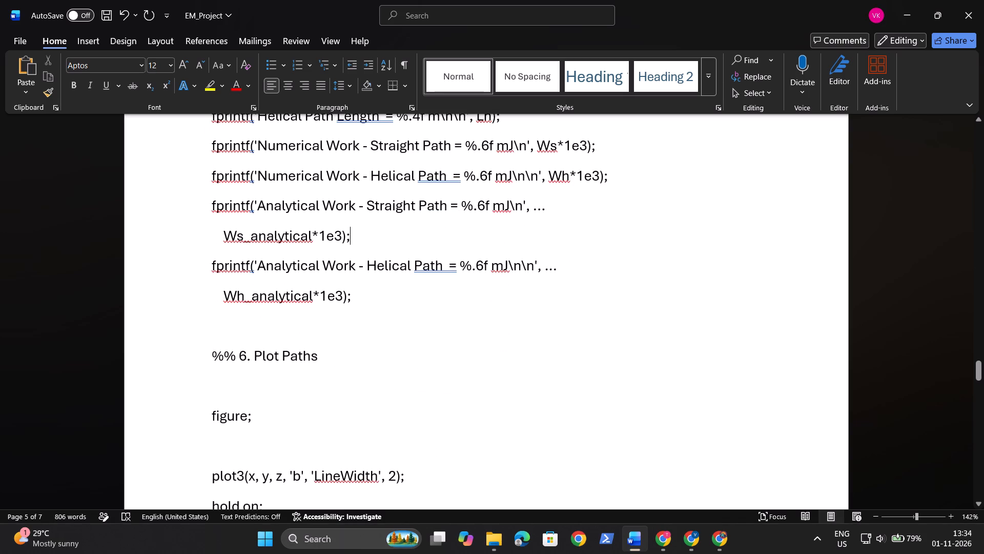
left_click_drag(251, 405, 247, 403)
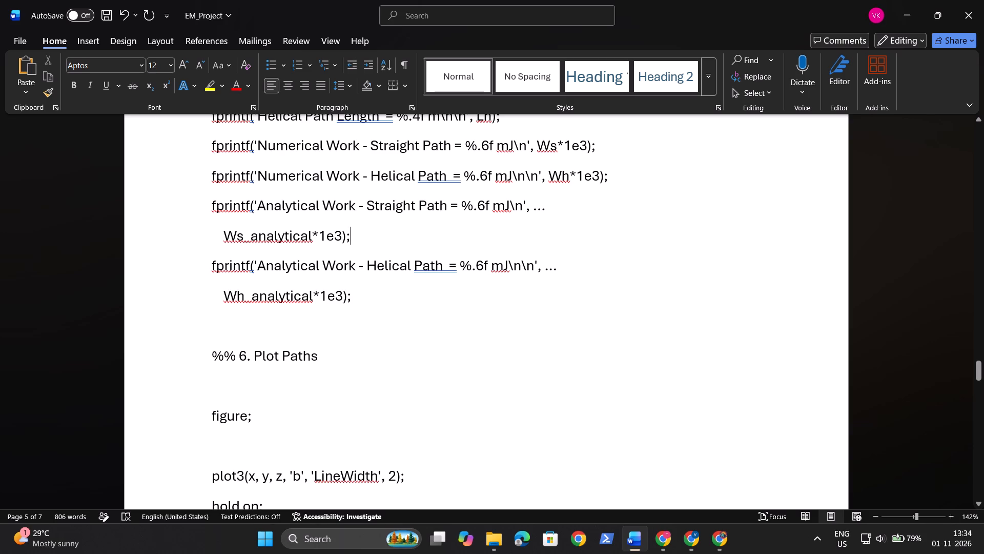
left_click_drag(247, 403, 224, 349)
left_click(241, 391)
left_click_drag(241, 389, 207, 344)
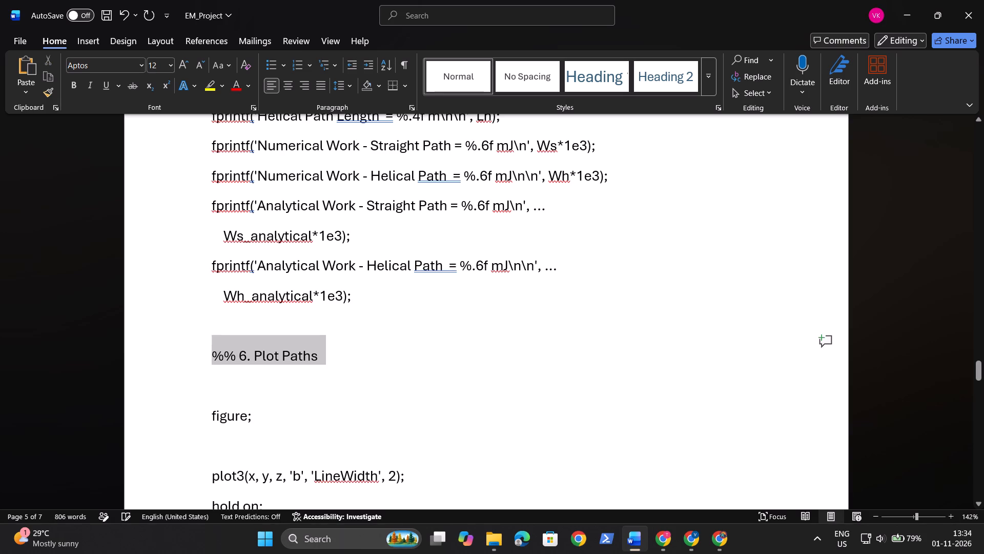
left_click_drag(207, 344, 209, 328)
key("BackSpace")
left_click(208, 344)
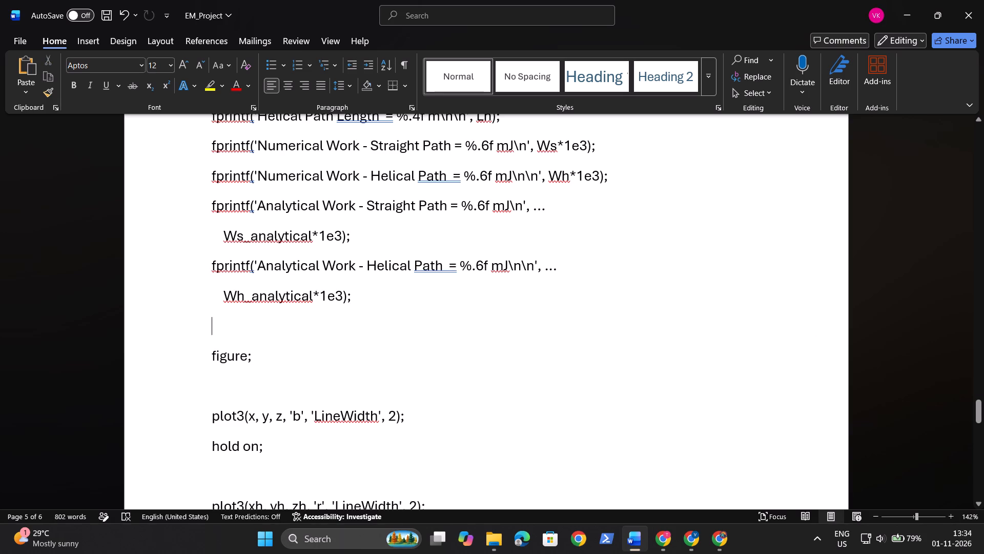
key("BackSpace")
Remove the blank lines between the path-plotting statements, from figure; through the plot3 lines down to grid on;.
left_click(221, 371)
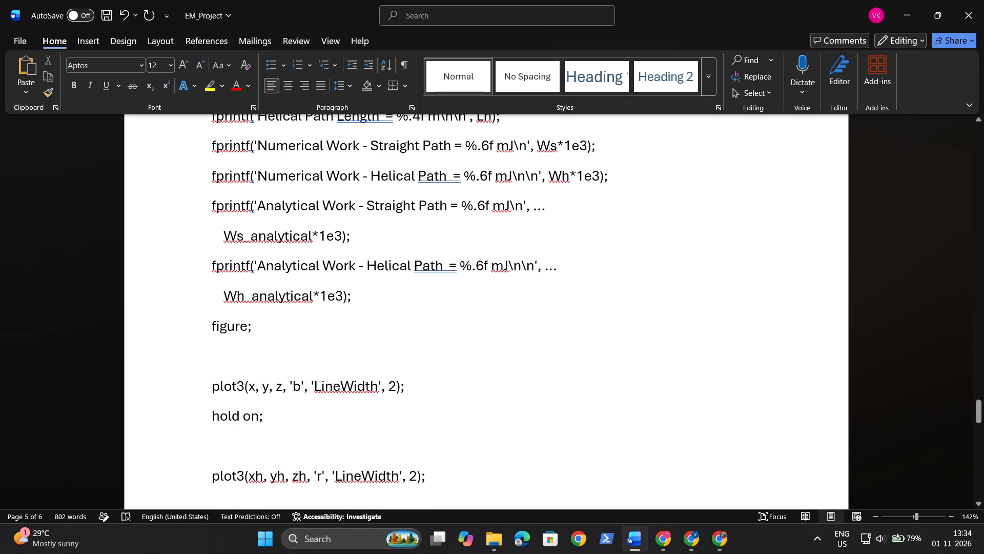
left_click(208, 373)
key("BackSpace")
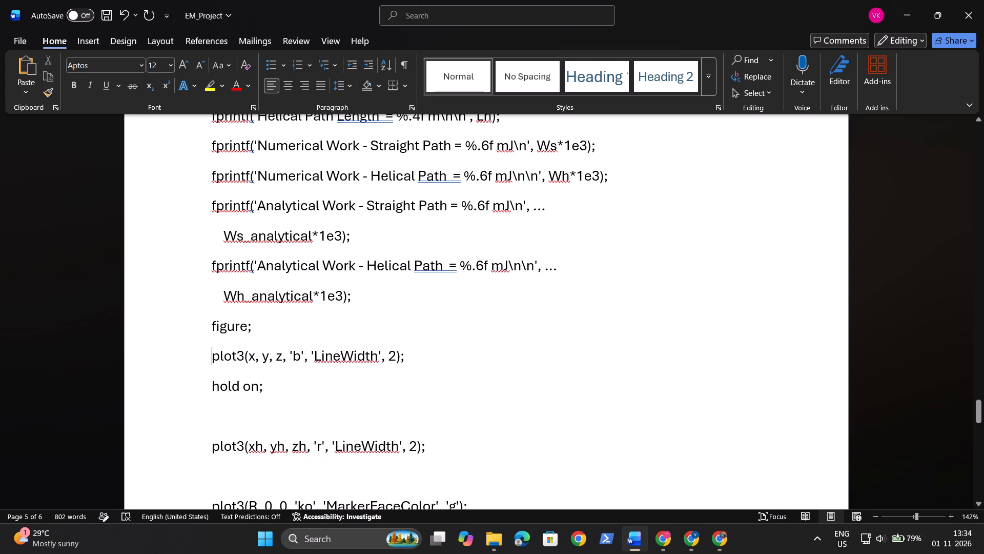
left_click(209, 446)
key("BackSpace")
scroll(261, 387, "down", 1)
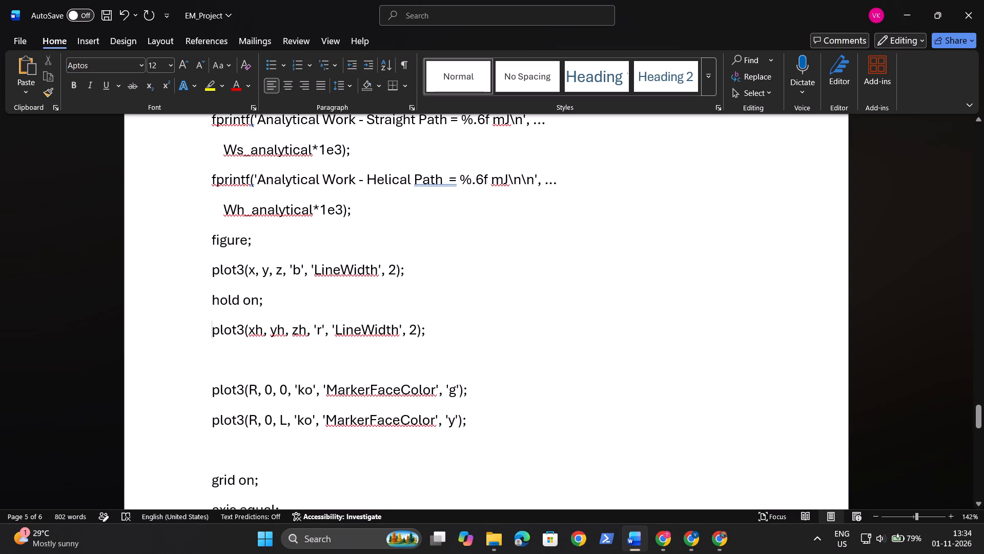
left_click(208, 393)
key("BackSpace")
left_click(214, 452)
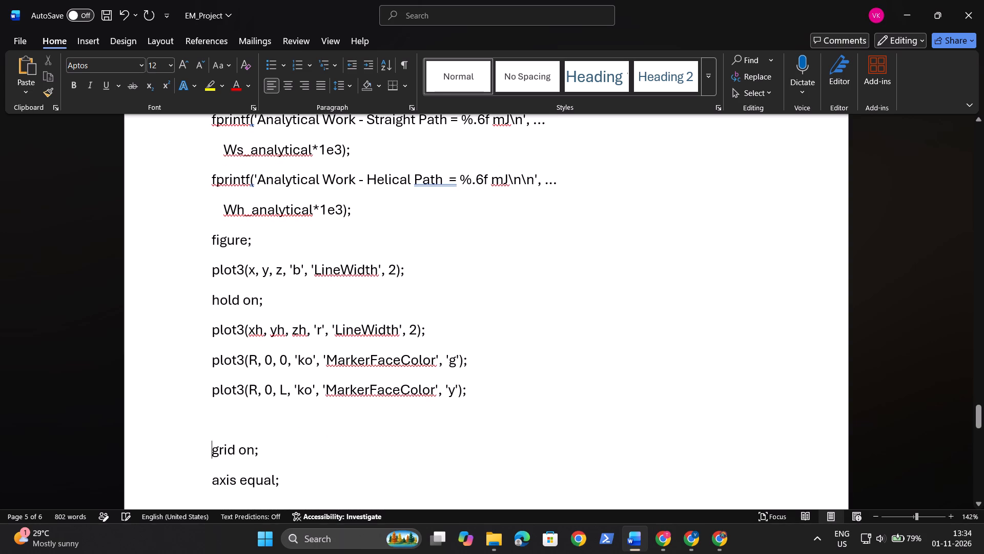
key("BackSpace")
Remove the blank lines above the xlabel, title and legend statements of the path plot.
scroll(409, 369, "down", 2)
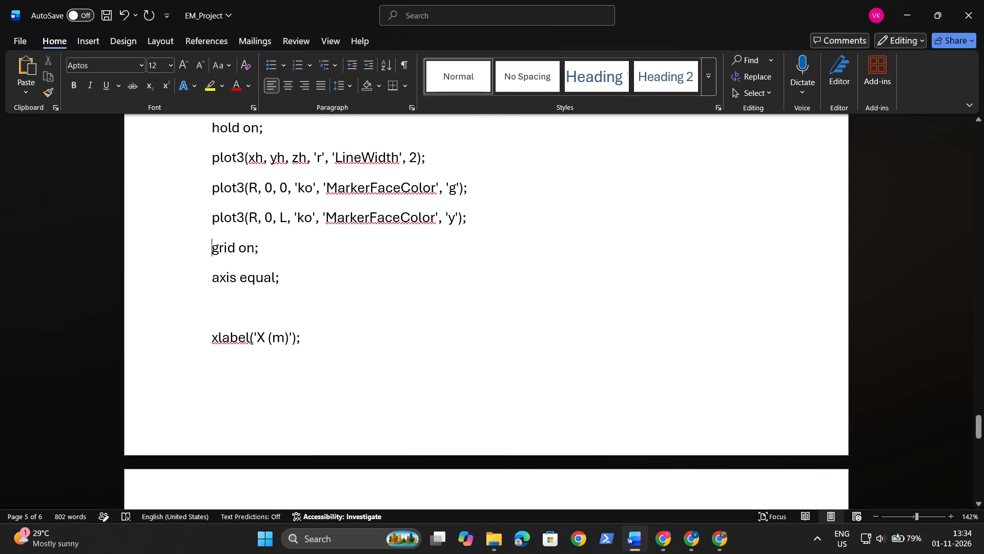
left_click(208, 337)
key("BackSpace")
scroll(355, 316, "down", 2)
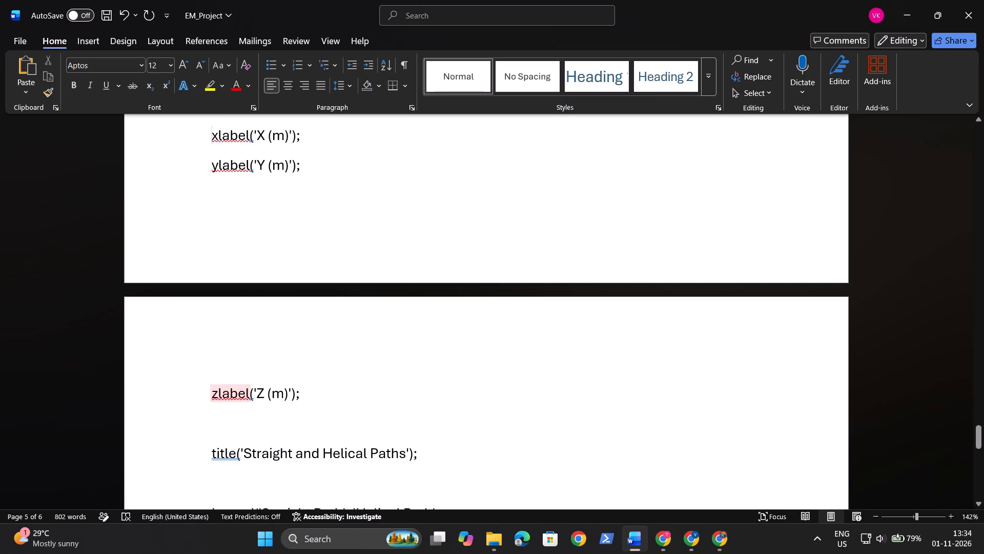
left_click(205, 390)
left_click(209, 454)
key("BackSpace")
scroll(238, 442, "down", 2)
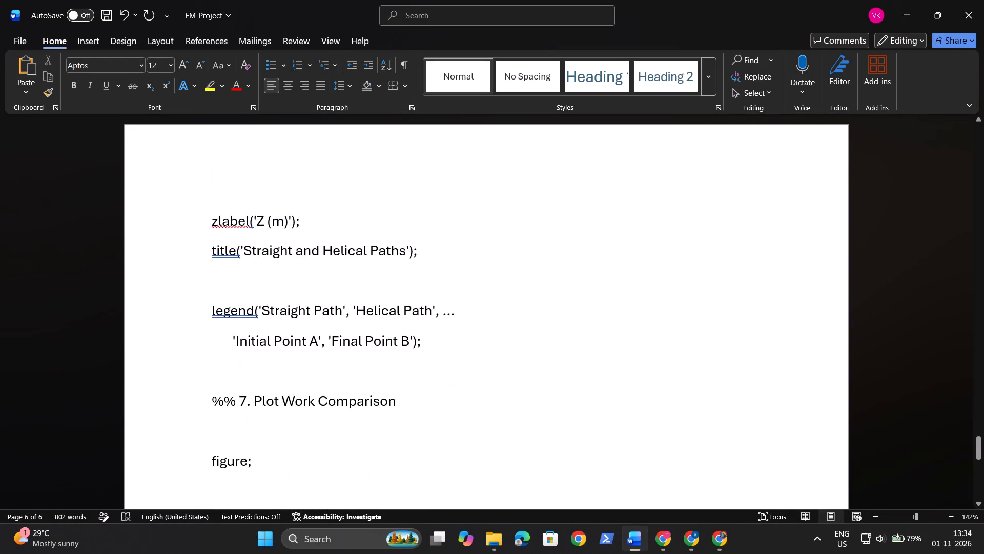
left_click(206, 309)
key("BackSpace")
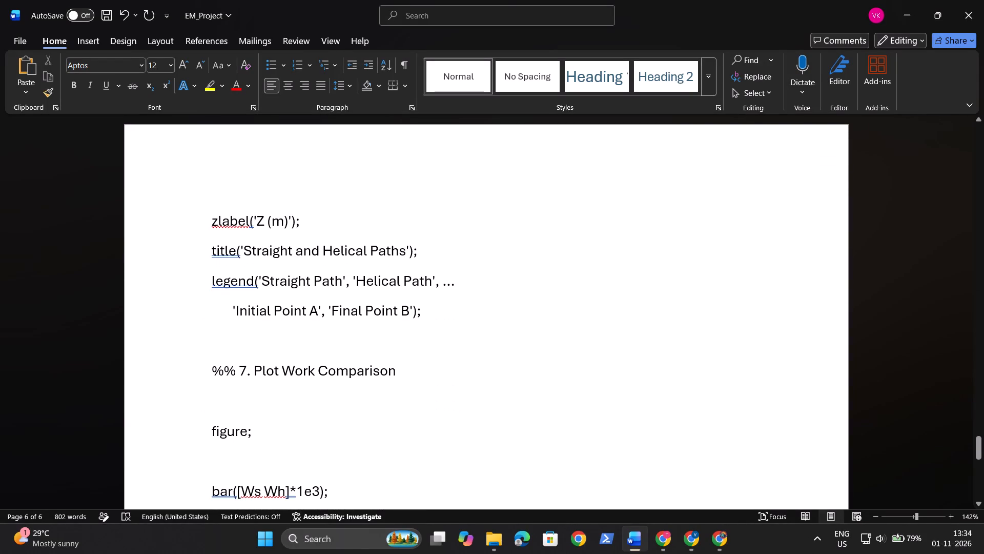
Delete the "%% 7. Plot Work Comparison" comment and the blank lines around it, between the path plot's legend and figure;.
left_click(207, 370)
left_click_drag(258, 404, 224, 348)
key("BackSpace")
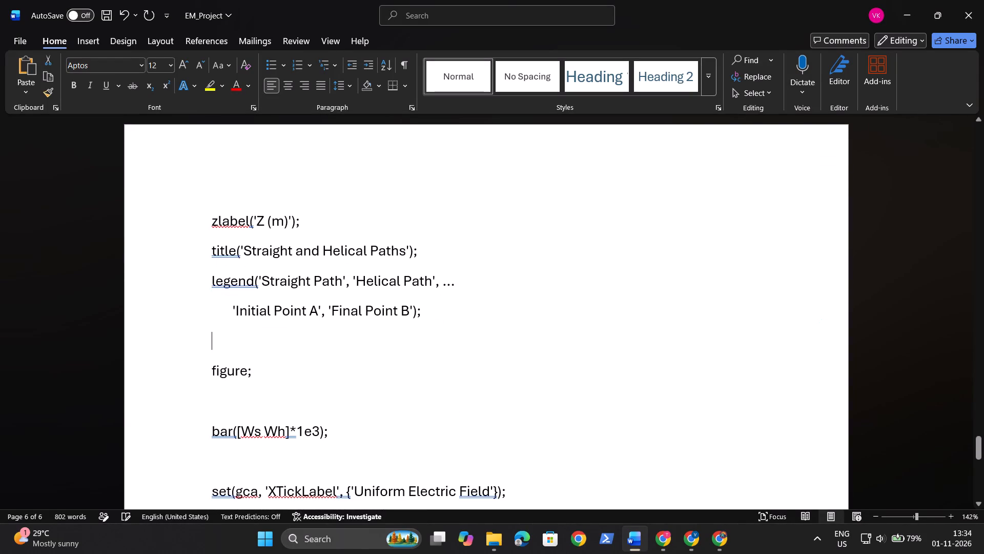
key("BackSpace")
Remove the blank lines between the work-comparison plot statements, from figure; and bar through ylabel and legend to the final grid on;.
left_click(210, 399)
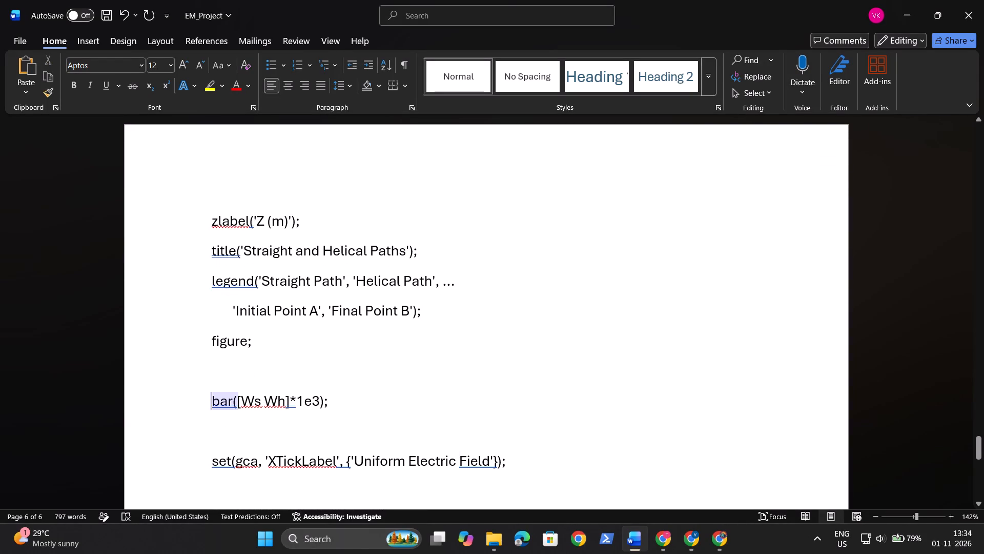
key("BackSpace")
left_click(212, 433)
key("BackSpace")
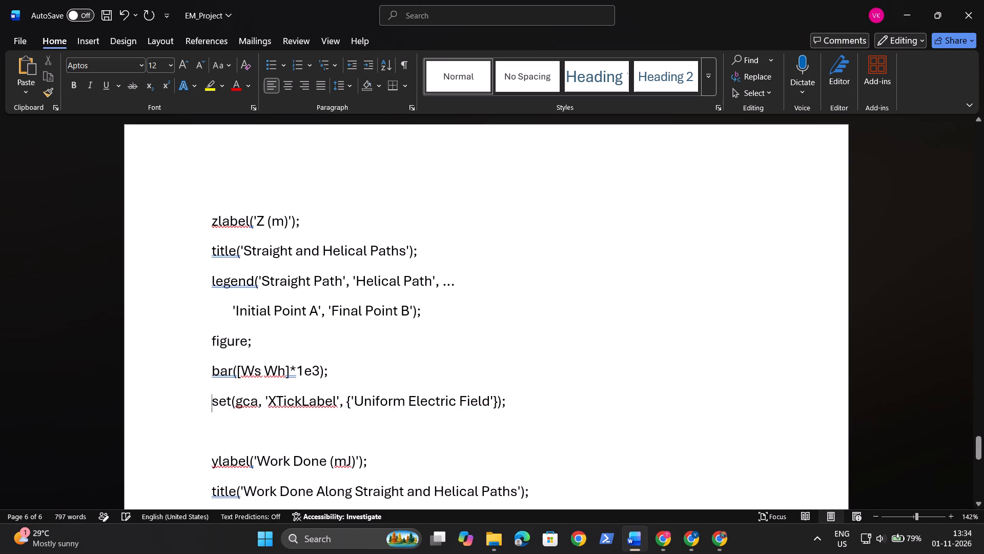
scroll(282, 398, "down", 1)
left_click(215, 355)
left_click(208, 363)
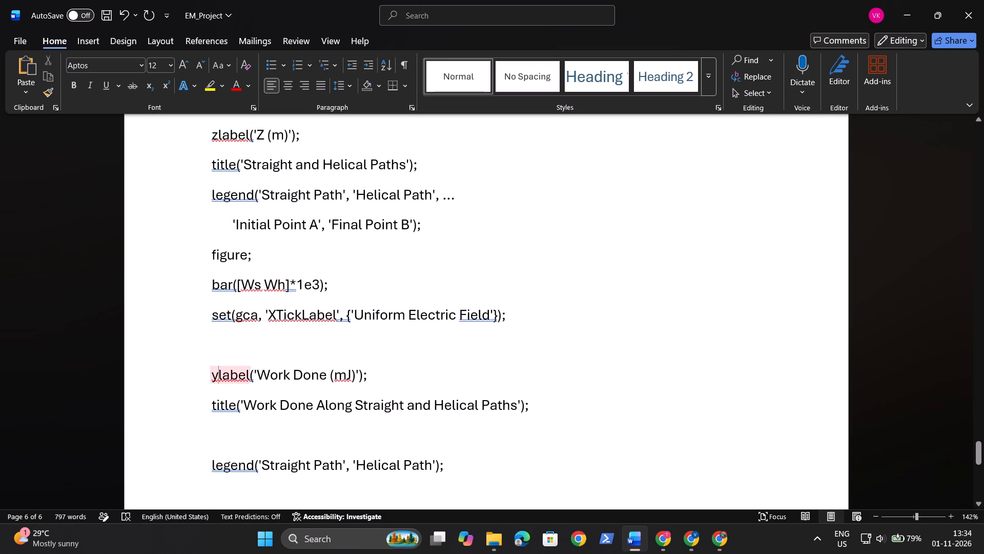
key("BackSpace")
scroll(258, 371, "down", 1)
left_click(206, 345)
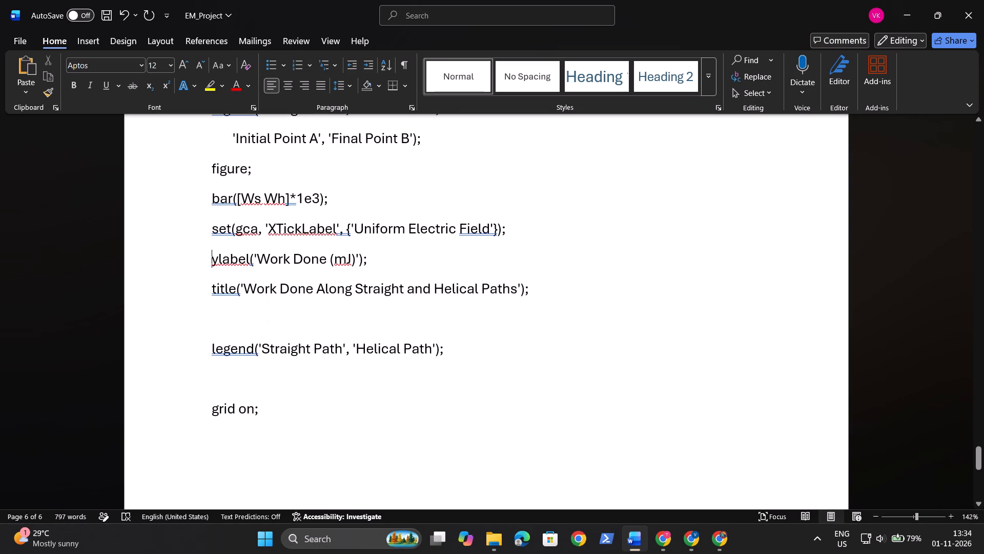
key("BackSpace")
left_click(214, 380)
key("BackSpace")
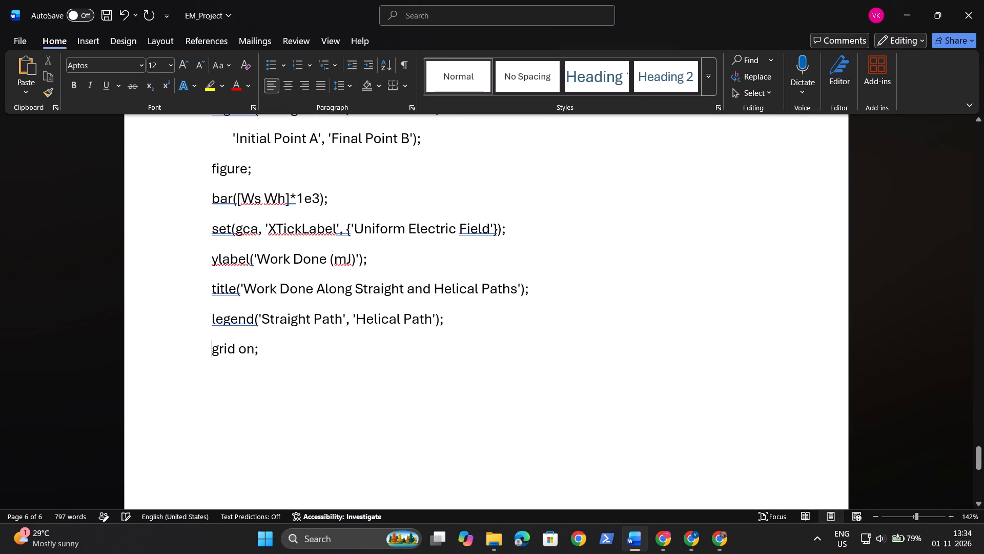
Remove the space before paragraph for the whole PROBLEM 1 code, from clc; to the final grid on;.
scroll(404, 293, "up", 3)
scroll(404, 293, "down", 2)
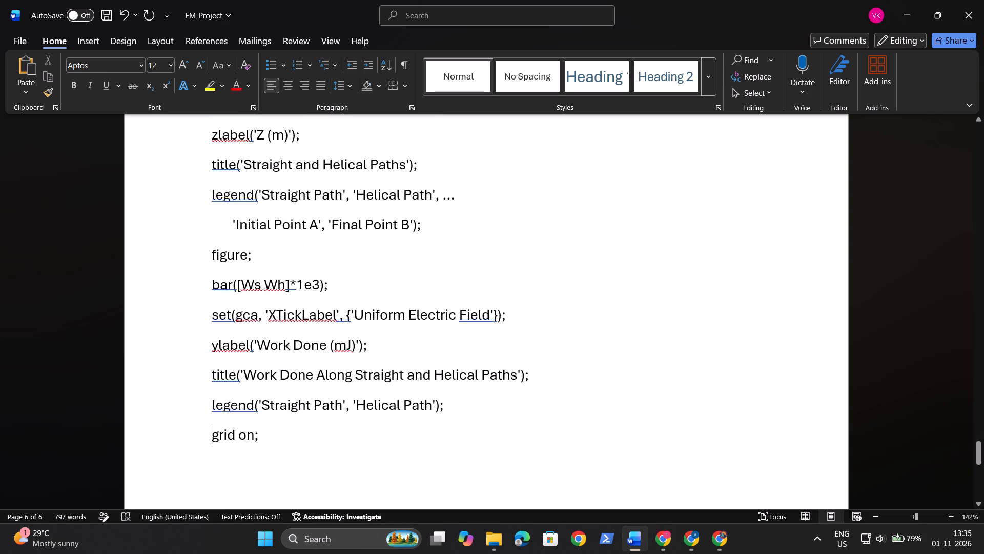
left_click_drag(298, 443, 221, 99)
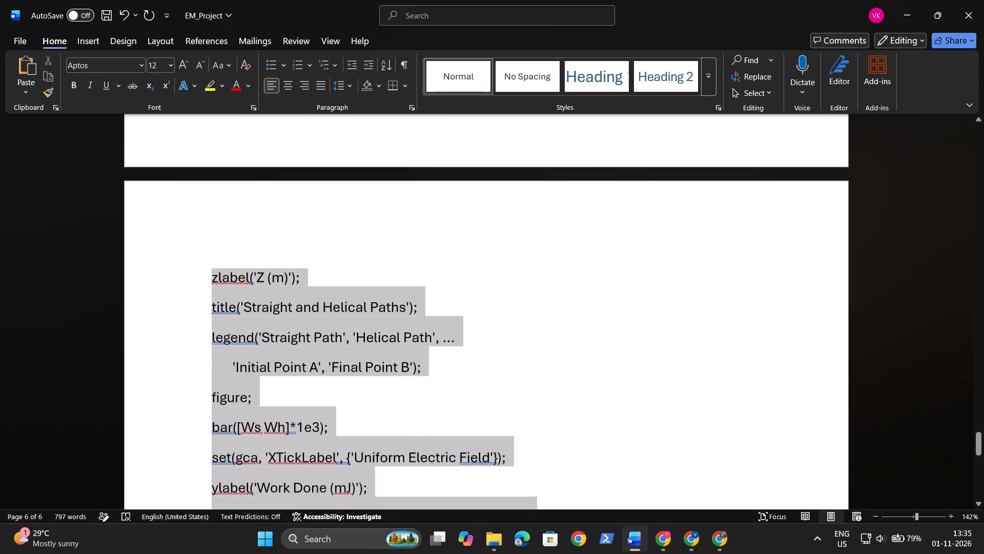
left_click_drag(221, 99, 223, 100)
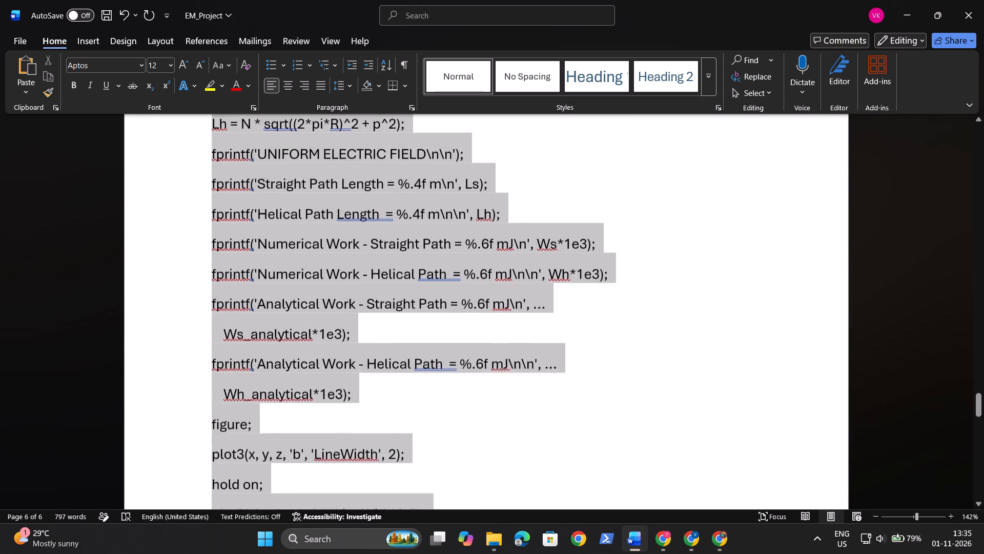
left_click_drag(223, 100, 227, 109)
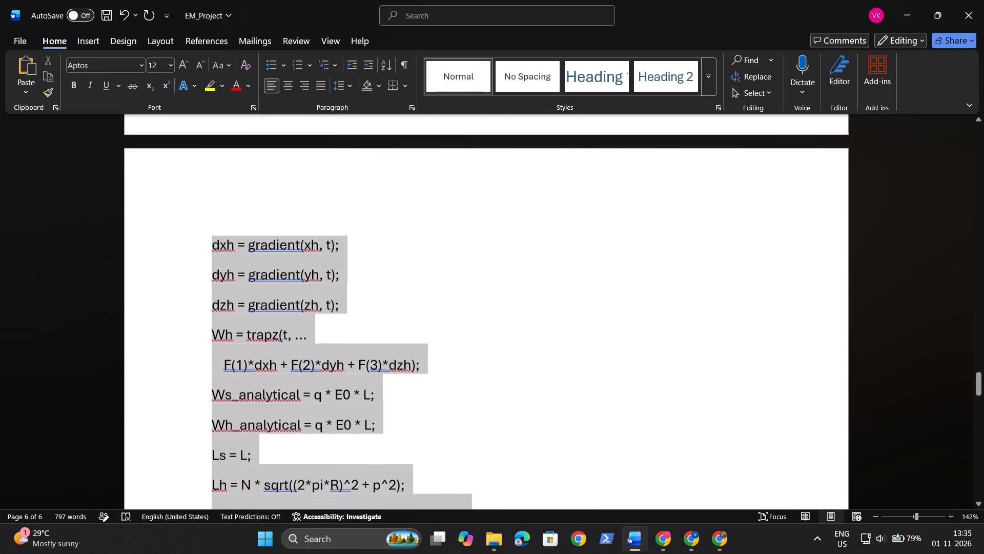
left_click_drag(227, 109, 232, 101)
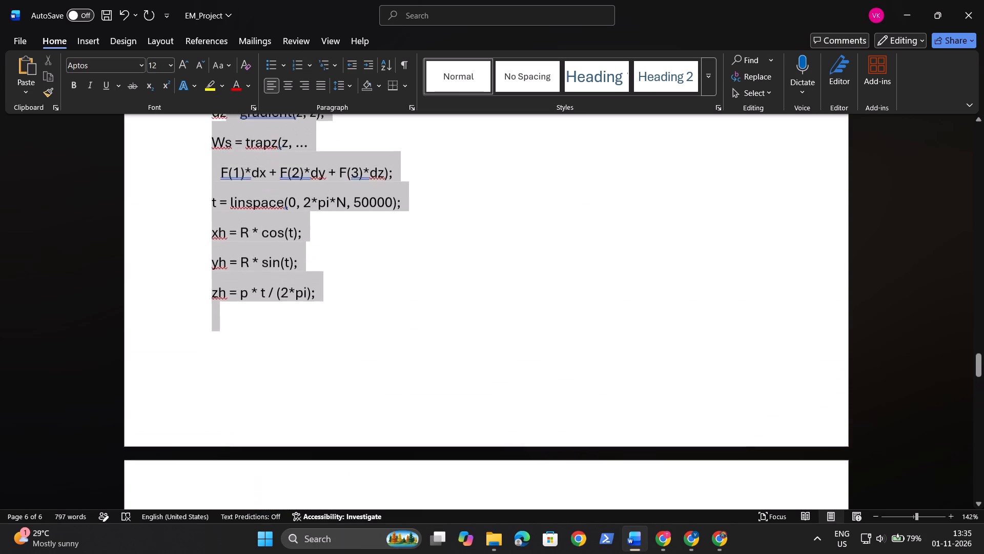
left_click_drag(232, 101, 227, 444)
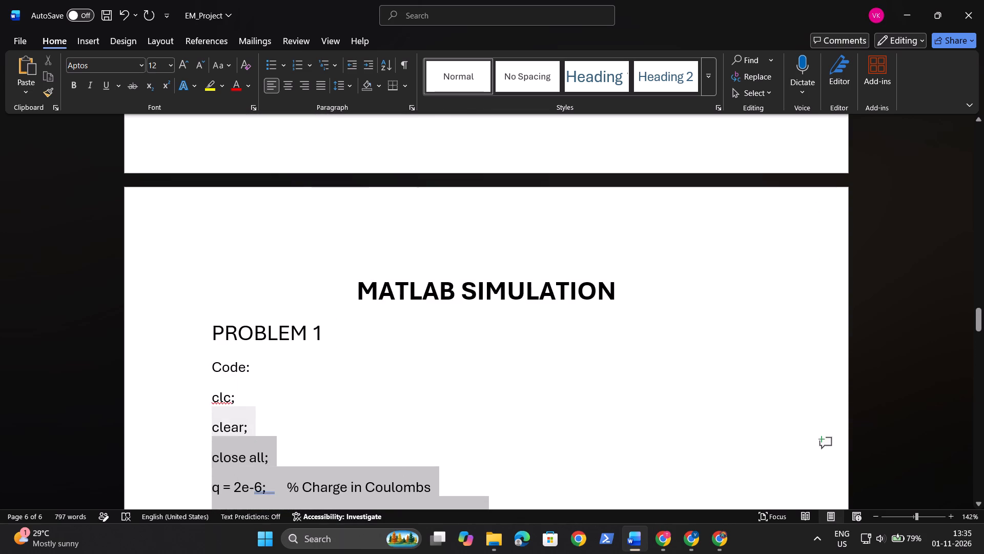
left_click_drag(227, 444, 216, 394)
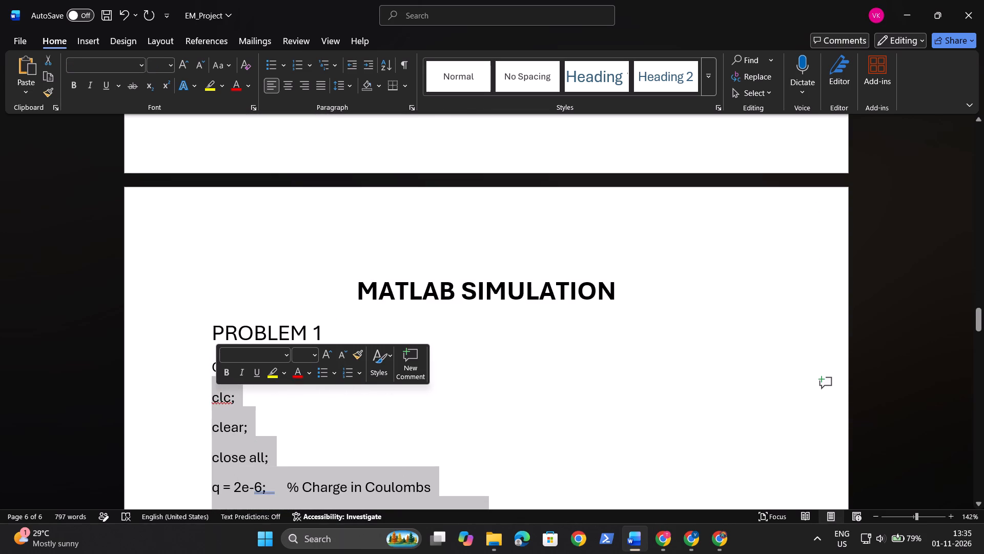
left_click(349, 88)
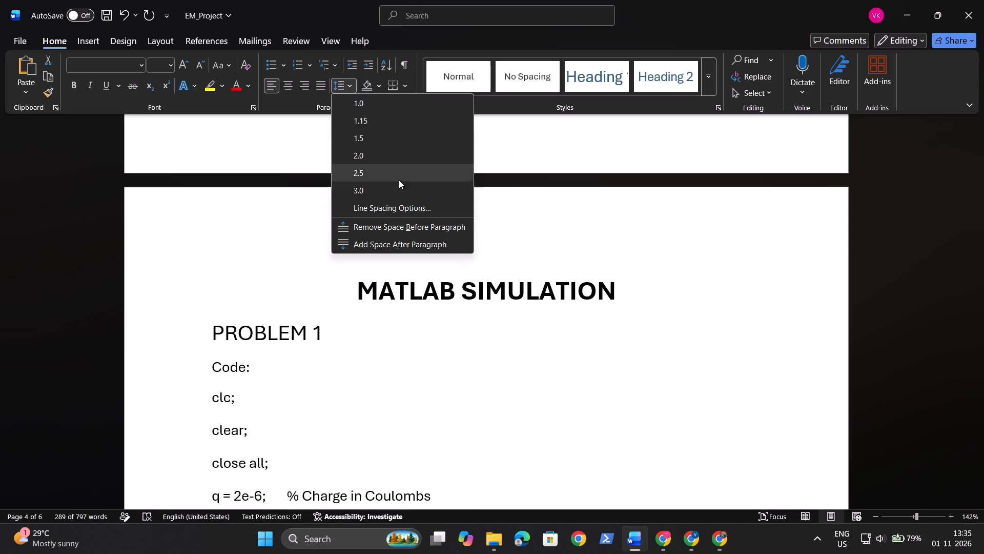
left_click(391, 225)
Delete the leftover blank line between the zh = p * t / (2*pi); line and the dxh = gradient(xh, t); line.
scroll(389, 280, "down", 6)
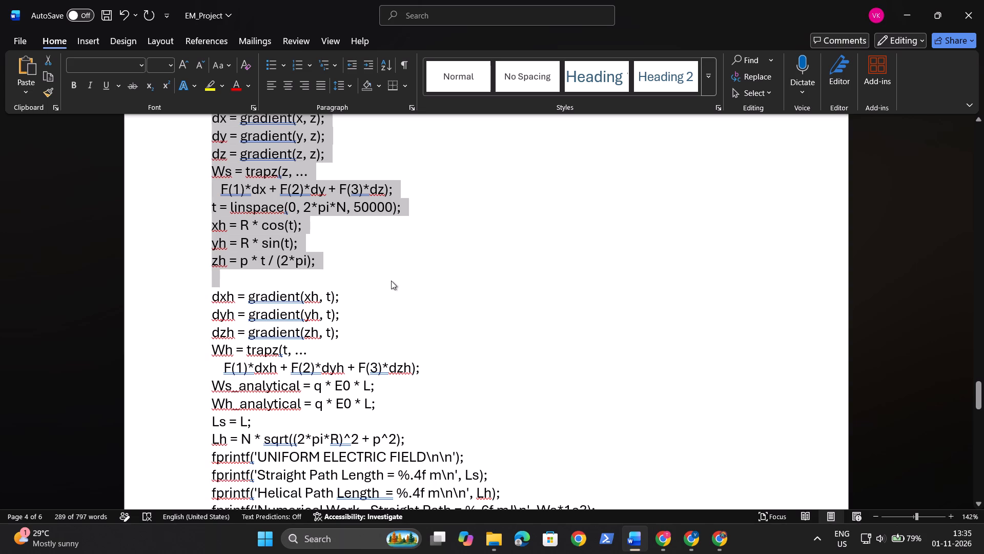
left_click(239, 279)
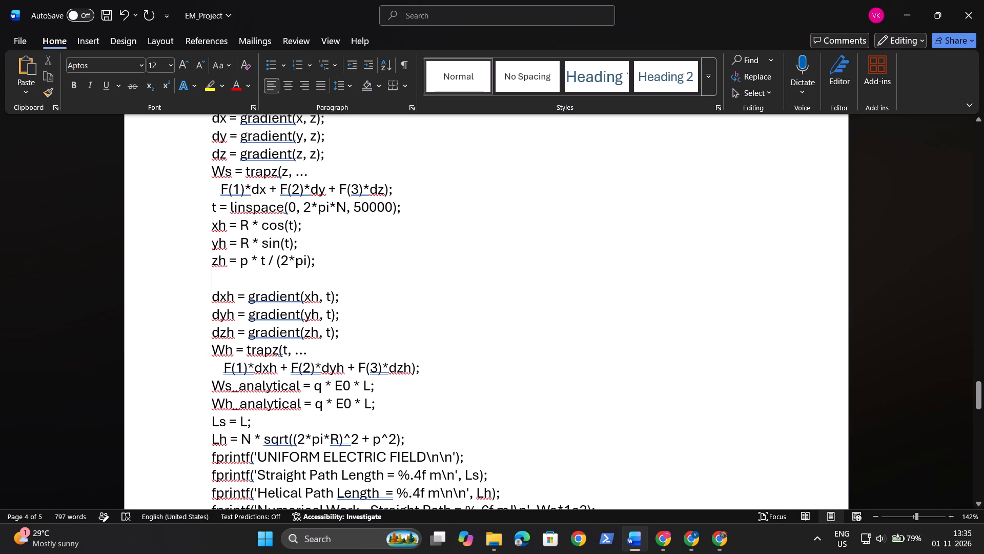
key("BackSpace")
Check the tightened code listing down to its last line and back up to the MATLAB SIMULATION heading.
scroll(330, 263, "down", 2)
scroll(436, 295, "down", 6)
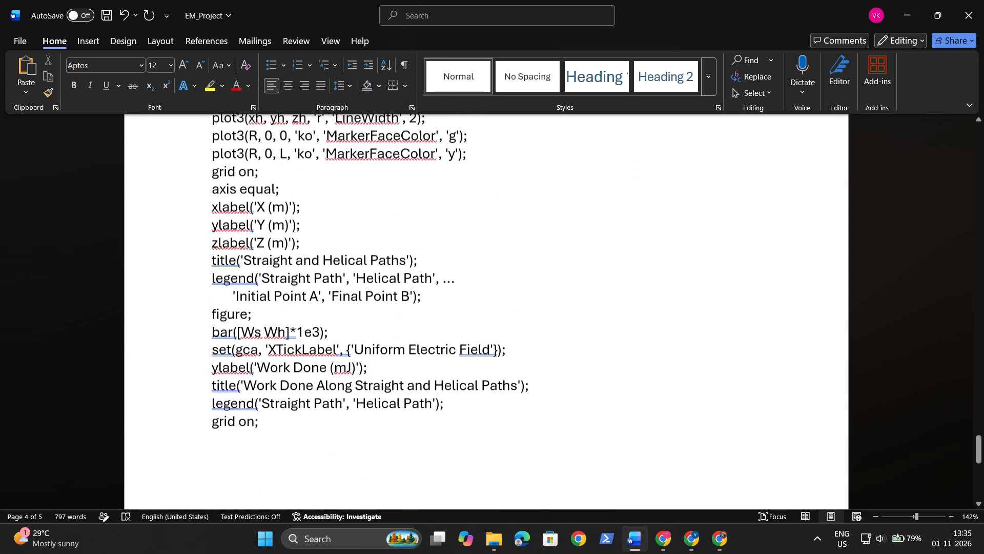
scroll(443, 322, "down", 2)
scroll(429, 318, "up", 10)
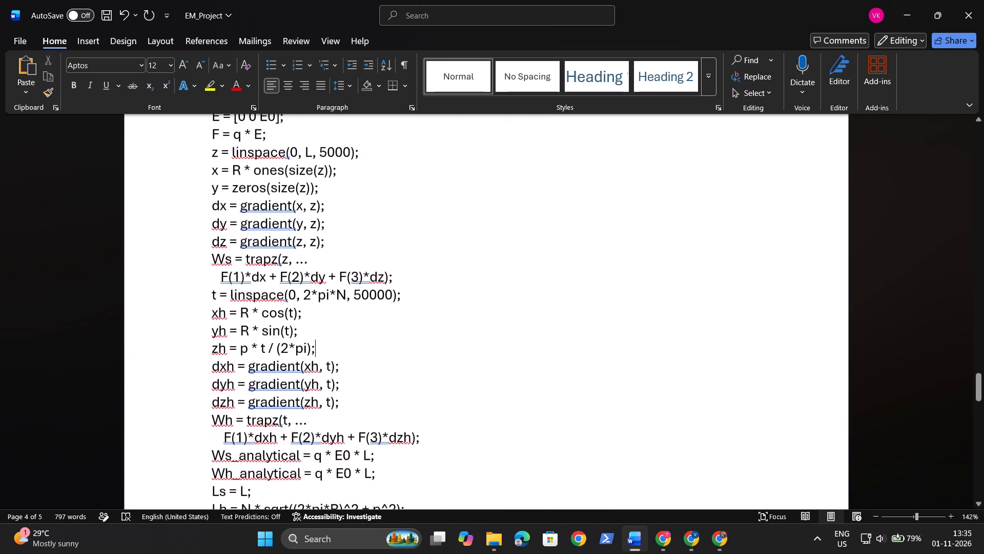
scroll(436, 323, "up", 6)
scroll(437, 318, "down", 1)
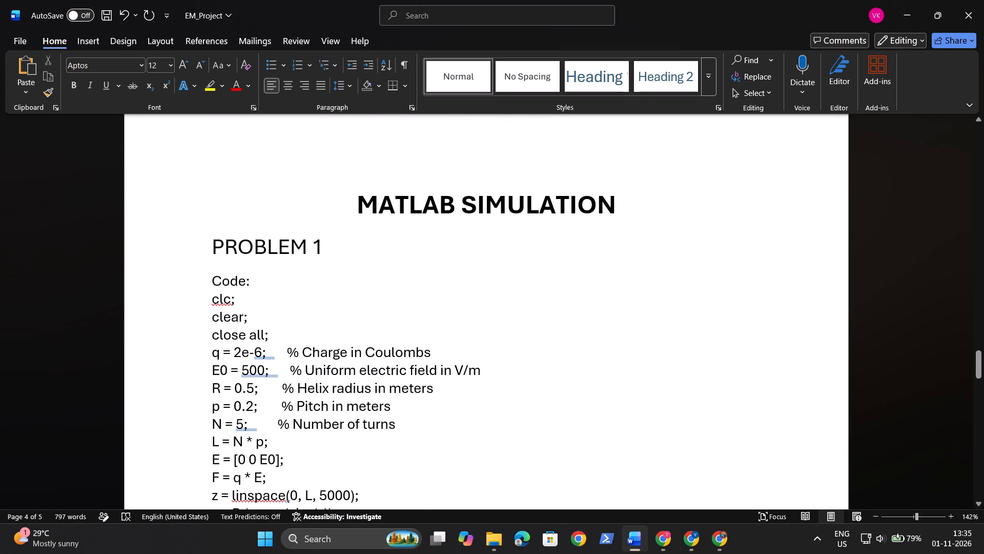
Make the "Code:" label under PROBLEM 1 bold.
left_click(616, 250)
left_click_drag(256, 281, 187, 278)
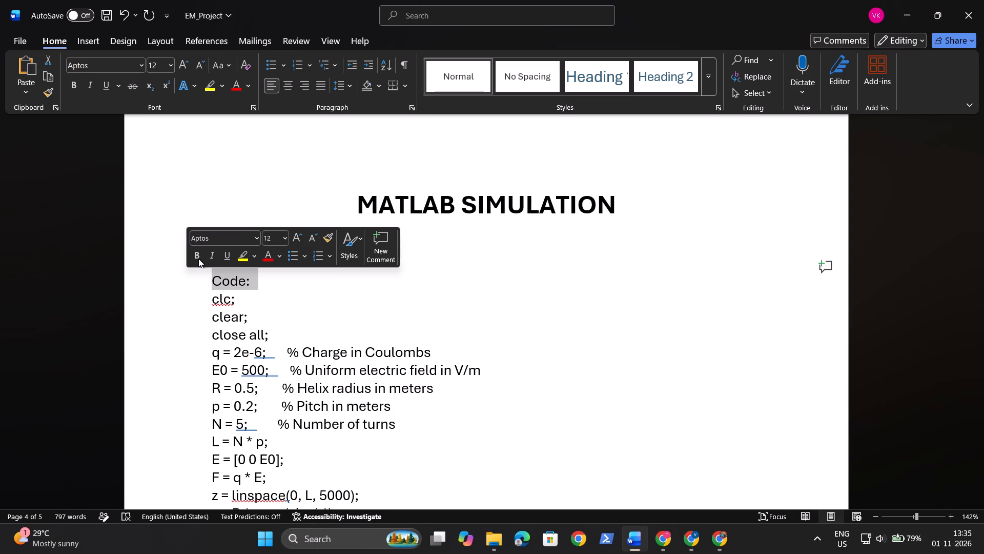
left_click(198, 259)
left_click(370, 312)
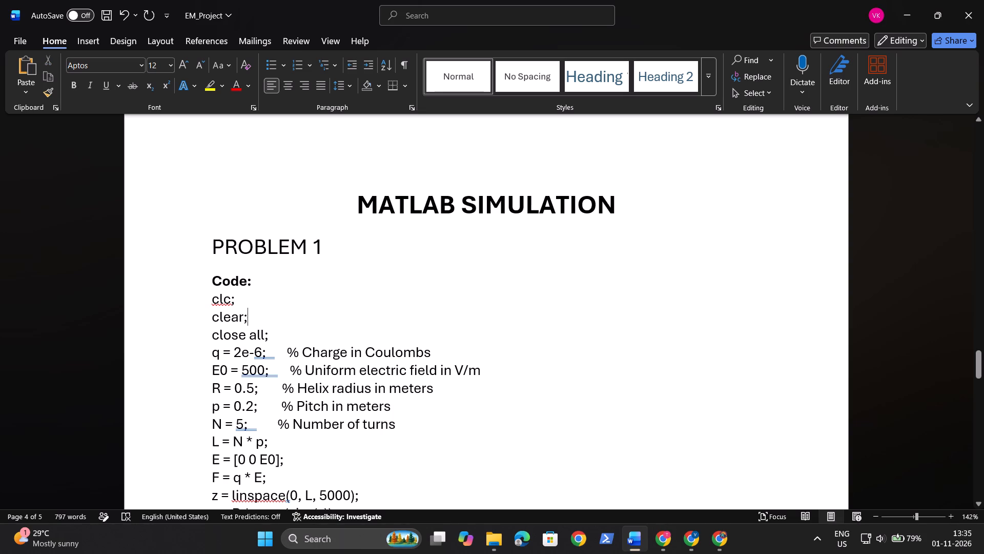
Review the full PROBLEM 1 code listing for remaining comments and blank lines.
scroll(421, 296, "down", 3)
scroll(421, 296, "up", 1)
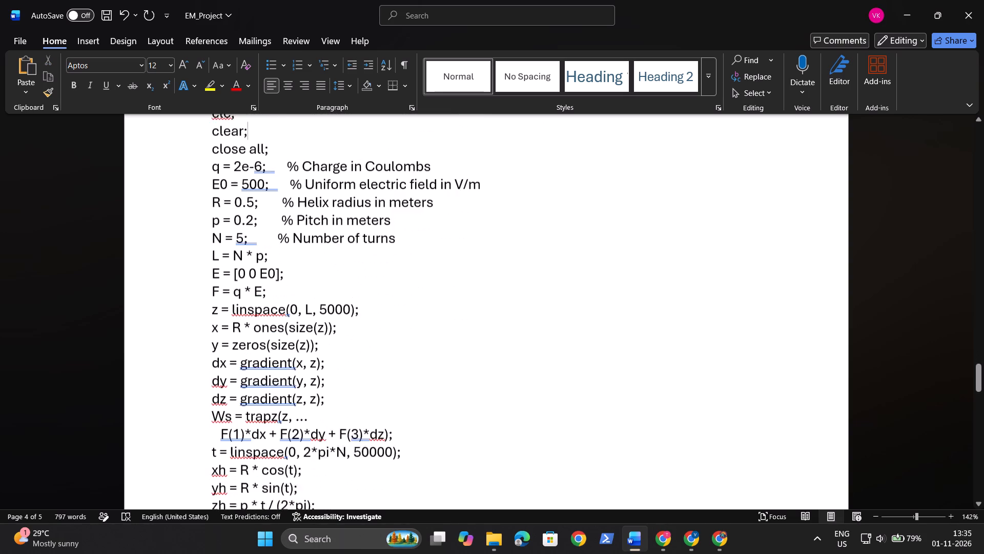
scroll(421, 294, "down", 4)
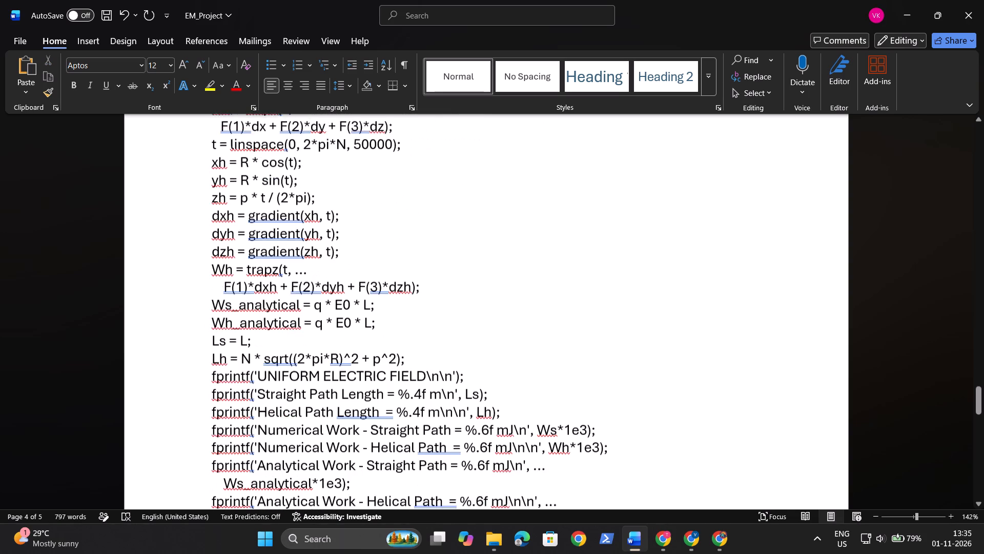
scroll(421, 293, "down", 3)
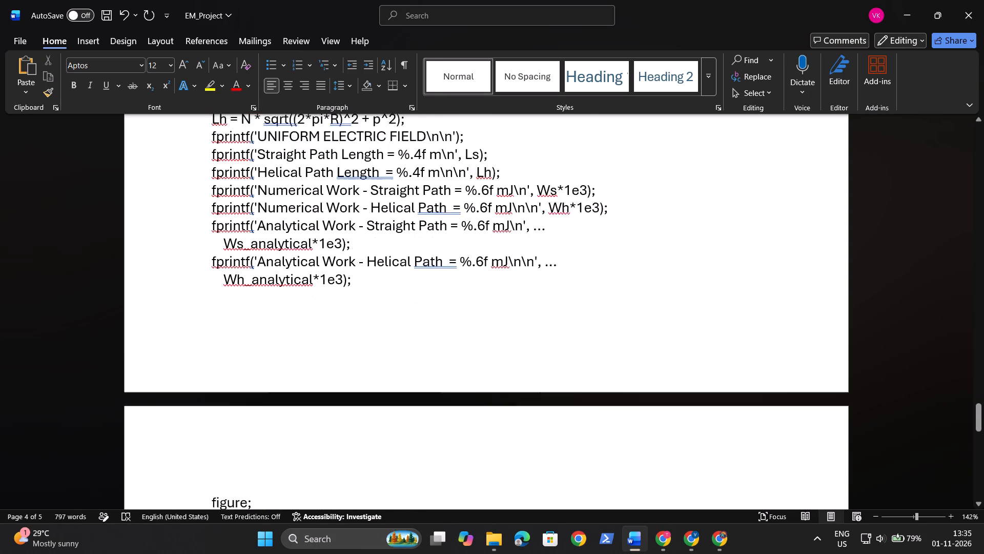
scroll(422, 292, "down", 5)
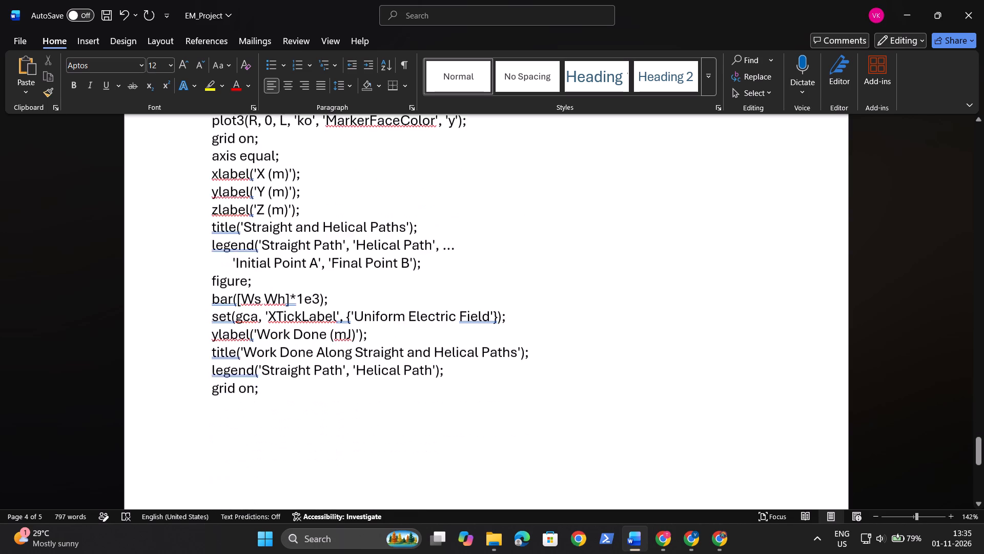
scroll(422, 292, "down", 2)
scroll(422, 292, "up", 10)
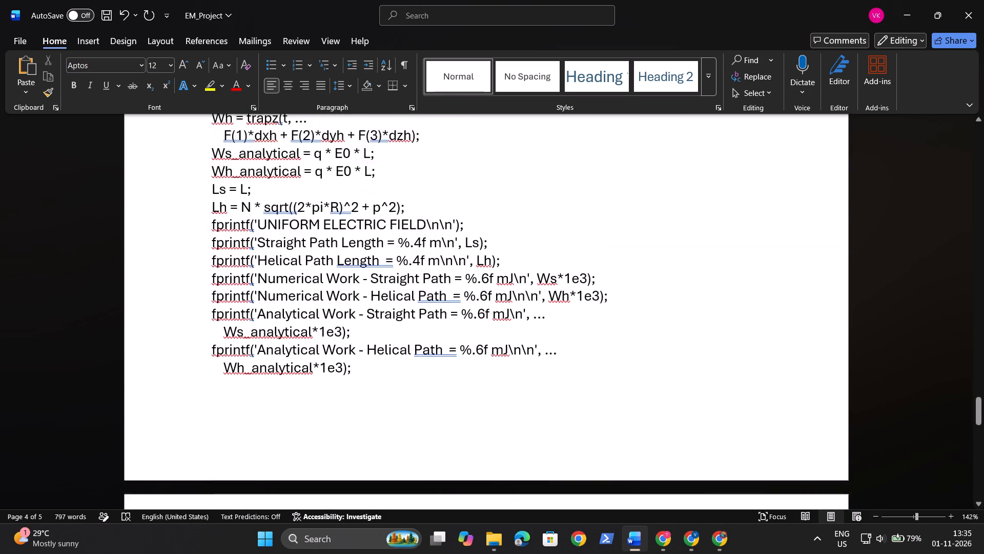
scroll(422, 291, "up", 4)
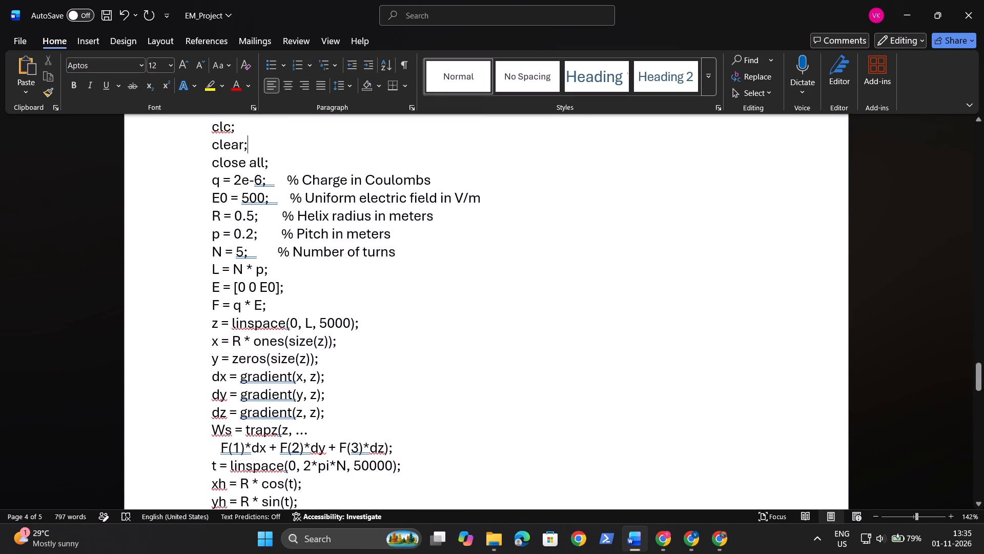
Delete the "% Number of turns" and "% Pitch in meters" comments beside the N = 5; and p = 0.2; lines.
left_click(402, 261)
left_click_drag(403, 252, 289, 260)
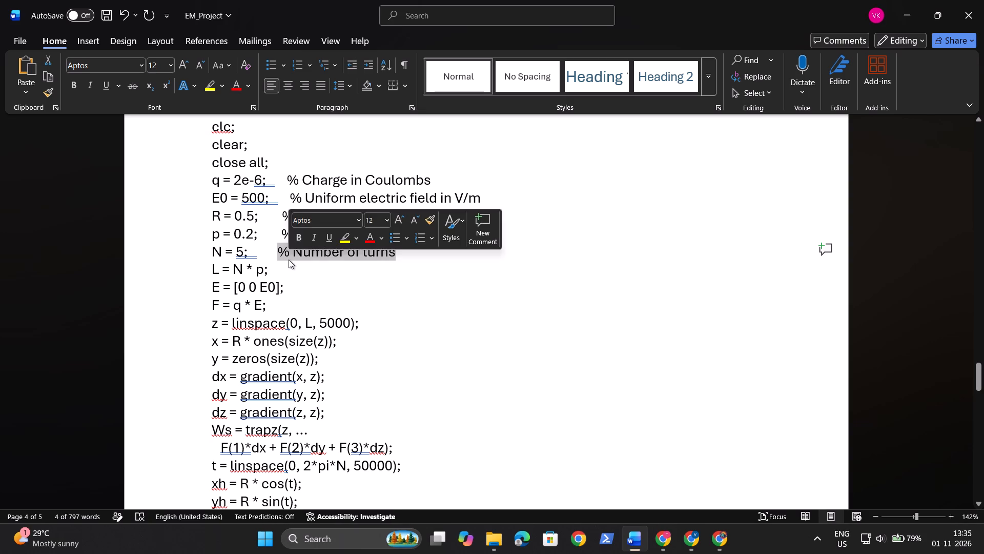
key("BackSpace")
left_click_drag(407, 231, 298, 238)
left_click_drag(298, 238, 288, 235)
key("BackSpace")
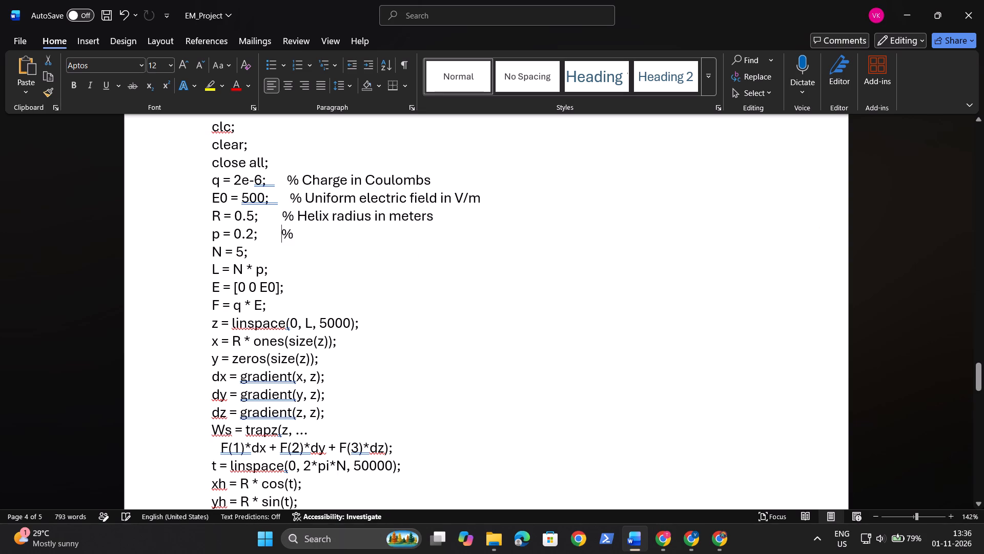
key("Delete")
Delete the "% Helix radius in meters" comment beside the R = 0.5; line of the PROBLEM 1 code.
left_click_drag(438, 219, 418, 211)
left_click_drag(418, 211, 293, 218)
left_click(293, 218)
left_click(457, 224)
left_click_drag(444, 215, 324, 220)
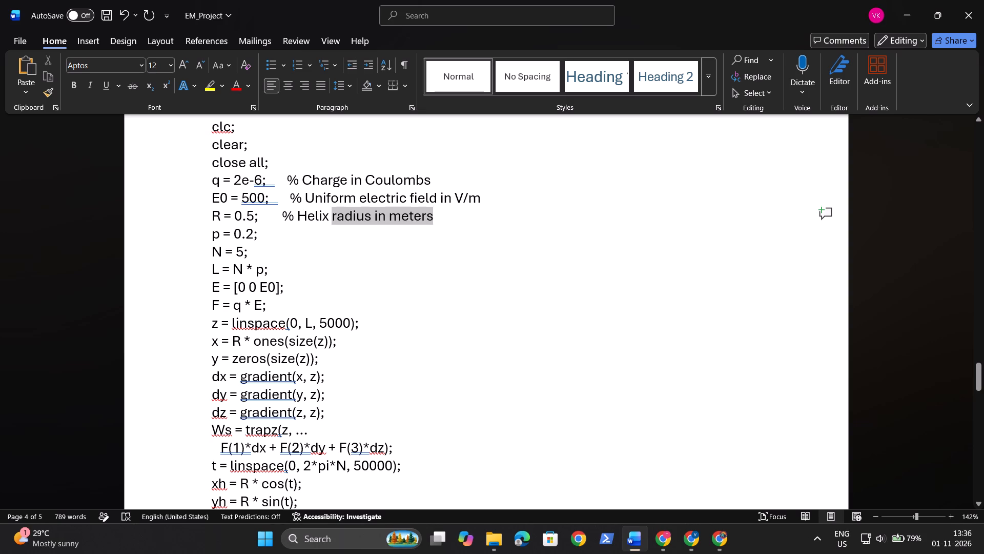
left_click_drag(324, 220, 297, 225)
left_click(449, 221)
left_click_drag(446, 219, 375, 215)
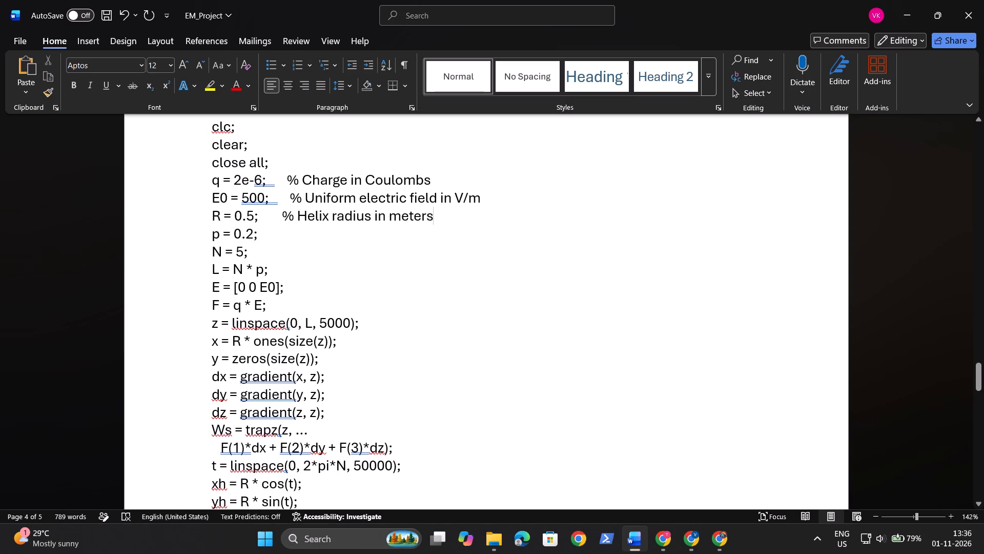
left_click_drag(375, 215, 280, 216)
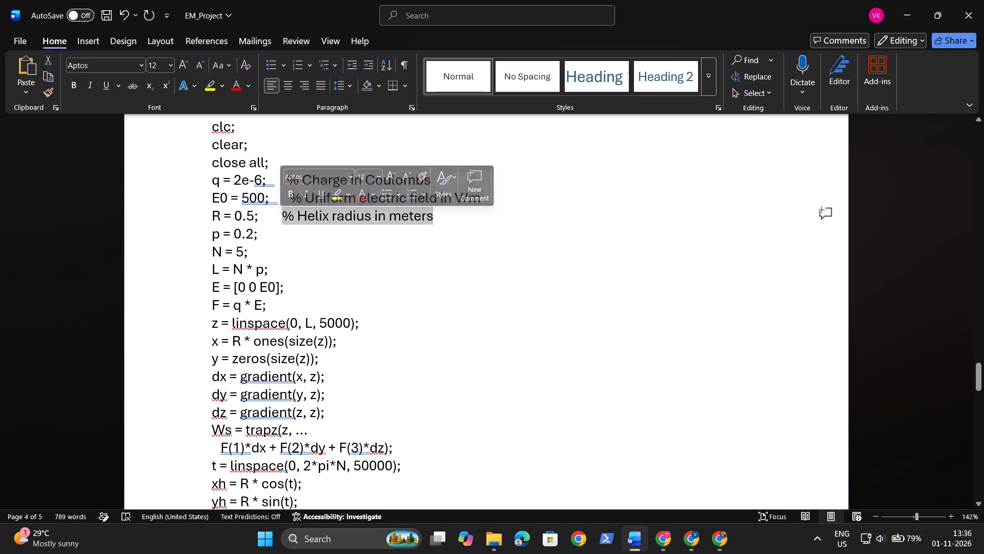
key("BackSpace")
Delete the "% Uniform electric field in V/m" and "% Charge in Coulombs" comments beside the E0 = 500; and q = 2e-6; lines.
left_click_drag(487, 191, 295, 195)
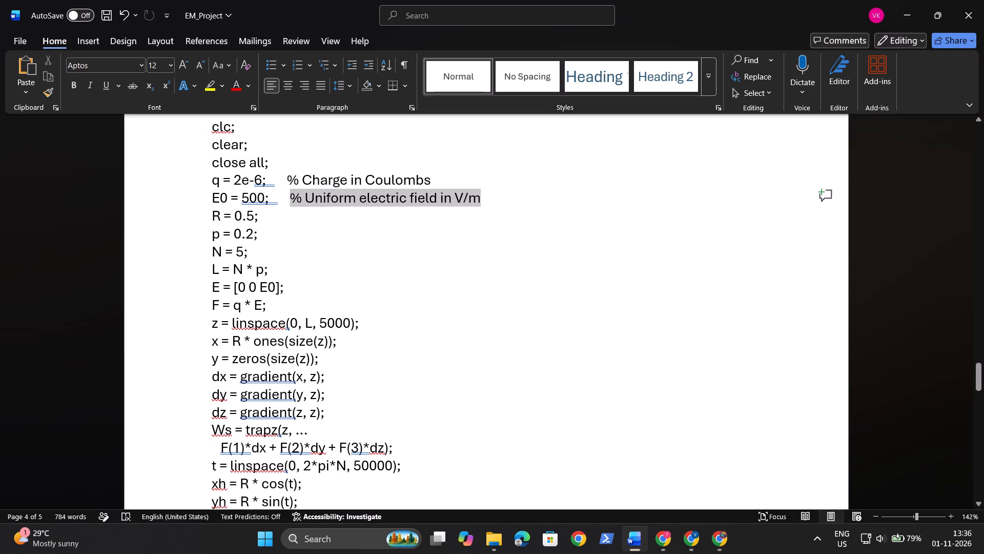
left_click_drag(295, 195, 296, 195)
key("BackSpace")
left_click_drag(439, 184, 284, 184)
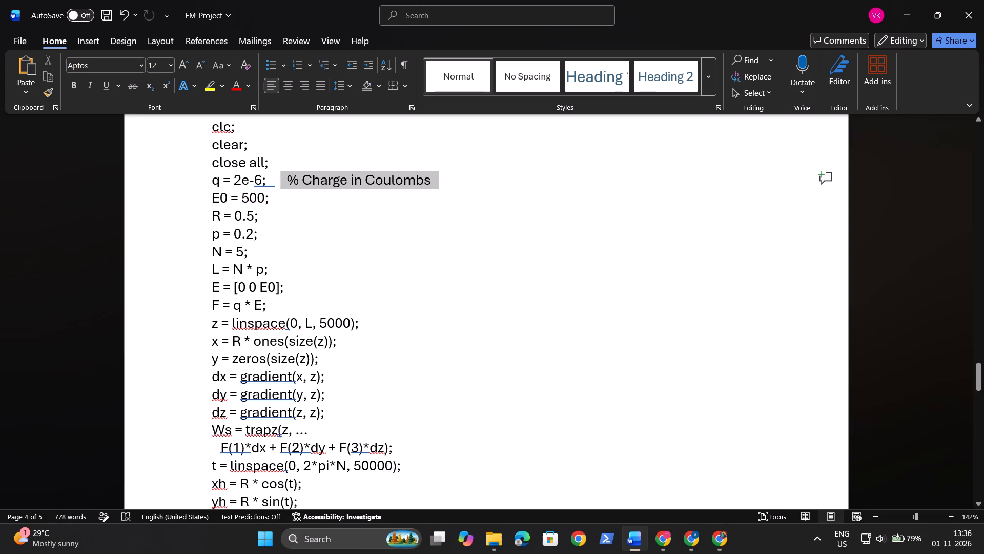
left_click_drag(284, 184, 288, 184)
key("BackSpace")
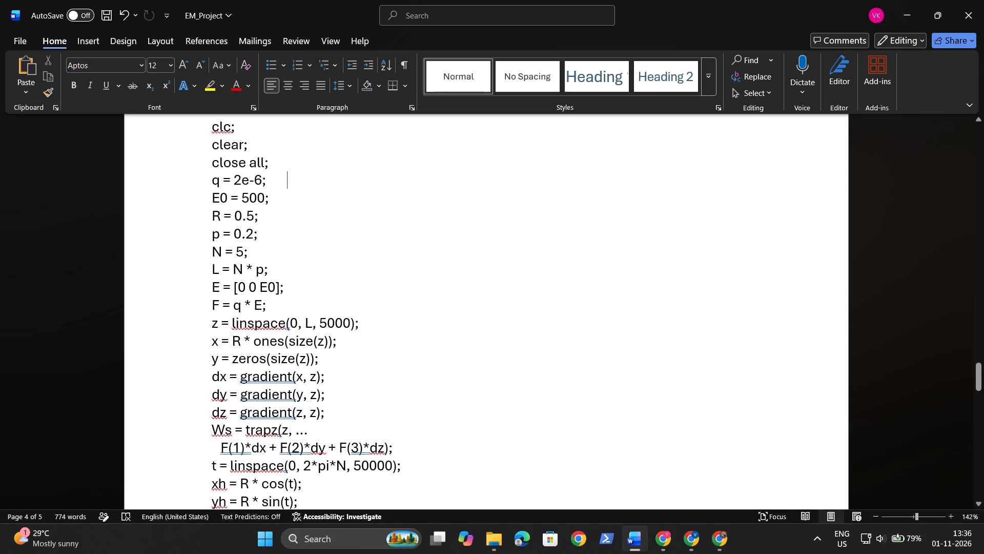
Check the rest of the cleaned code listing and save the EM_Project document.
scroll(376, 249, "down", 7)
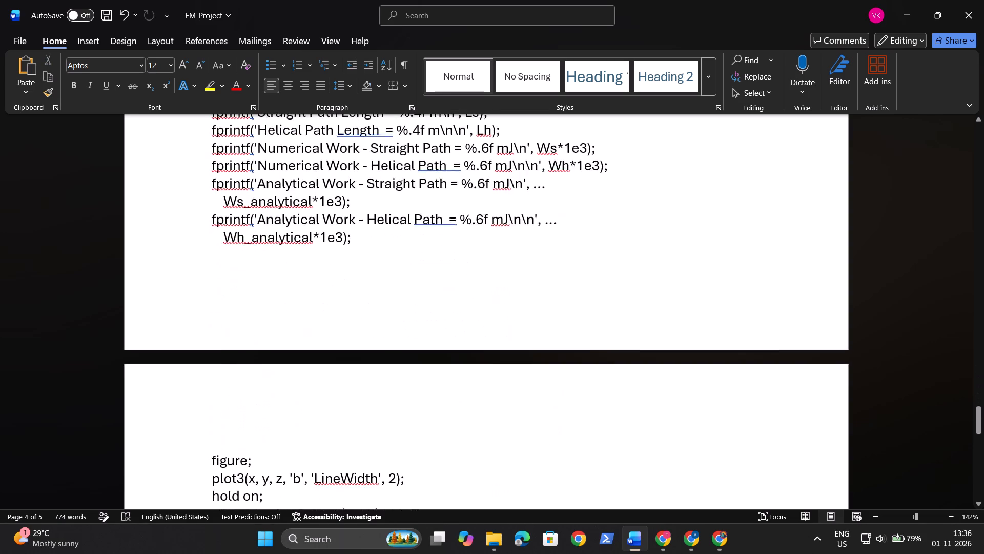
scroll(390, 264, "down", 5)
left_click(391, 264)
scroll(391, 264, "down", 4)
scroll(391, 276, "up", 5)
key("ctrl+s")
left_click_drag(388, 278, 393, 274, "ctrl")
Review the report backwards from the plotting code to PROBLEM 1 under the WRITTEN ANALYTICS heading.
scroll(397, 273, "up", 1)
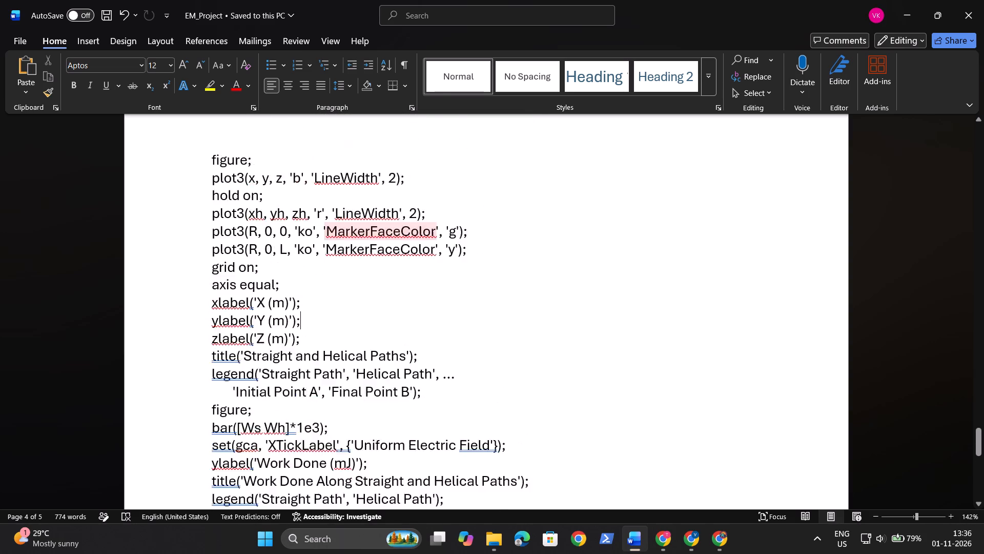
scroll(397, 273, "up", 11)
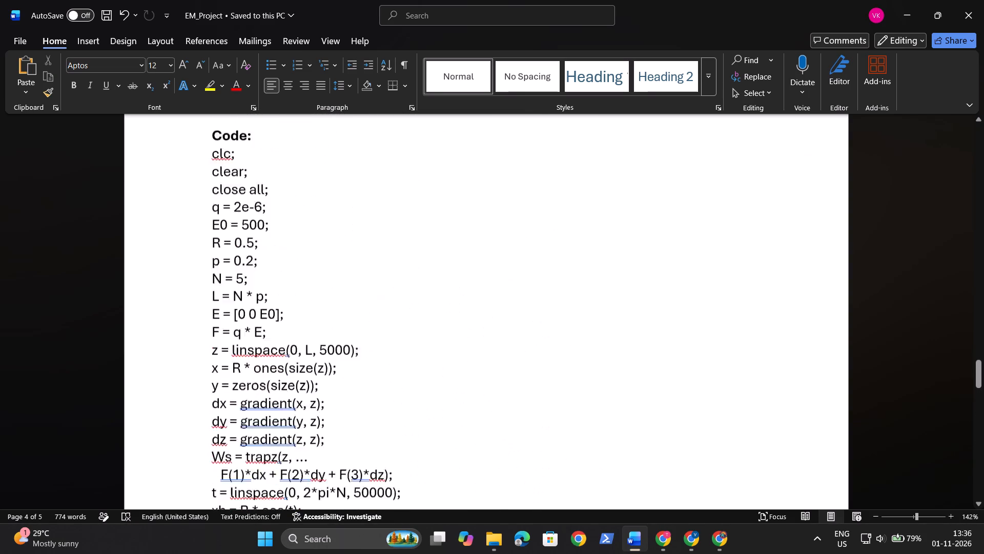
scroll(395, 273, "up", 8)
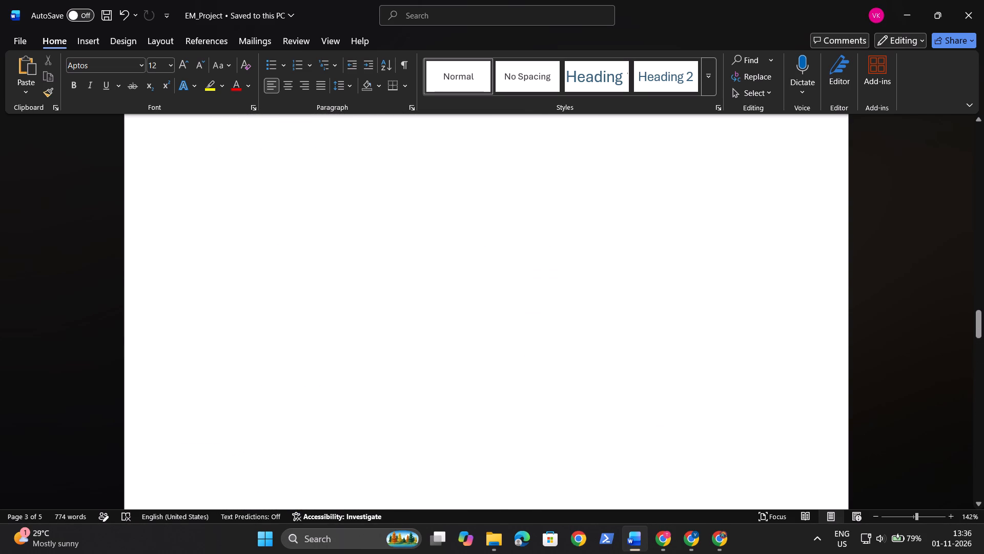
scroll(394, 271, "up", 5)
Examine the pages from WRITTEN ANALYTICS down through the MATLAB SIMULATION code to its last line.
scroll(400, 261, "down", 1)
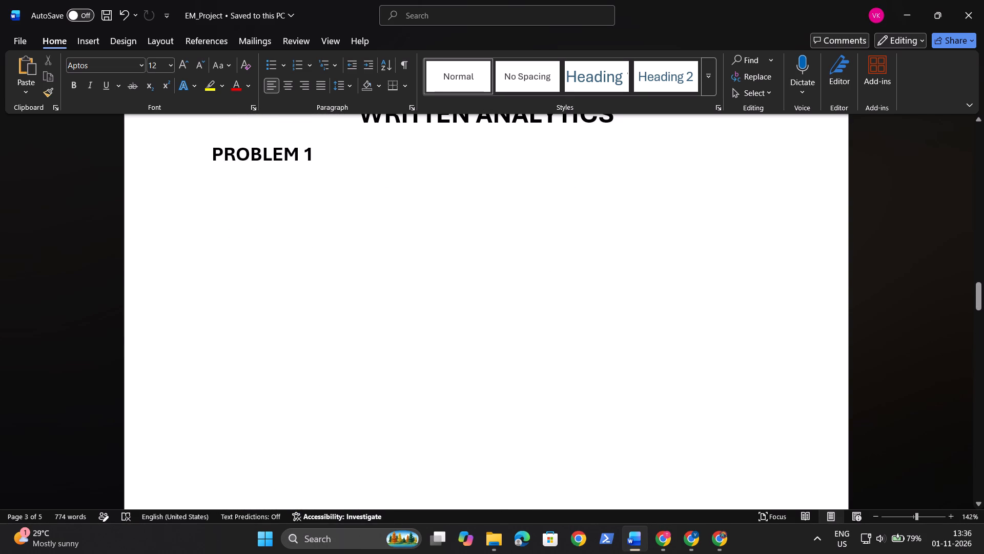
scroll(397, 262, "down", 2)
scroll(397, 262, "up", 2)
scroll(397, 262, "down", 5)
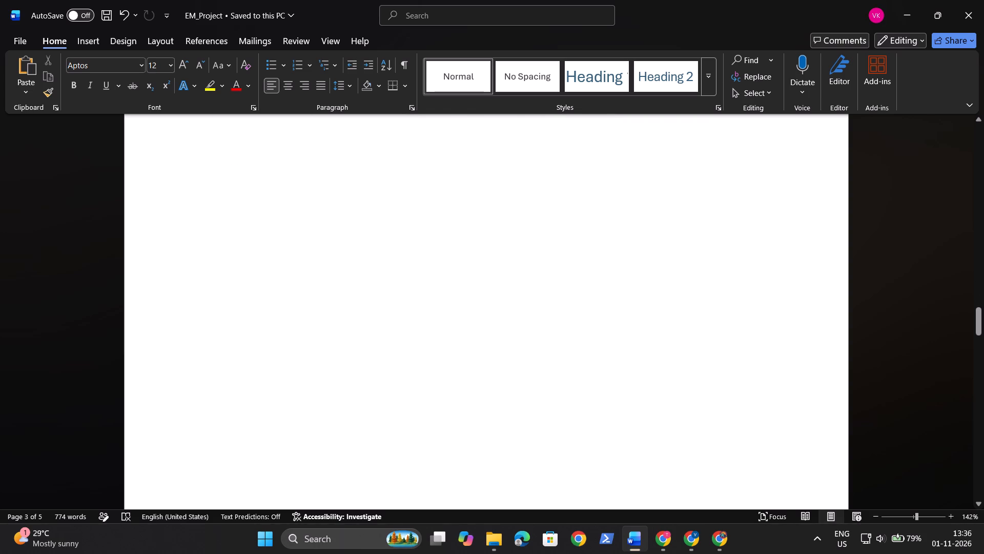
scroll(399, 257, "down", 7)
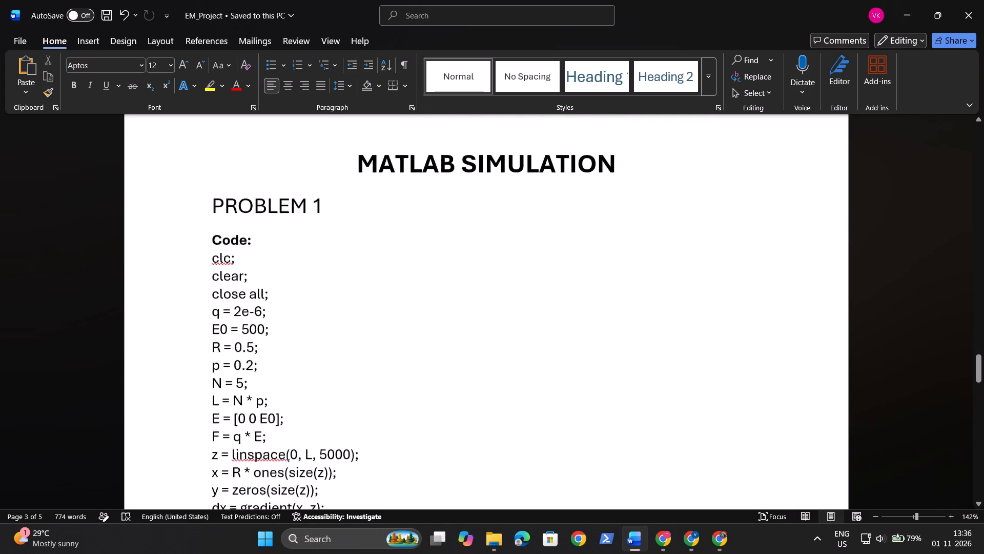
scroll(400, 252, "down", 5)
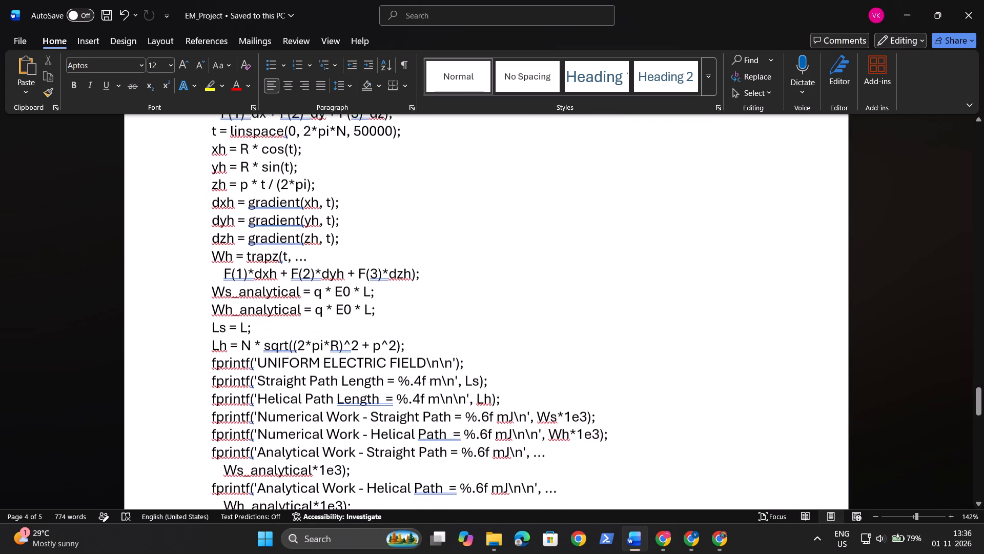
scroll(400, 252, "down", 3)
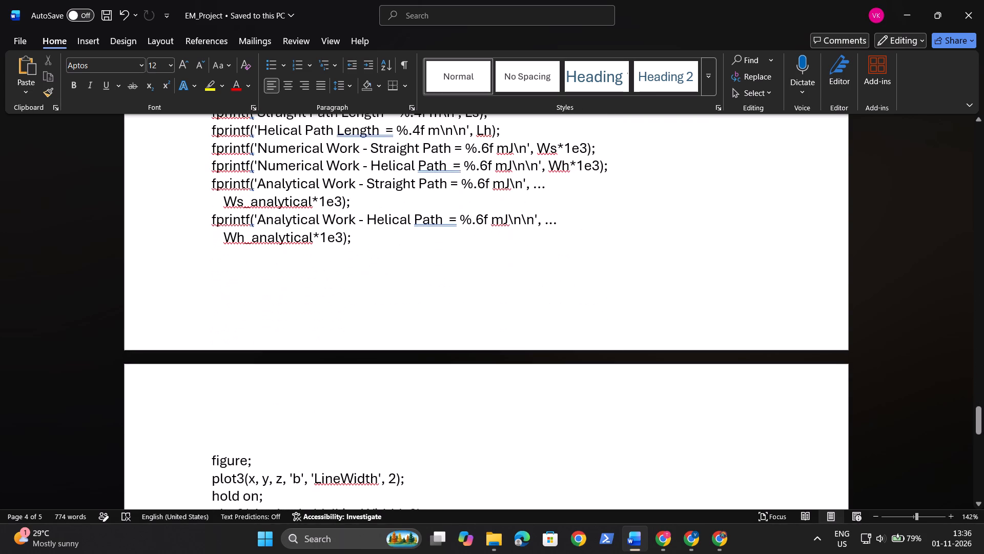
scroll(401, 252, "down", 8)
scroll(405, 244, "up", 2)
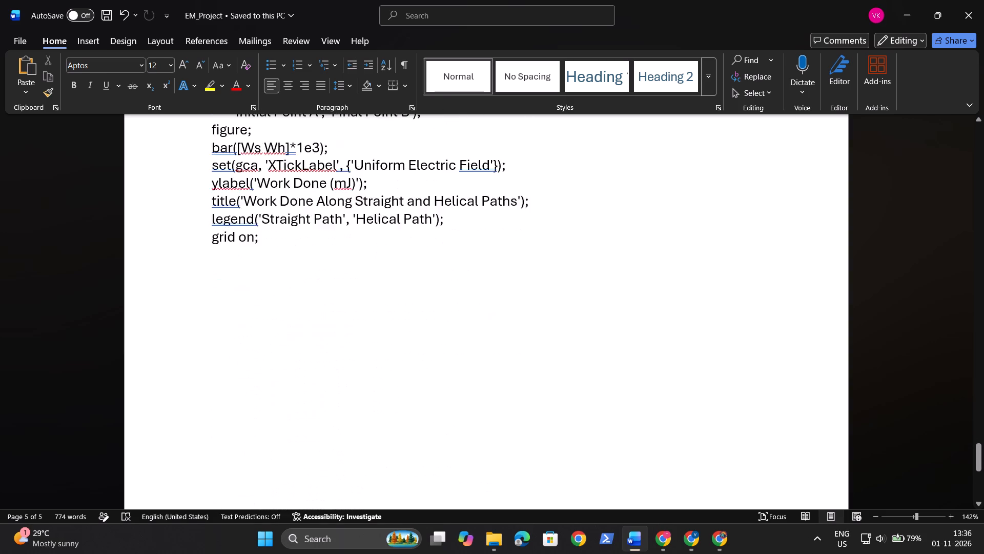
Look back through the report past the INTRODUCTION to the cover page's submission details and work comparison figure.
scroll(403, 250, "up", 16)
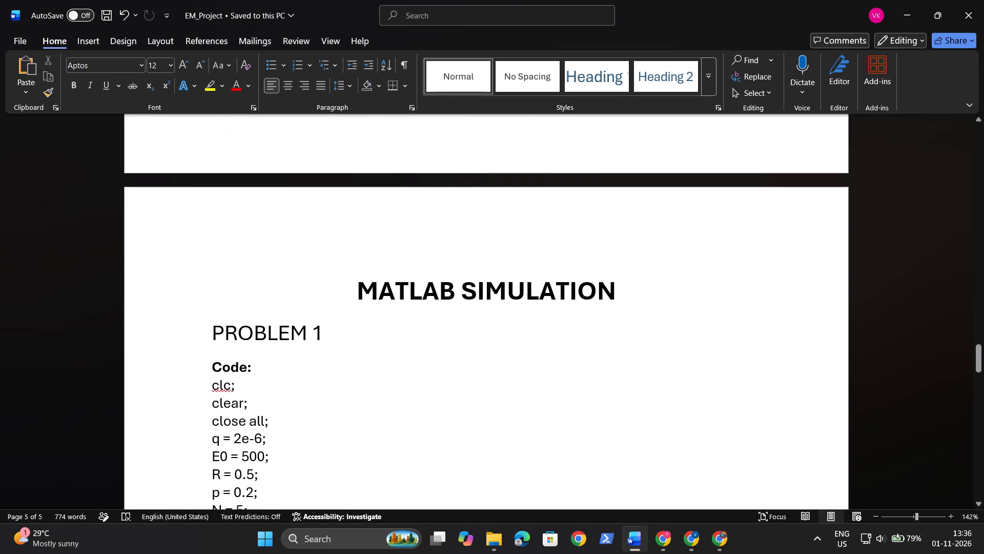
scroll(397, 261, "up", 2)
scroll(485, 313, "up", 18)
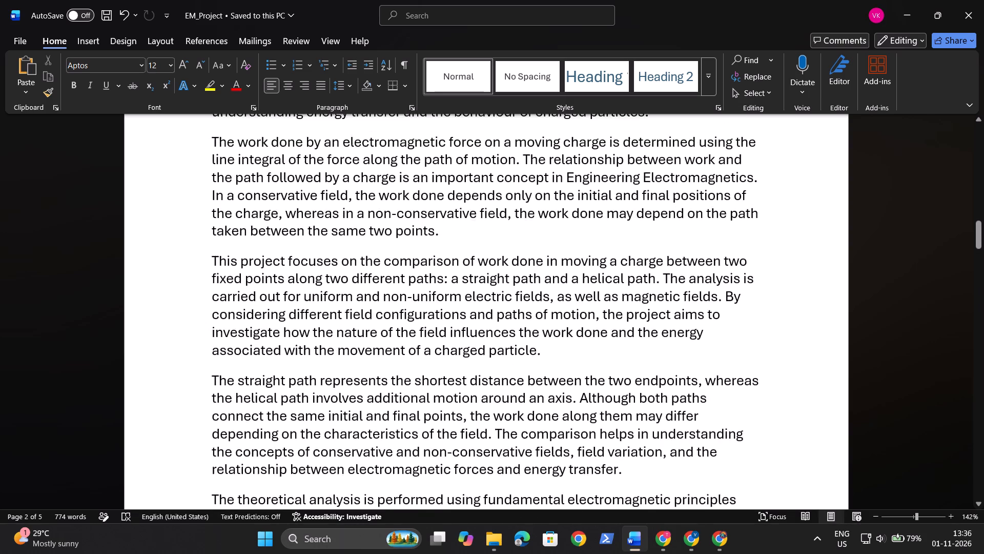
scroll(468, 301, "up", 7)
scroll(469, 293, "down", 3)
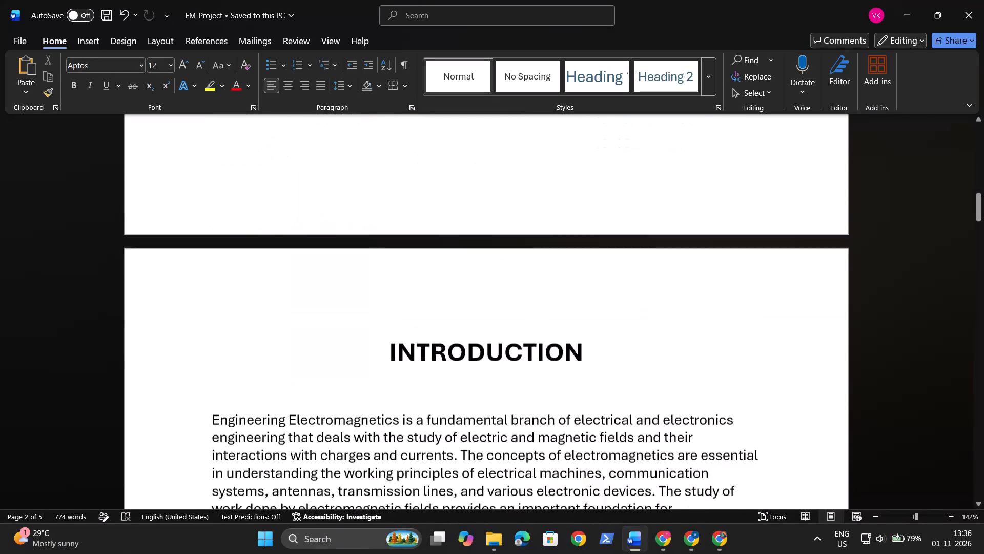
scroll(469, 293, "up", 4)
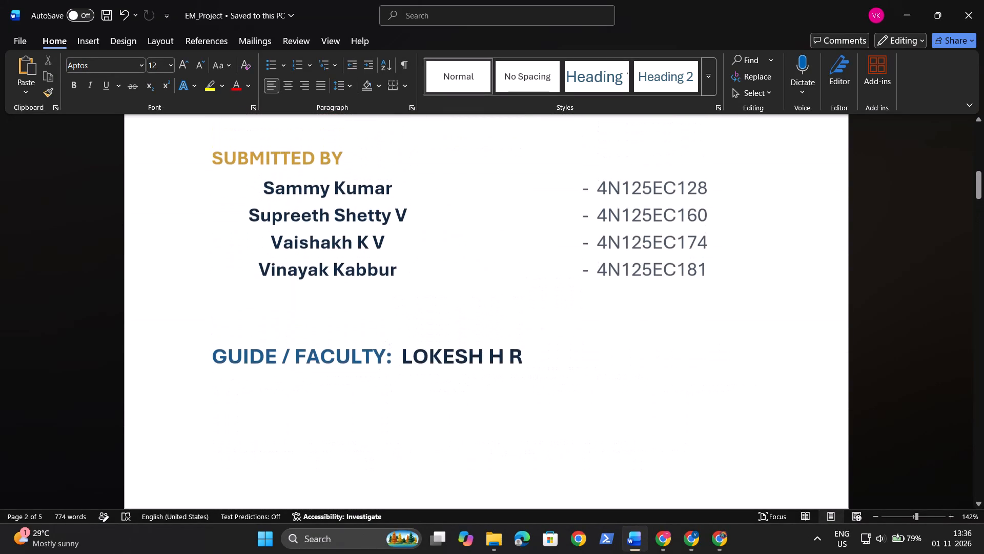
scroll(469, 293, "up", 2)
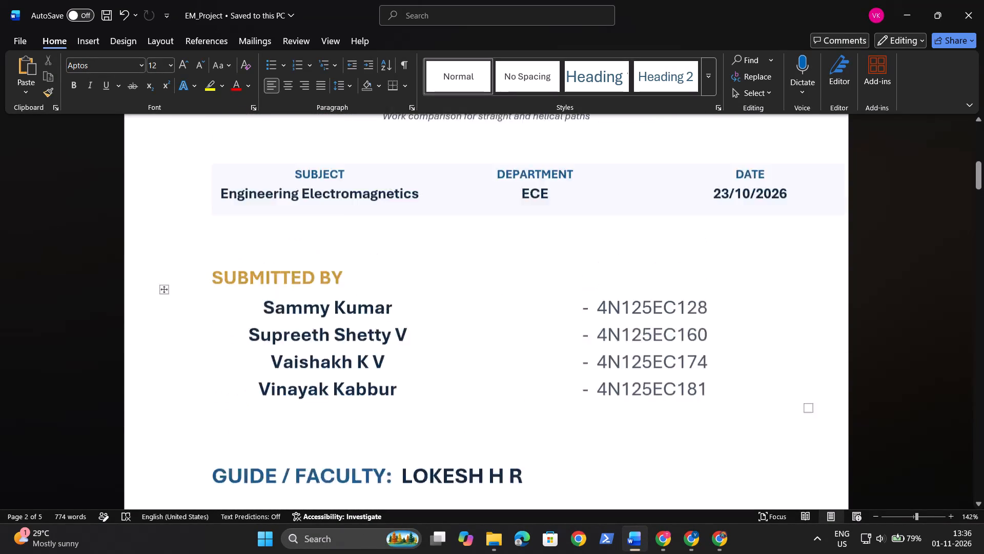
scroll(469, 293, "up", 2)
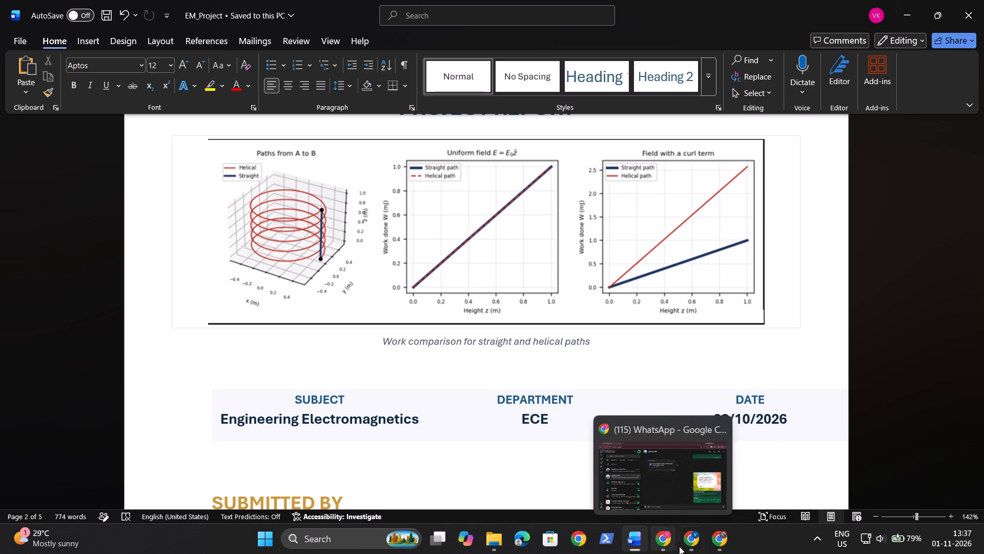
Switch to MATLAB in the browser and close Figure 1 and Figure 2.
left_click(721, 500)
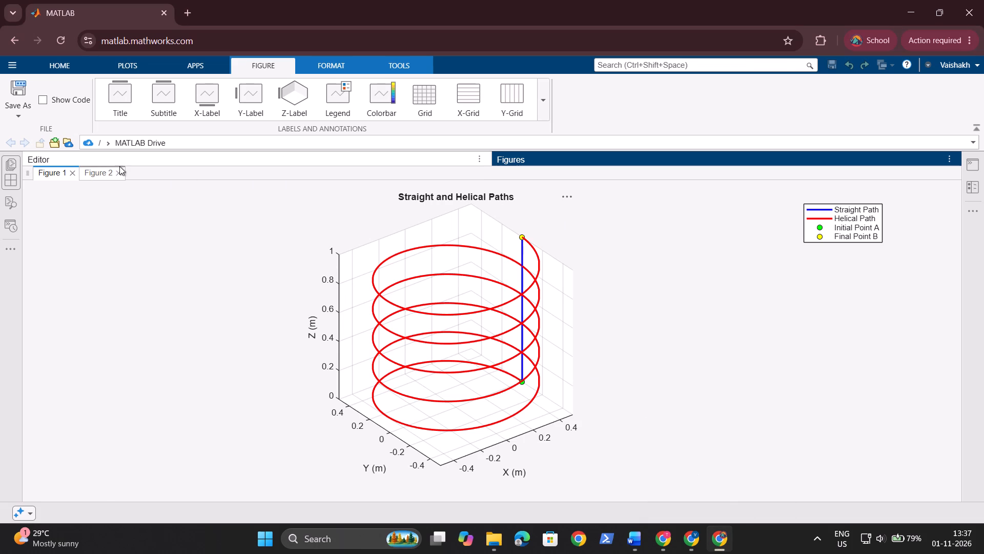
left_click(70, 170)
left_click(70, 170)
Run the EM_prob1.m script to generate its figures again.
scroll(530, 320, "up", 2)
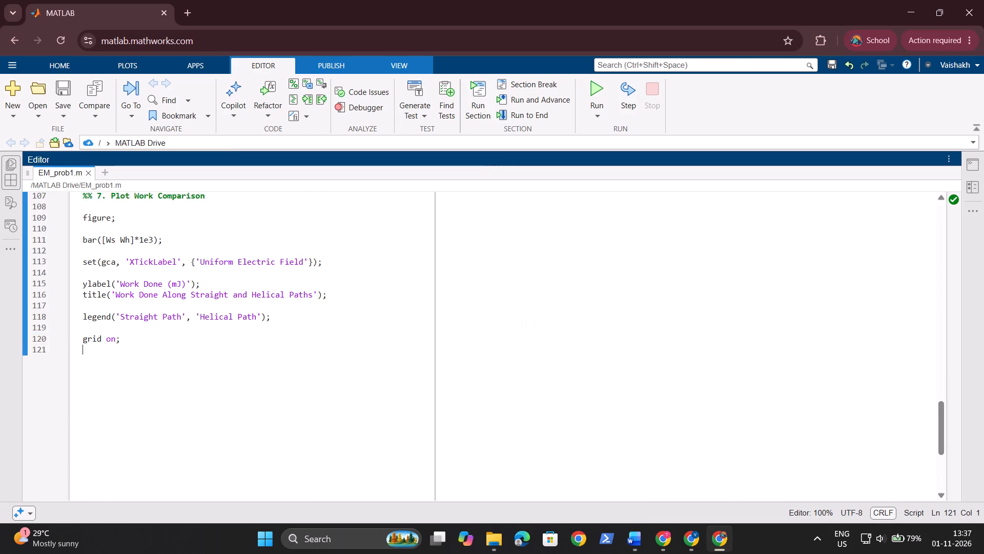
scroll(530, 320, "up", 1)
scroll(611, 288, "up", 10)
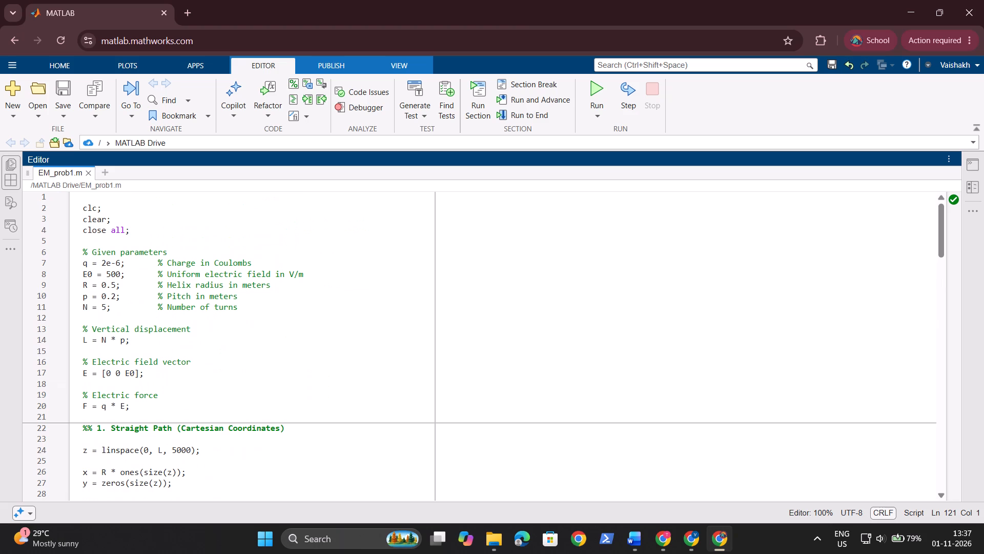
left_click(588, 89)
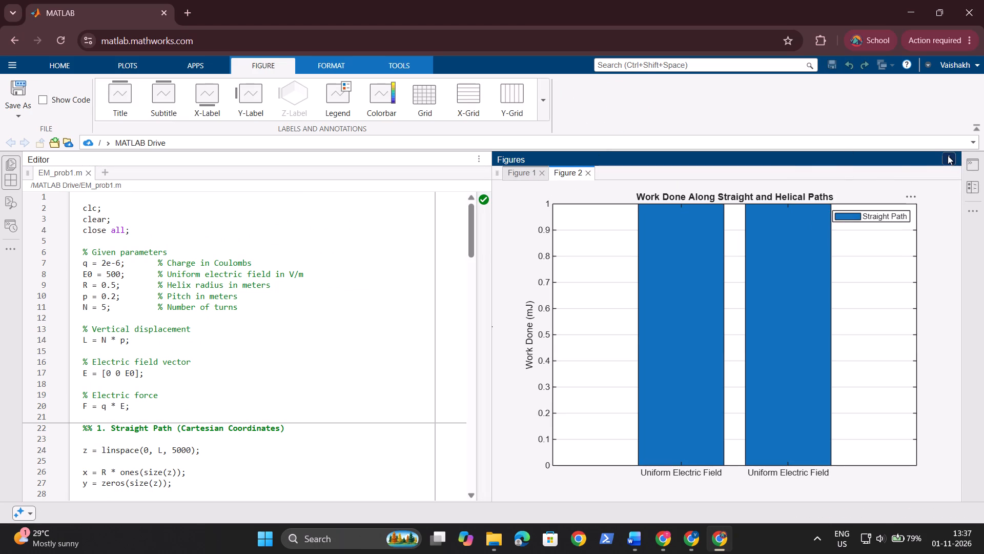
Copy the "Straight and Helical Paths" plot in Figure 1 as an image.
left_click_drag(947, 155, 921, 171)
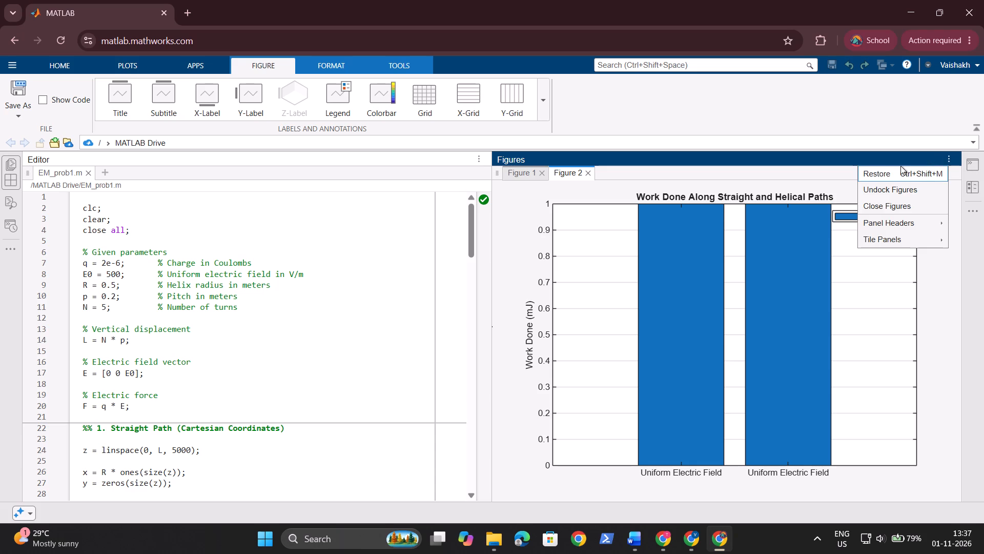
left_click(853, 153)
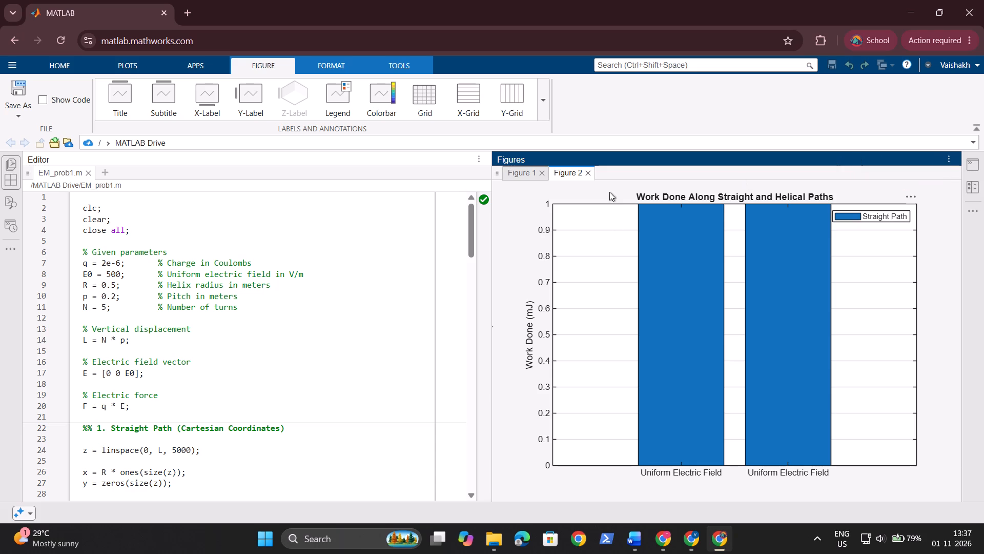
left_click(521, 174)
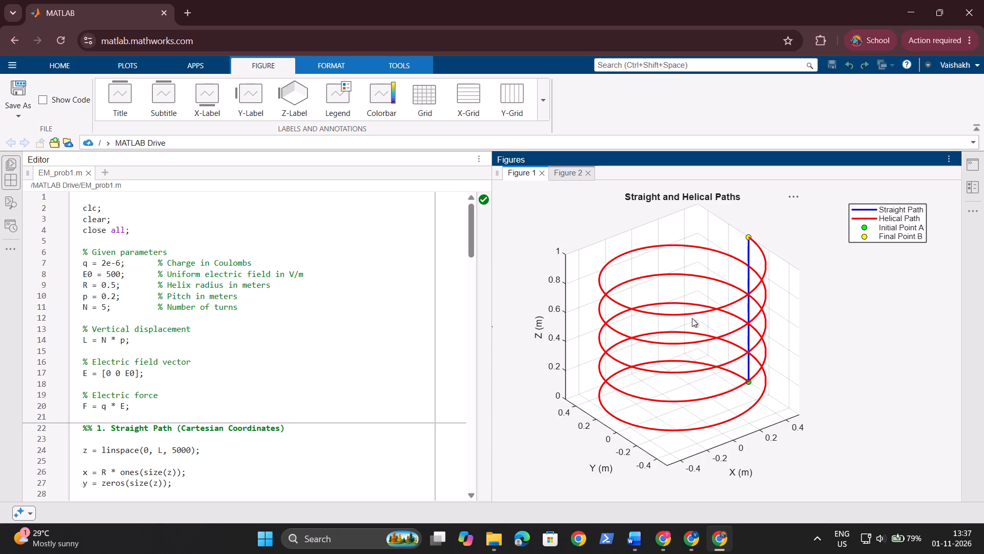
left_click(791, 201)
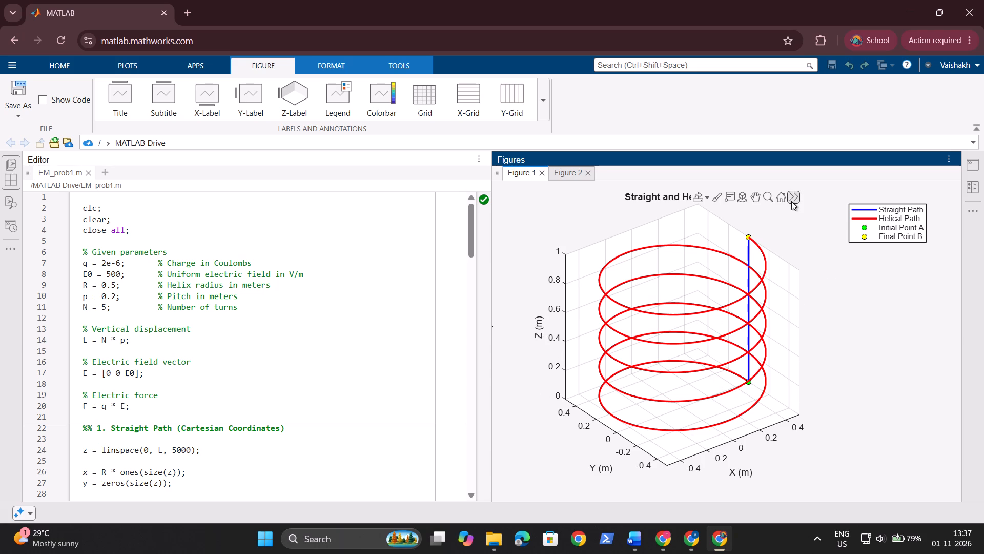
left_click(708, 196)
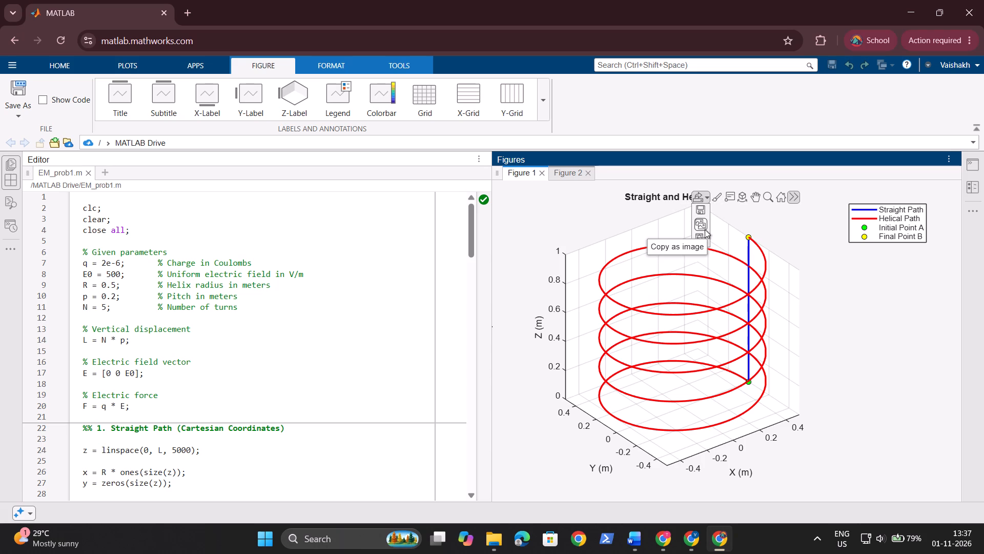
left_click(705, 229)
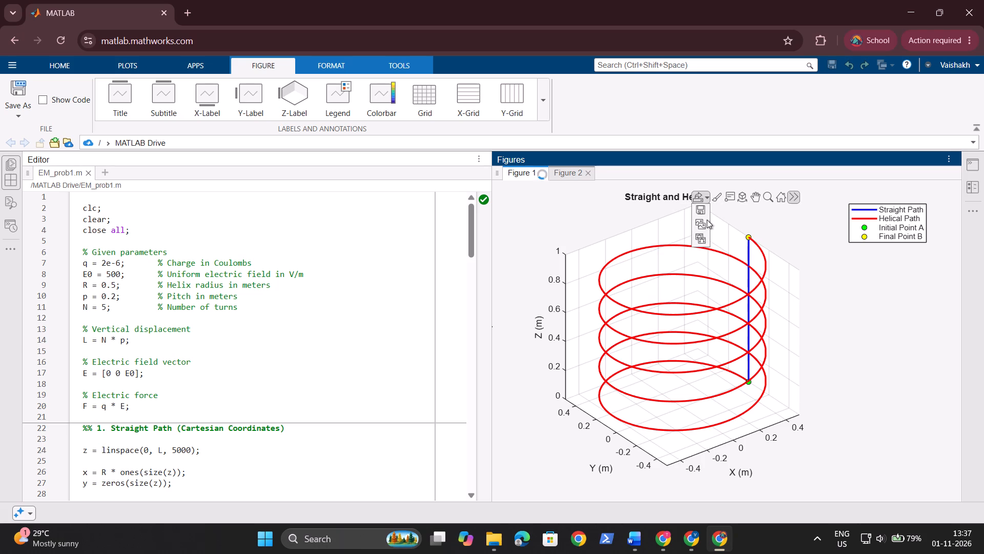
left_click(702, 220)
left_click(633, 221)
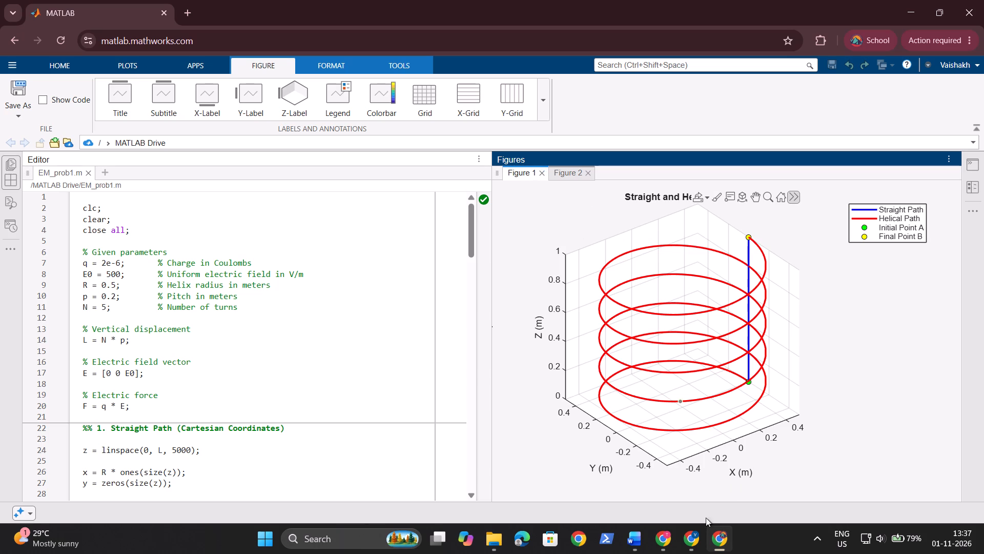
Switch to the EM_Project document in Word and paste the copied plot after the "clc;" line of PROBLEM 1's code.
left_click(628, 536)
scroll(479, 326, "down", 5)
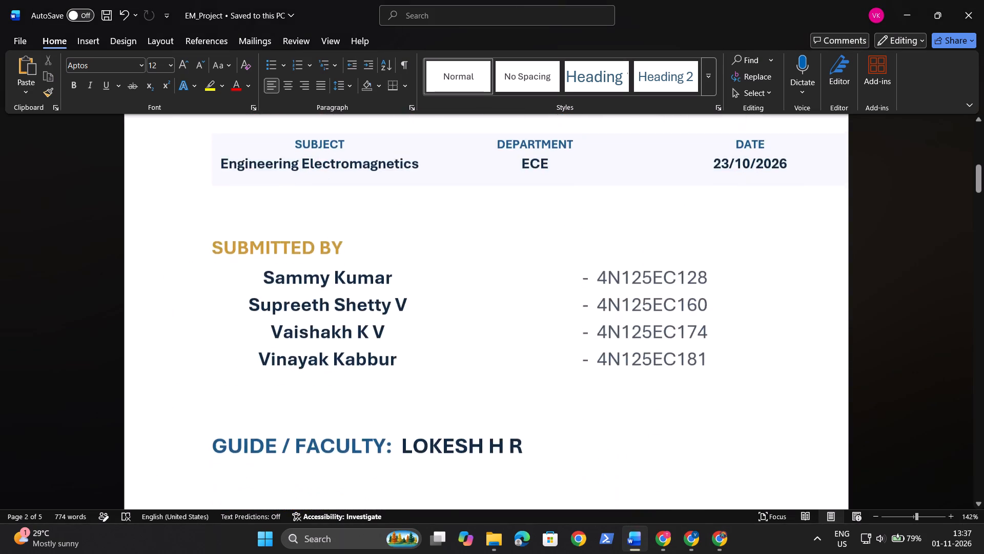
scroll(497, 291, "down", 20)
scroll(497, 291, "down", 5)
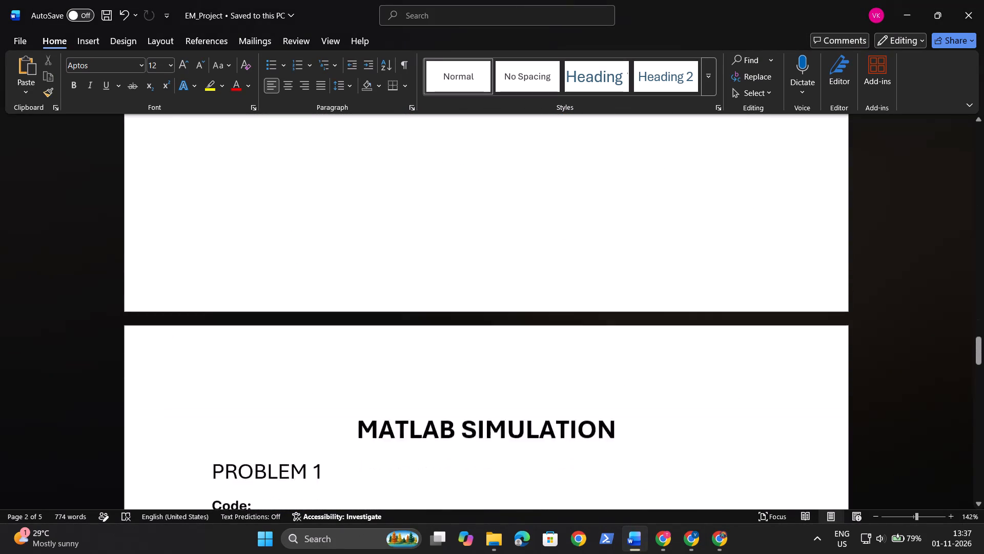
scroll(529, 234, "down", 3)
scroll(452, 295, "down", 1)
left_click(563, 249)
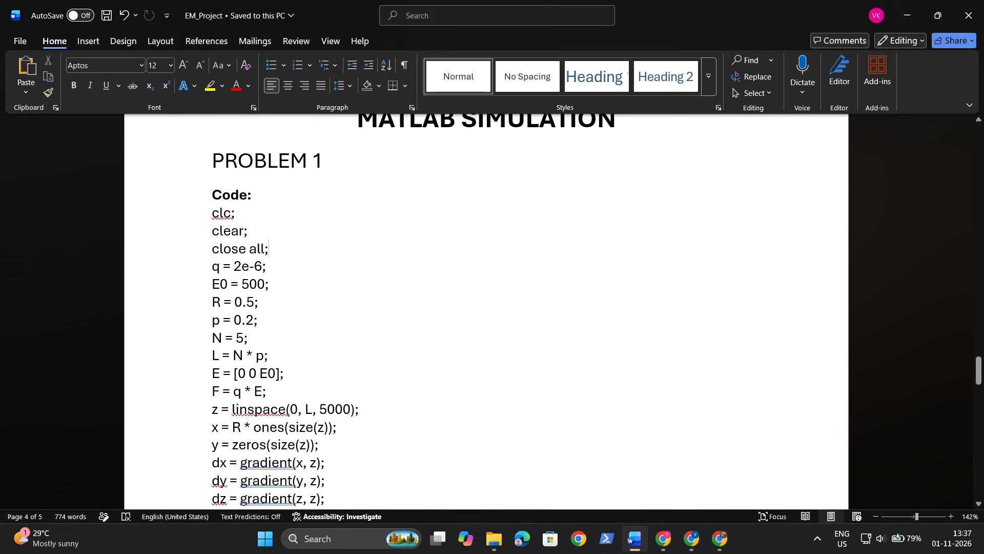
left_click(617, 217)
key("ctrl+v")
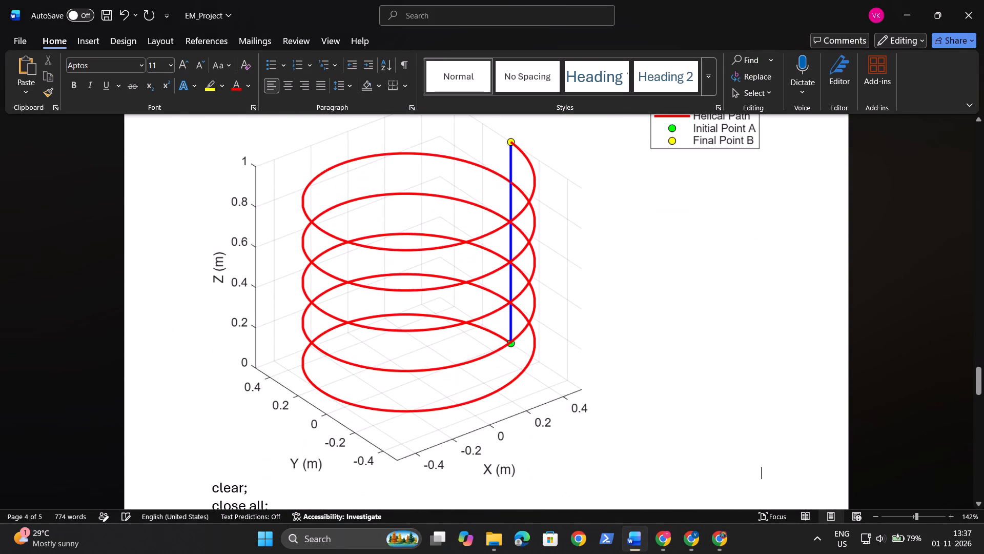
Set the pasted plot's text wrapping to In Front of Text.
scroll(540, 242, "up", 2)
scroll(533, 246, "down", 2)
left_click(415, 273)
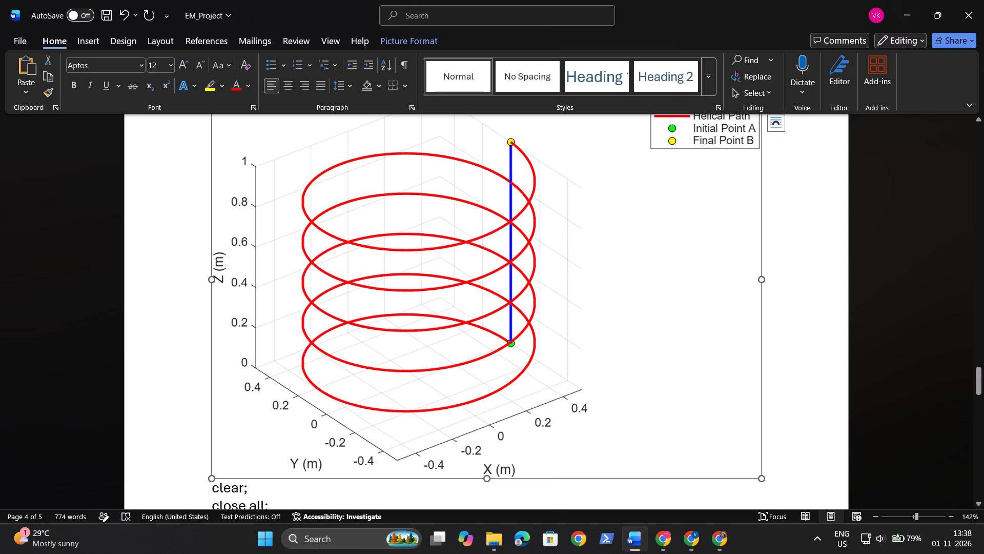
right_click(414, 272)
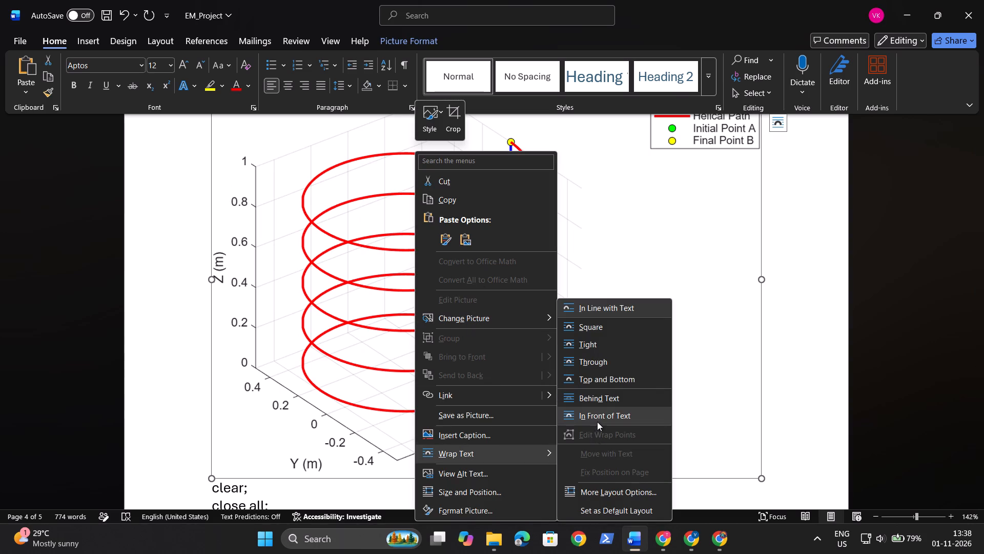
left_click(599, 417)
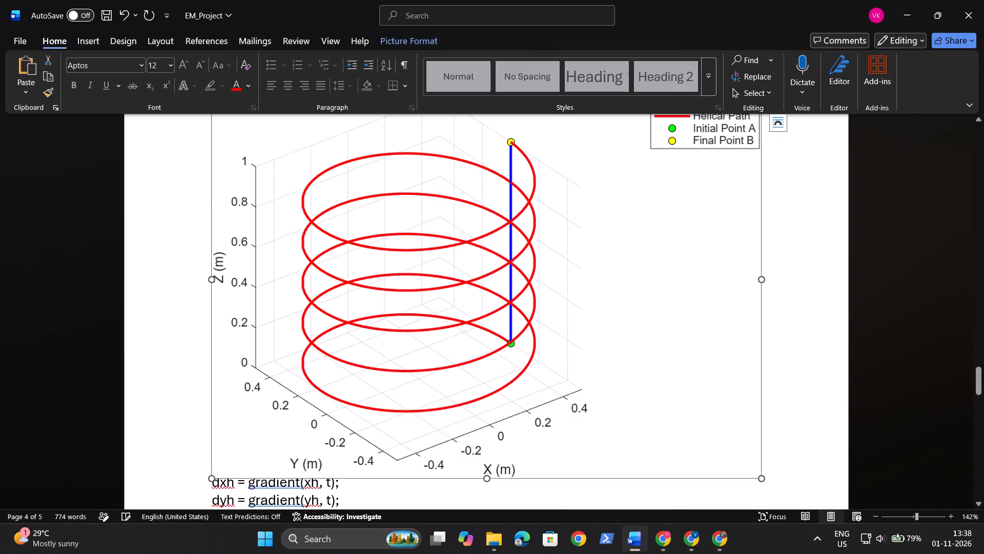
Shrink the plot to about two-thirds size and place it beside the code, with its top level with the "clc;" line.
left_click_drag(761, 480, 679, 439)
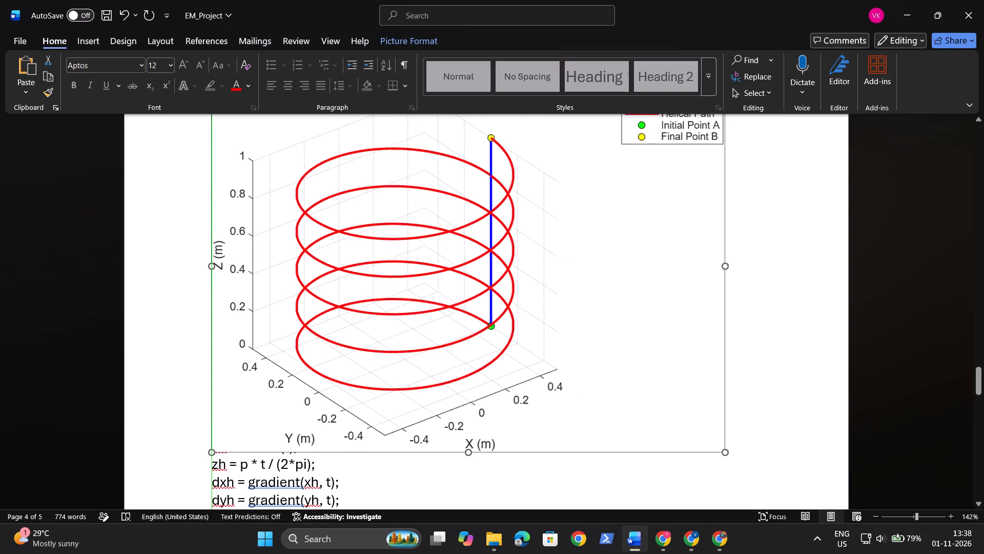
left_click_drag(679, 439, 525, 338)
left_click_drag(370, 228, 592, 276)
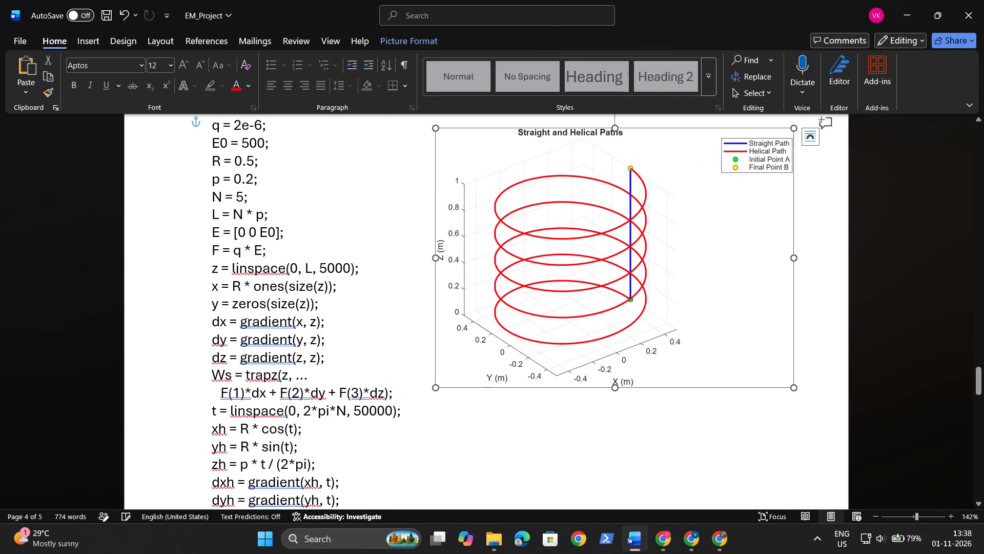
scroll(602, 272, "up", 2)
left_click_drag(641, 393, 638, 321)
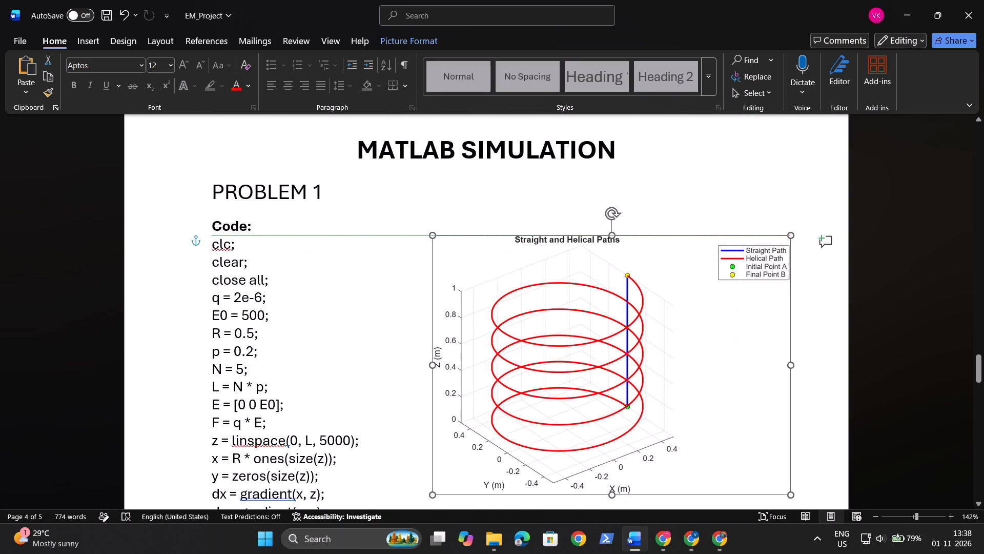
left_click_drag(638, 321, 638, 320)
scroll(648, 301, "down", 2)
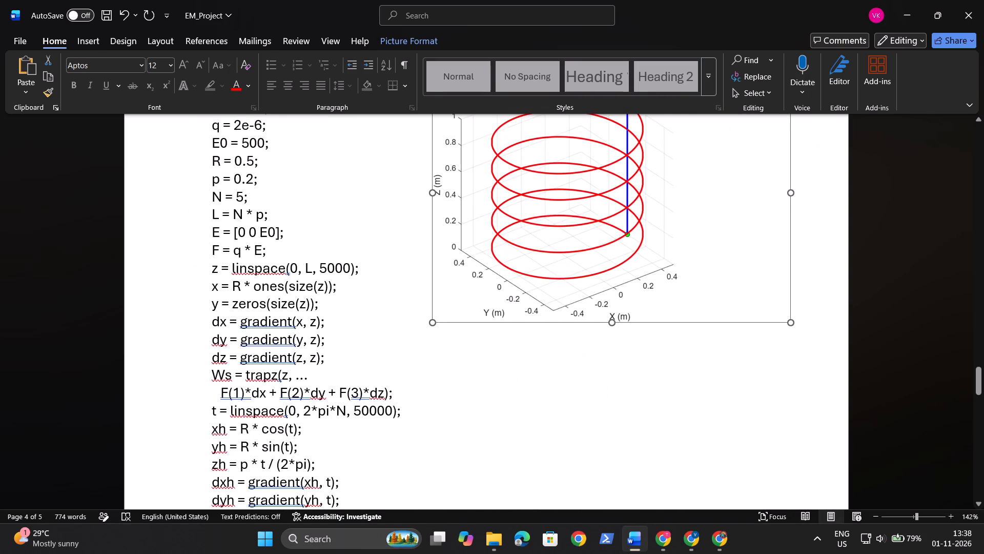
scroll(646, 276, "down", 2)
scroll(646, 276, "up", 3)
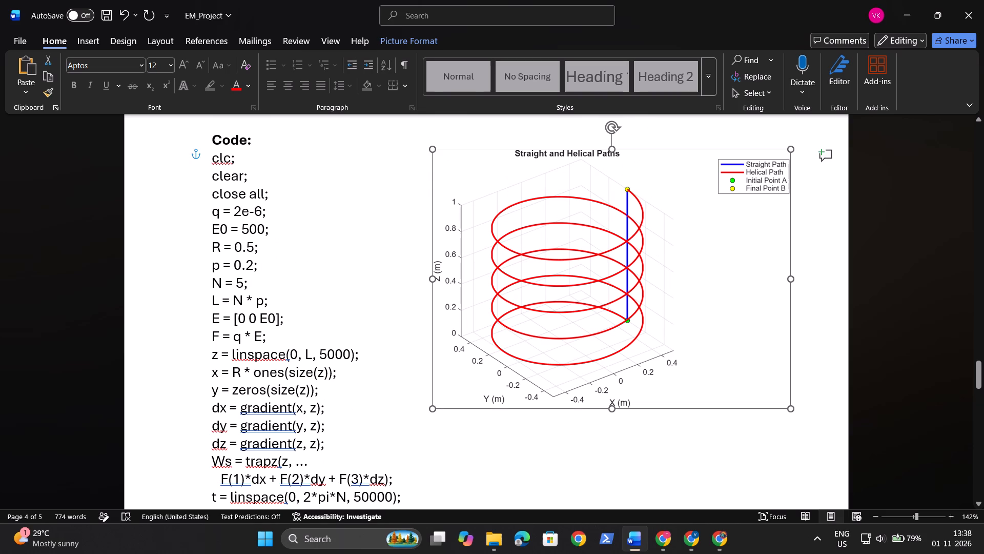
right_click(724, 275)
left_click(699, 283)
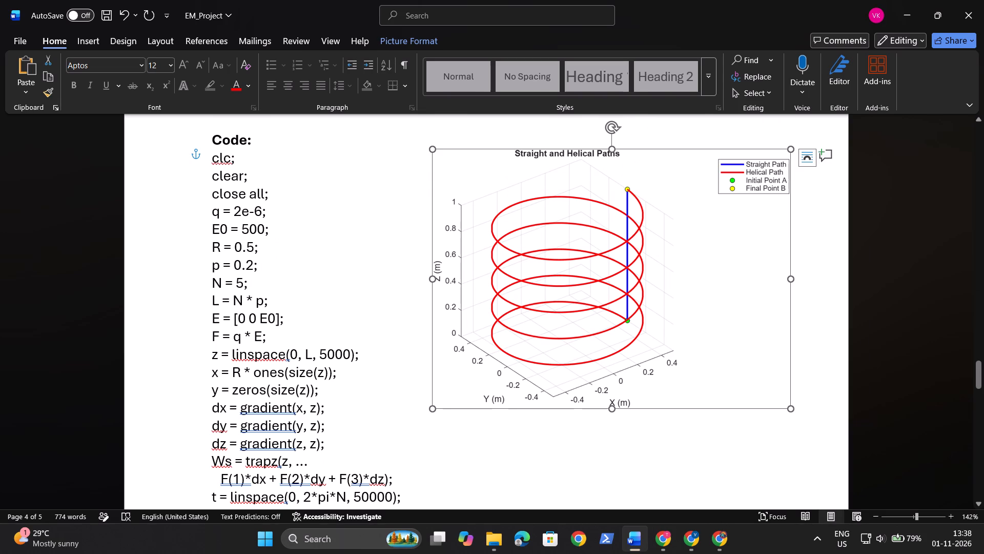
left_click(637, 467)
Look through the PROBLEM 1 pages to check the plot's placement and the code listing through to its end.
scroll(641, 419, "up", 2)
scroll(643, 402, "down", 1)
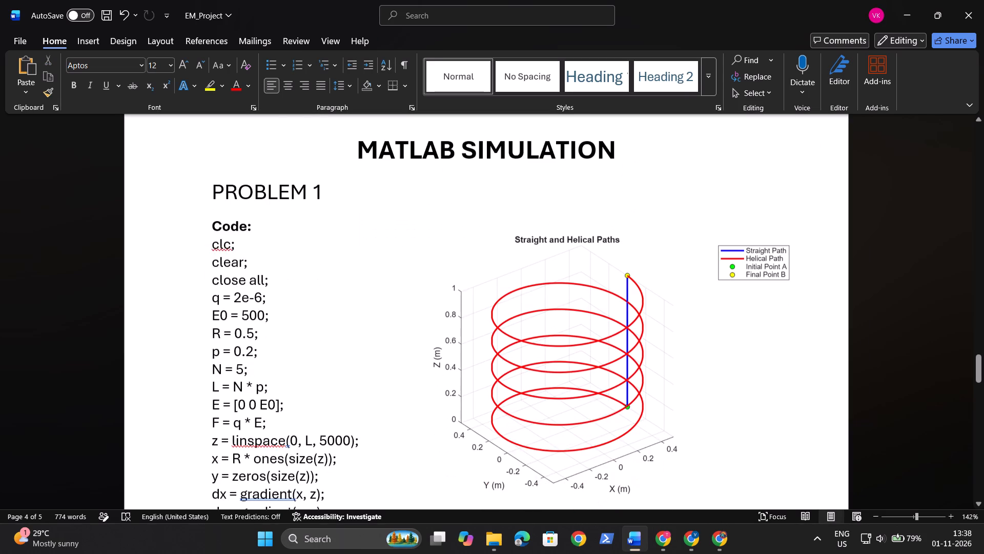
scroll(644, 355, "down", 1)
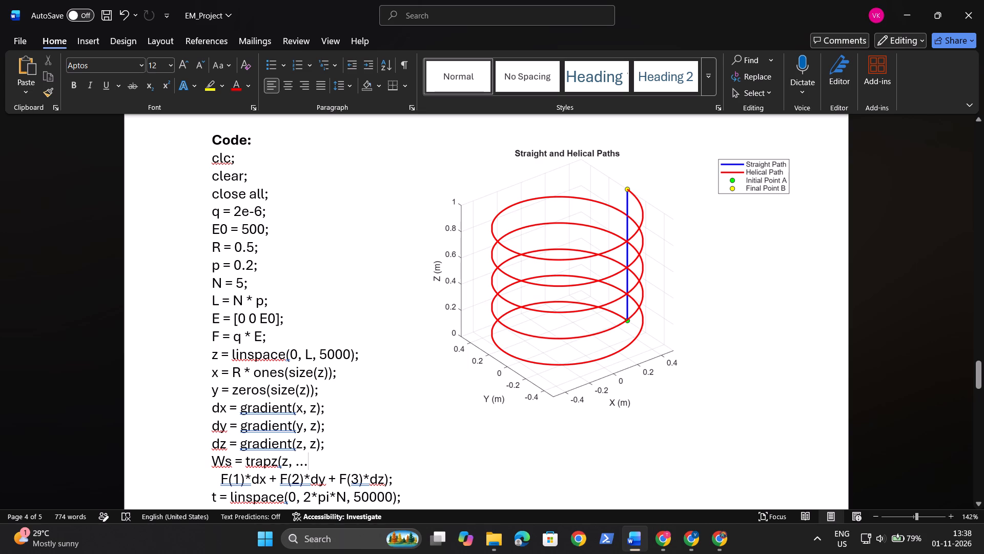
scroll(613, 298, "down", 4)
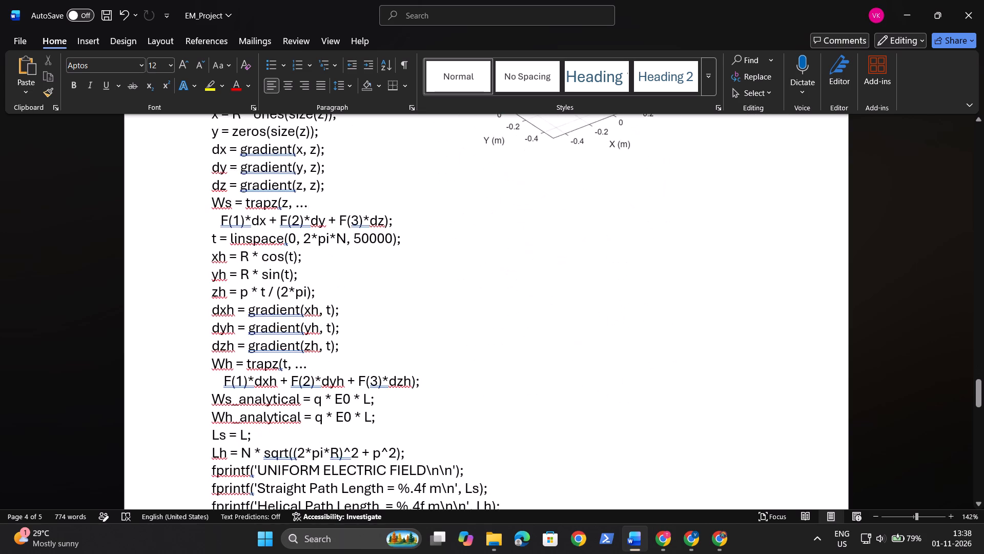
scroll(613, 298, "down", 8)
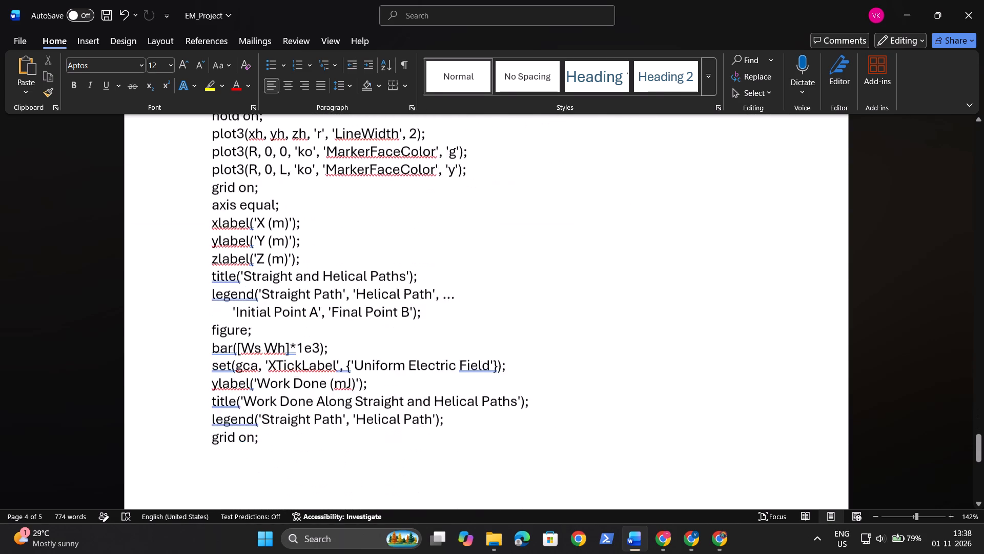
scroll(614, 296, "down", 7)
scroll(629, 287, "up", 19)
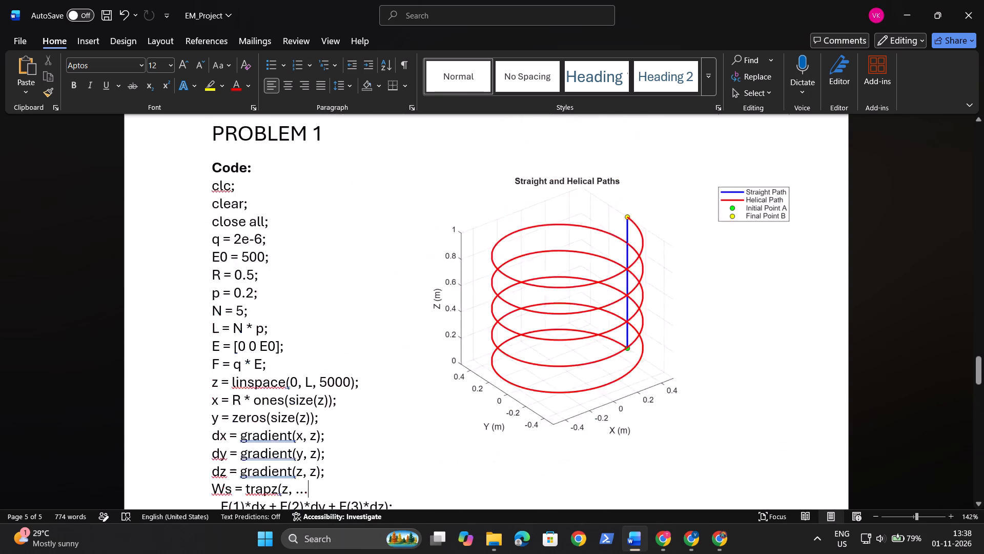
scroll(628, 286, "up", 1)
Move the "Straight and Helical Paths" plot slightly down and away from the code, and enlarge it slightly.
scroll(628, 286, "down", 3)
left_click_drag(602, 278, 603, 281)
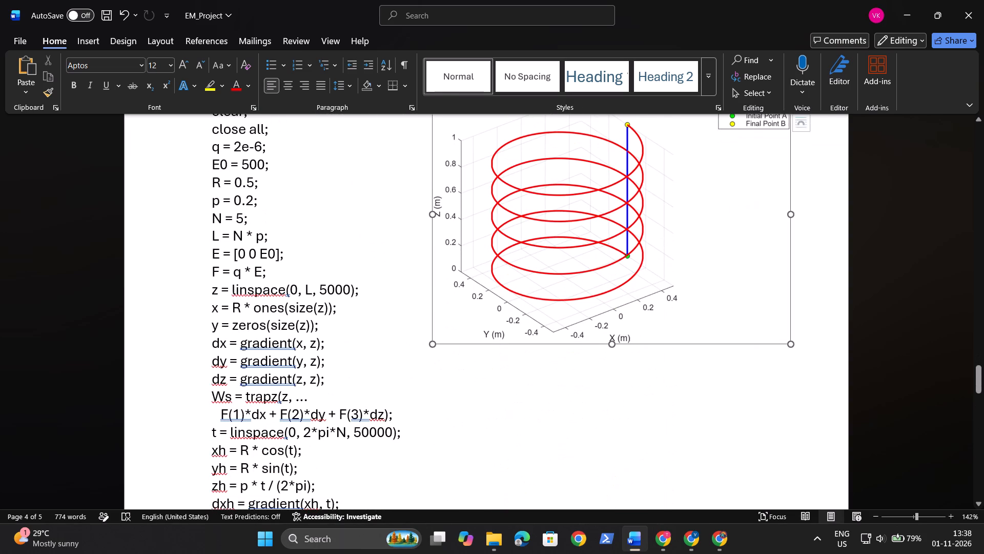
left_click_drag(603, 281, 611, 307)
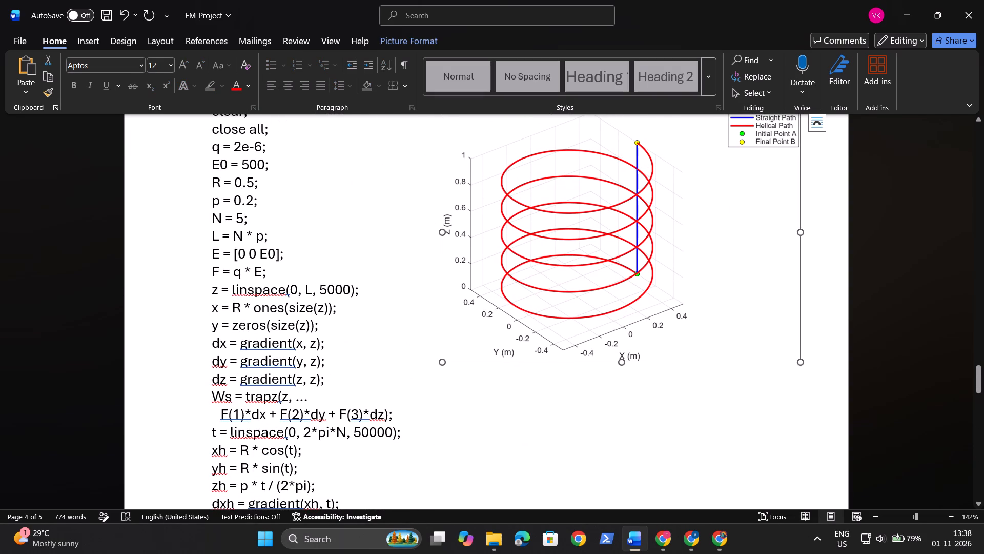
left_click_drag(802, 360, 803, 370)
left_click_drag(628, 372, 629, 383)
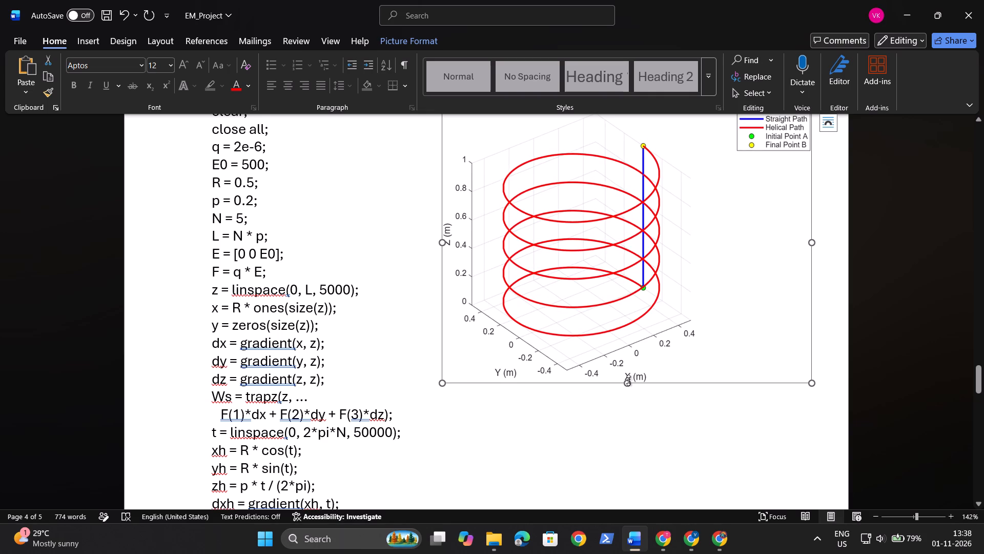
scroll(672, 328, "up", 1)
left_click(417, 283)
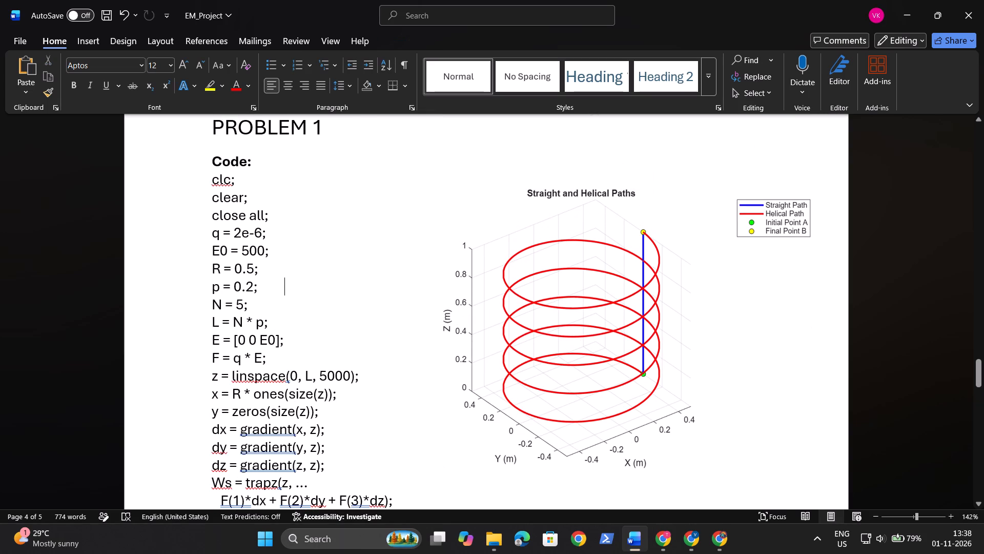
scroll(657, 256, "up", 1)
left_click(448, 208)
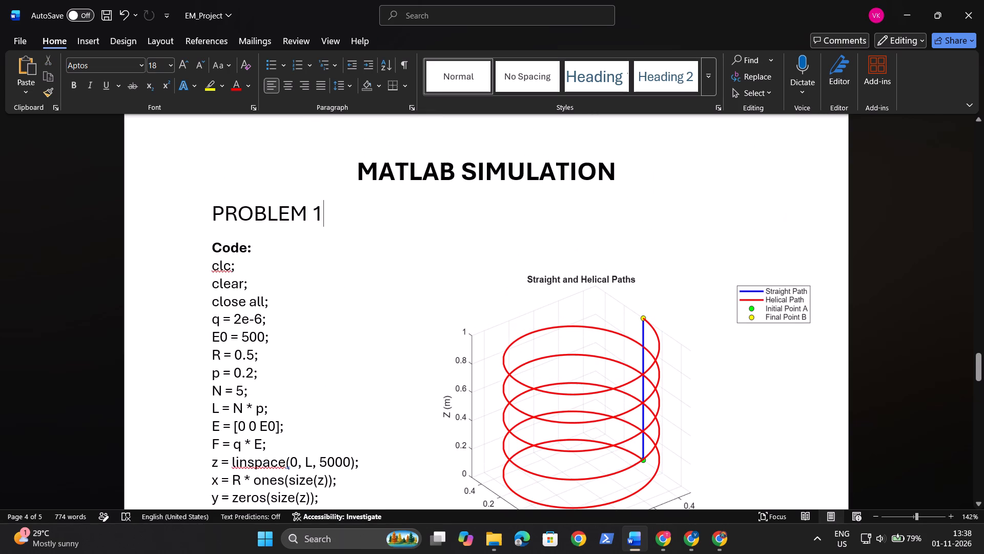
left_click(599, 313)
left_click(534, 252)
Switch to MATLAB in the browser and look through the EM_prob1.m script, from the given parameters to the Plot Work Comparison section.
scroll(617, 303, "down", 1)
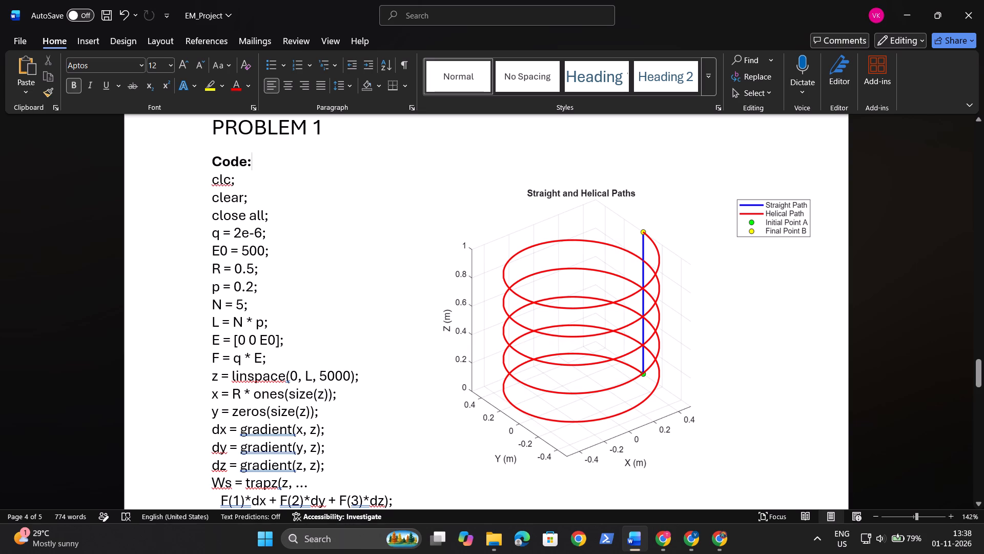
scroll(756, 259, "down", 2)
scroll(530, 267, "down", 1)
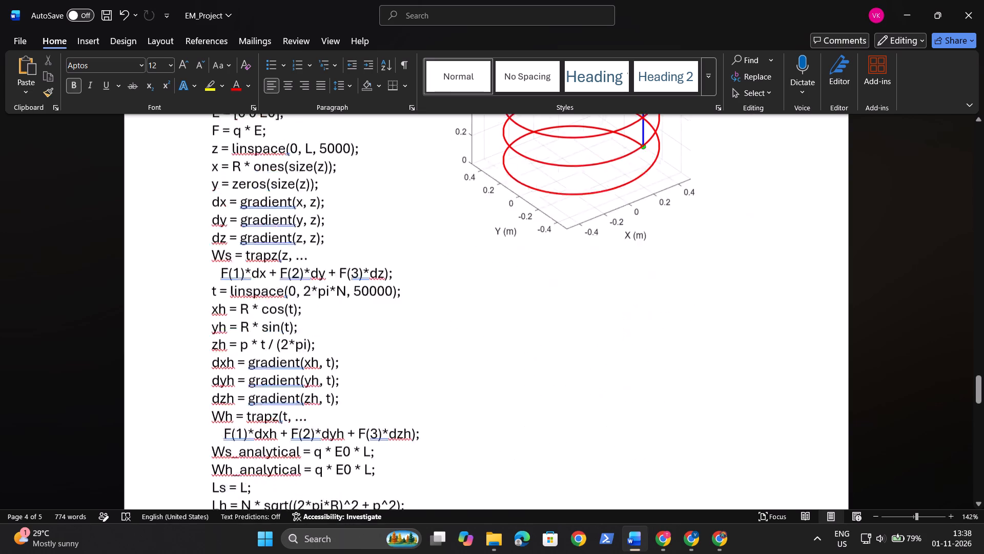
scroll(530, 267, "down", 1)
scroll(551, 306, "down", 1)
left_click(724, 490)
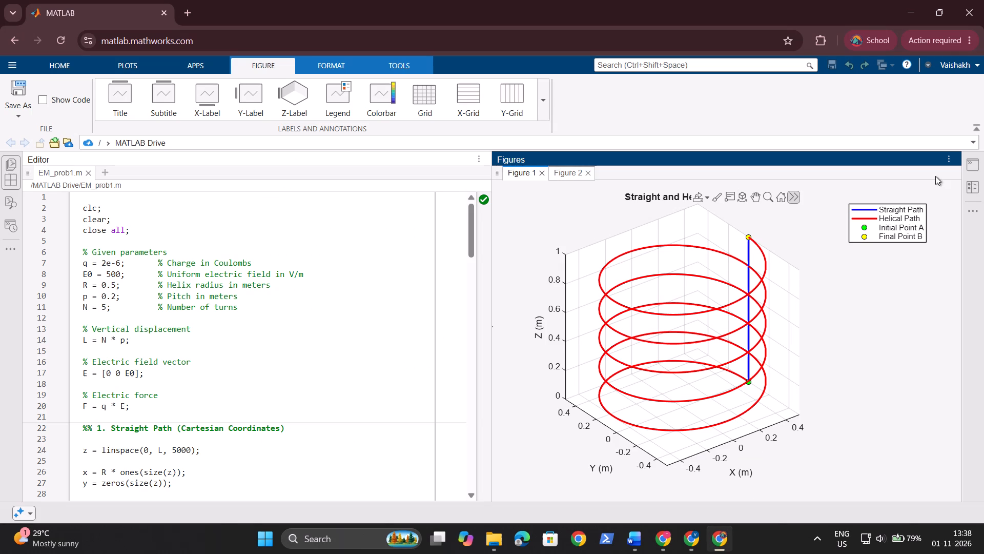
scroll(431, 285, "down", 2)
scroll(376, 319, "down", 1)
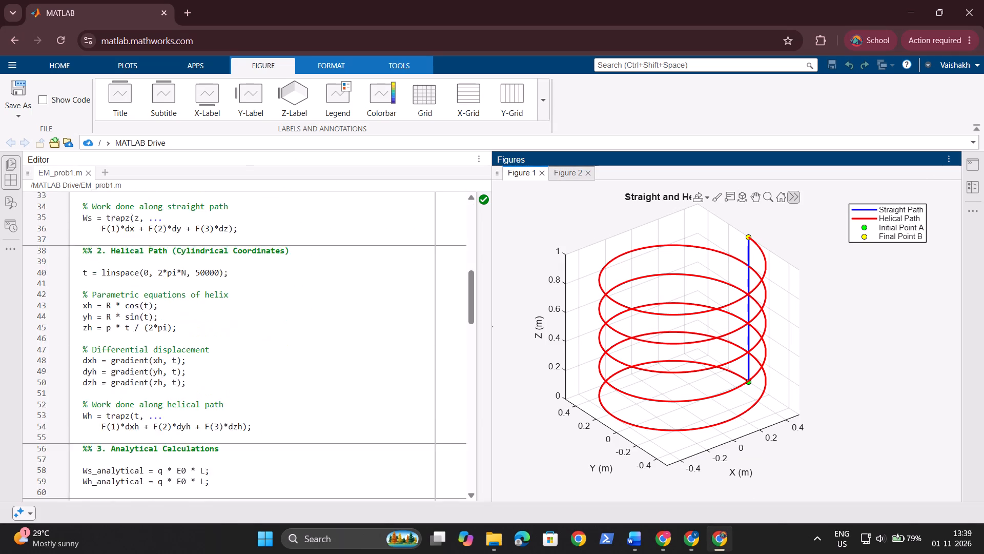
scroll(330, 352, "down", 7)
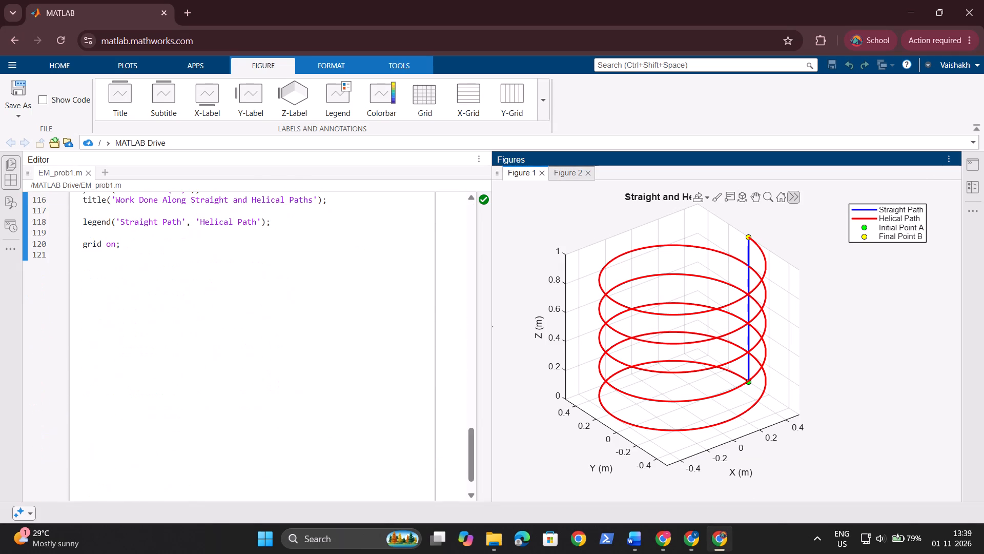
scroll(345, 340, "up", 1)
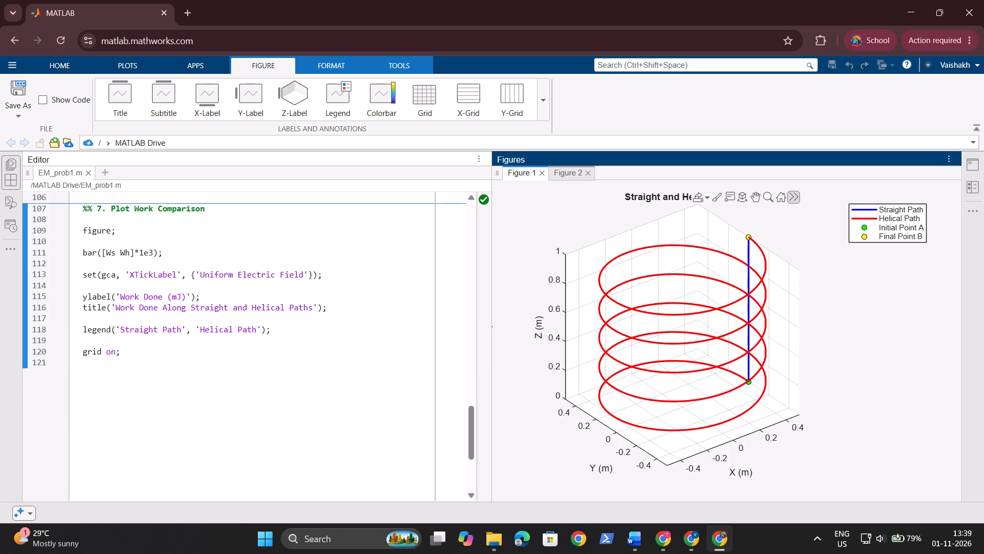
scroll(151, 349, "up", 1)
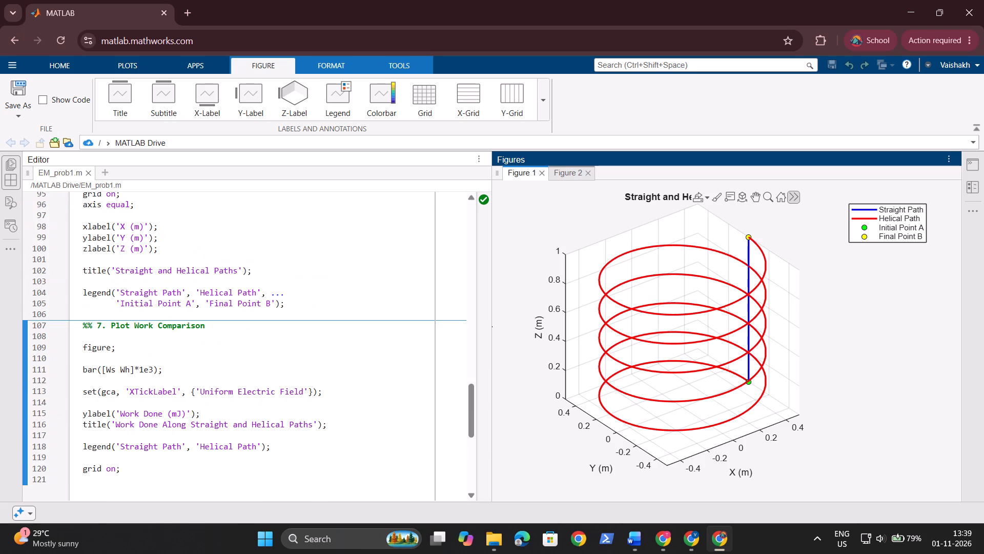
scroll(151, 349, "up", 5)
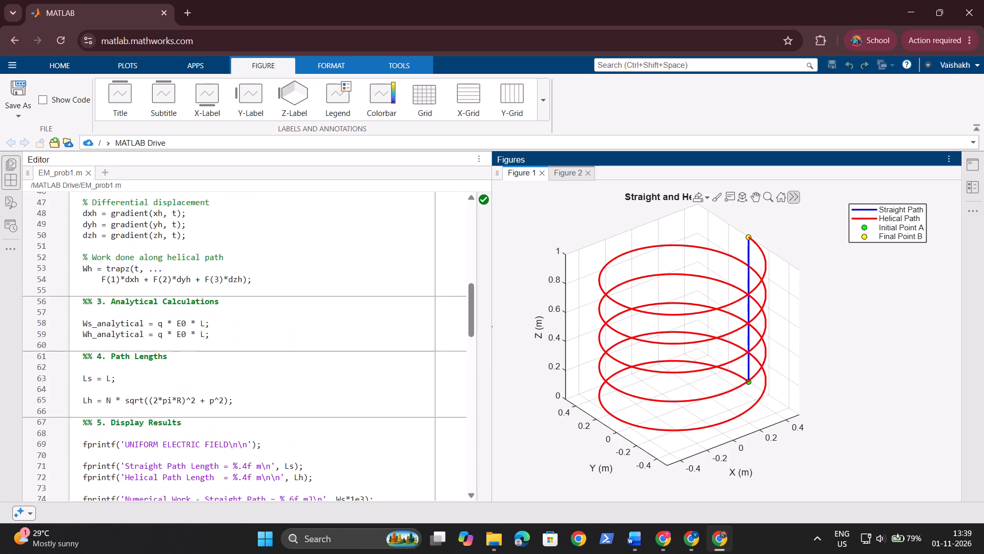
scroll(151, 349, "up", 4)
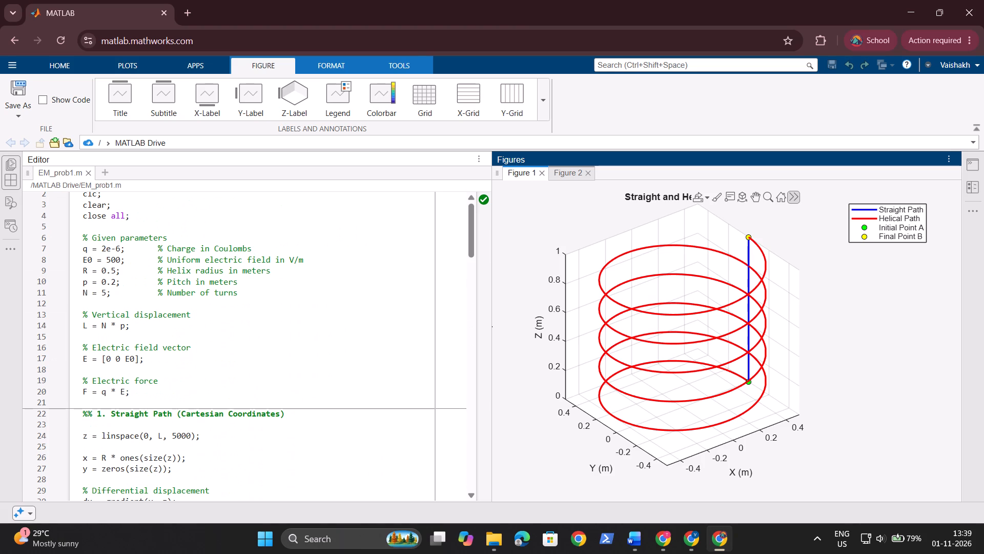
scroll(294, 319, "up", 3)
scroll(294, 319, "down", 5)
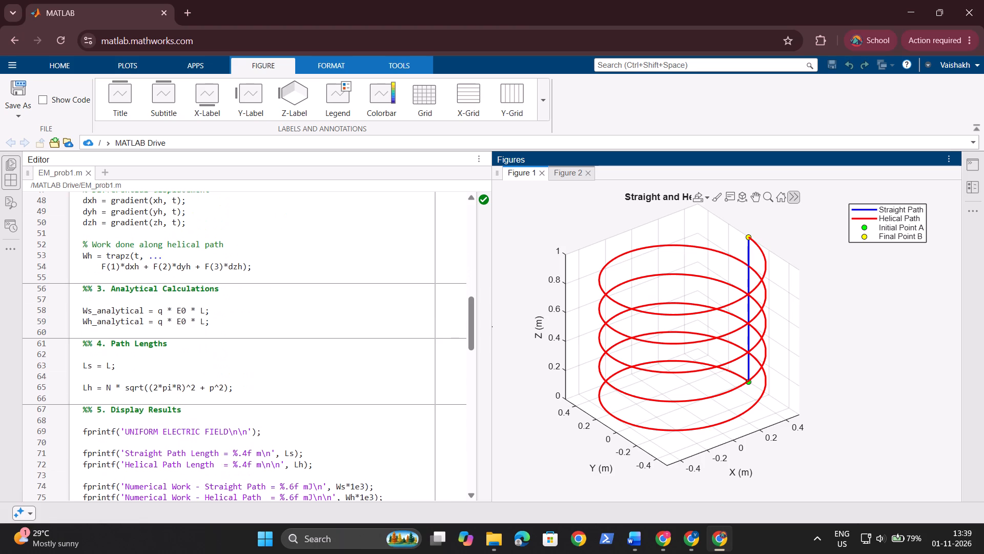
Copy the Figure 2 bar chart, "Work Done Along Straight and Helical Paths", as an image.
scroll(294, 319, "down", 4)
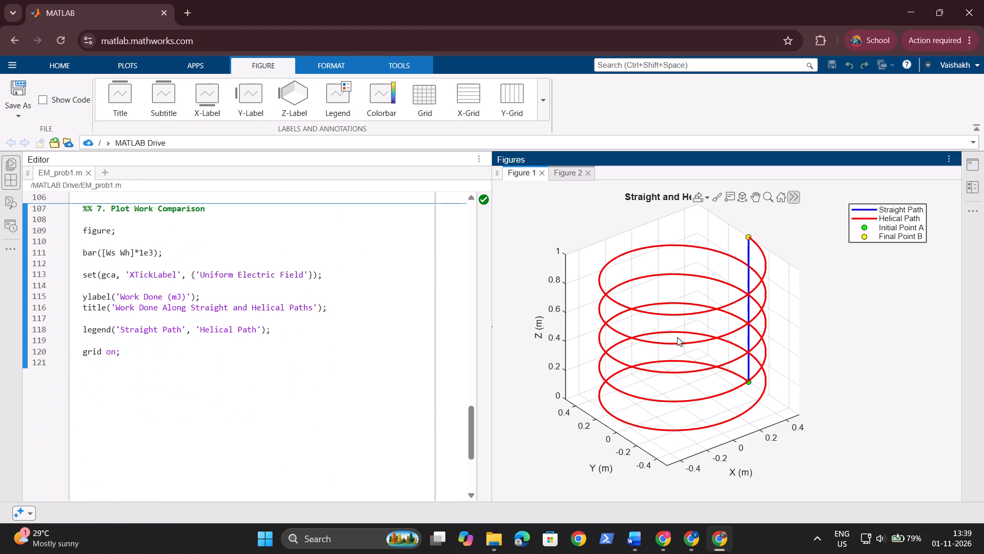
left_click(561, 170)
scroll(731, 375, "up", 1)
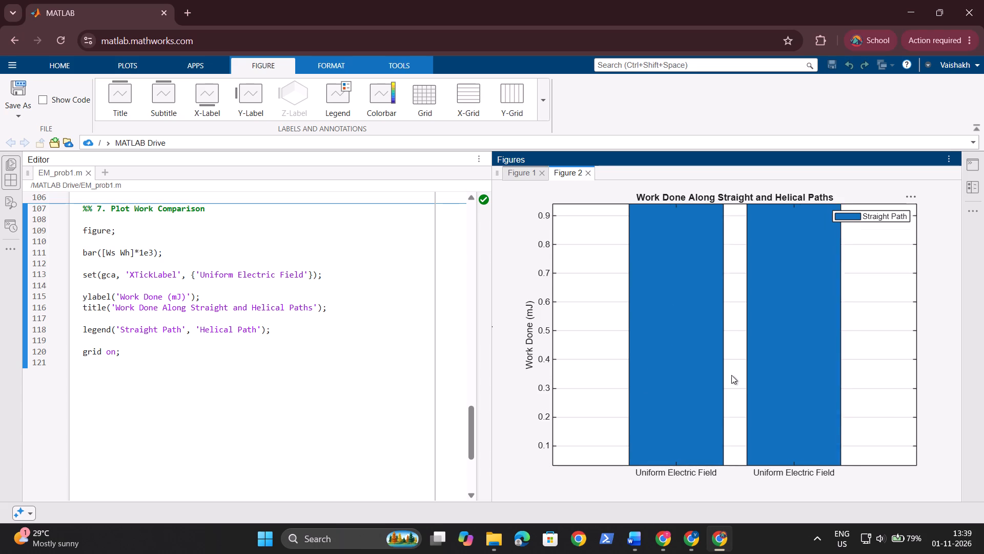
scroll(731, 375, "up", 1)
scroll(731, 368, "down", 9)
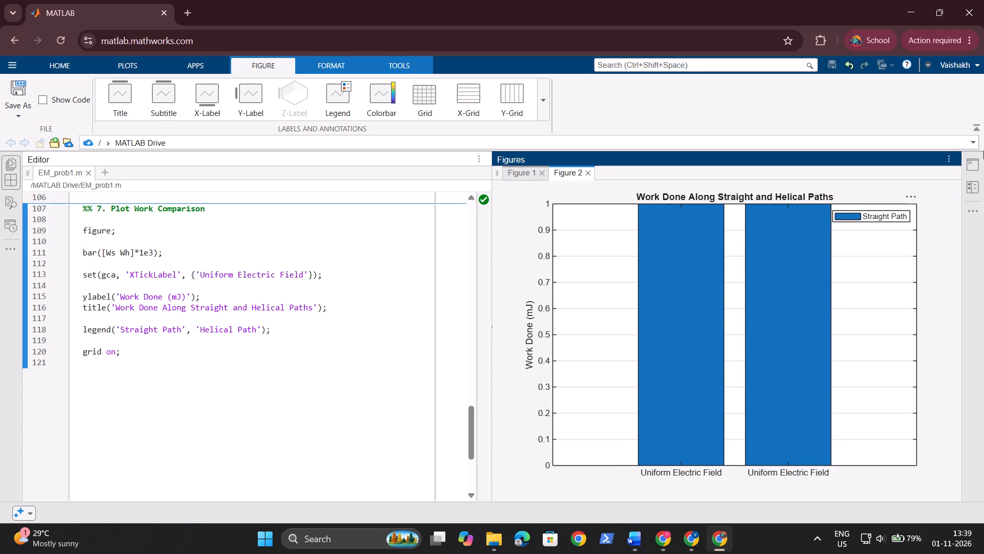
left_click(914, 193)
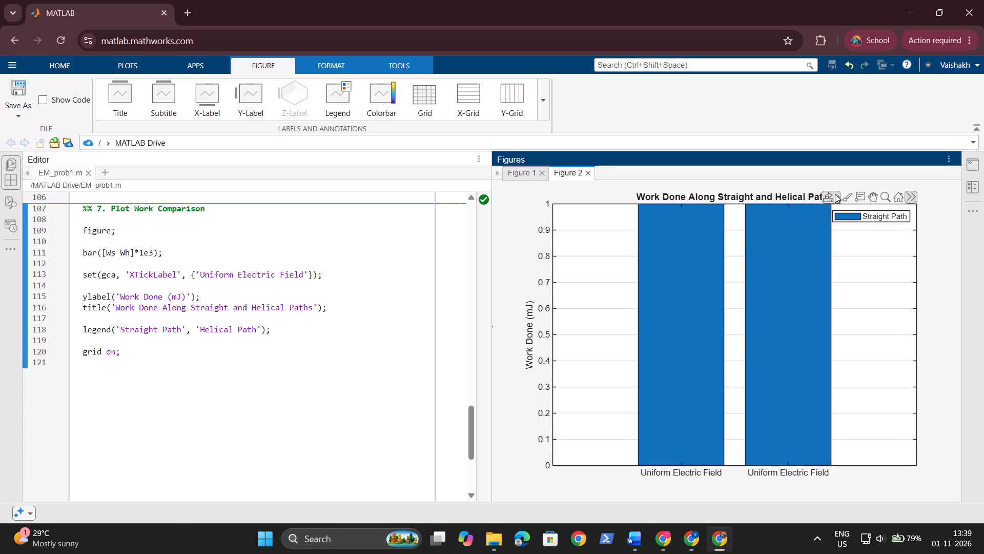
left_click(835, 194)
left_click(828, 222)
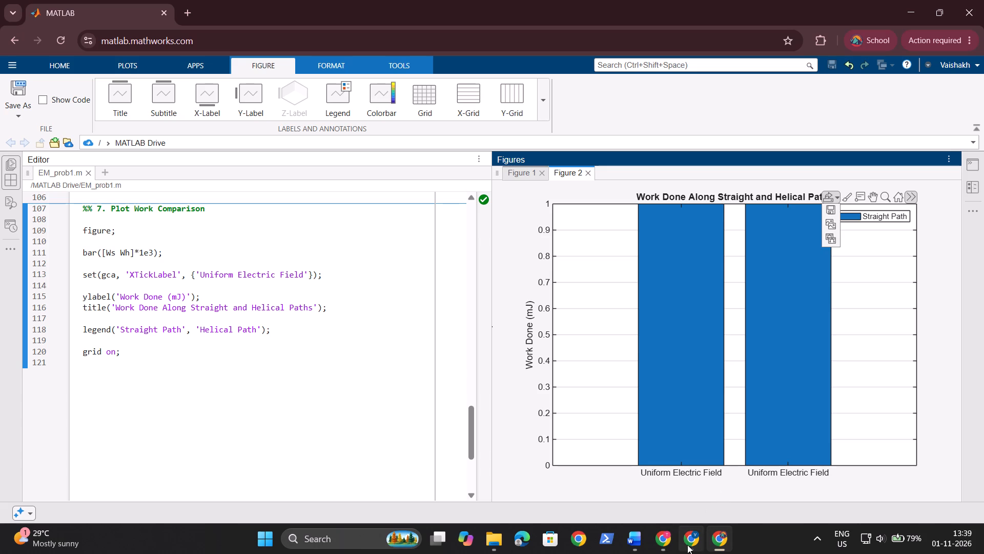
Switch to the EM_Project document, paste the bar chart after the "yh = R * sin(t);" line and set it in front of text.
left_click(644, 540)
scroll(645, 417, "down", 2)
scroll(642, 385, "up", 4)
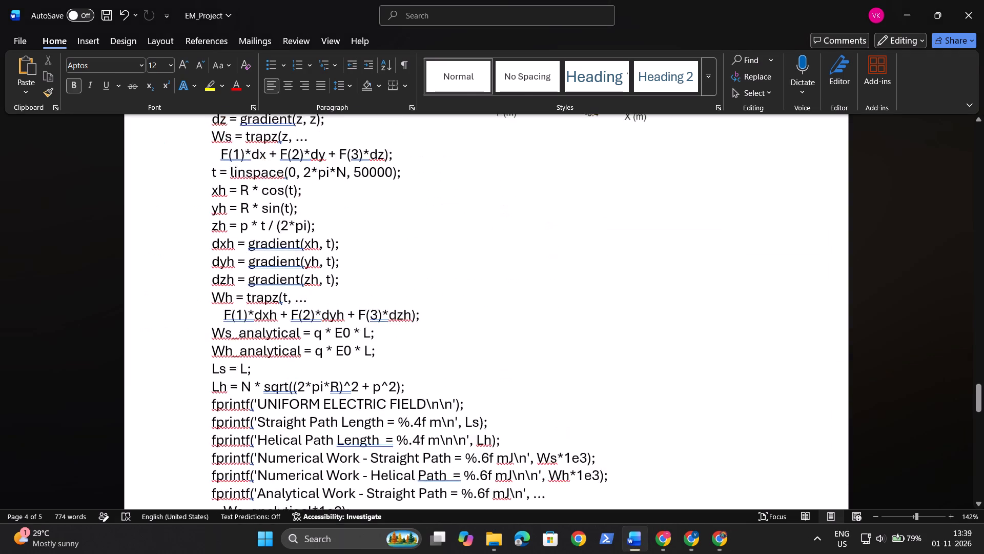
scroll(640, 381, "up", 1)
scroll(628, 374, "down", 8)
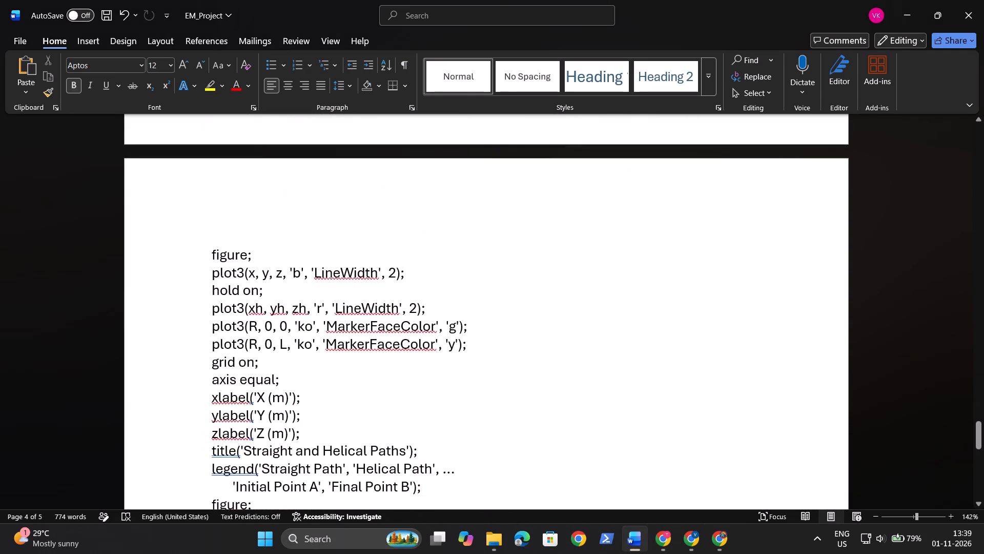
scroll(632, 356, "up", 4)
scroll(628, 228, "up", 3)
left_click(574, 300)
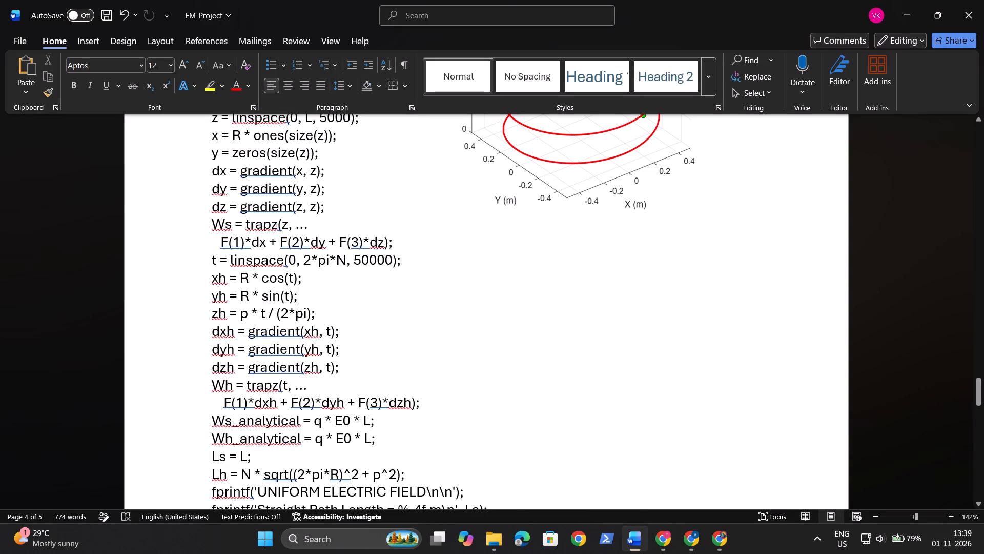
key("ctrl+v")
right_click(541, 333)
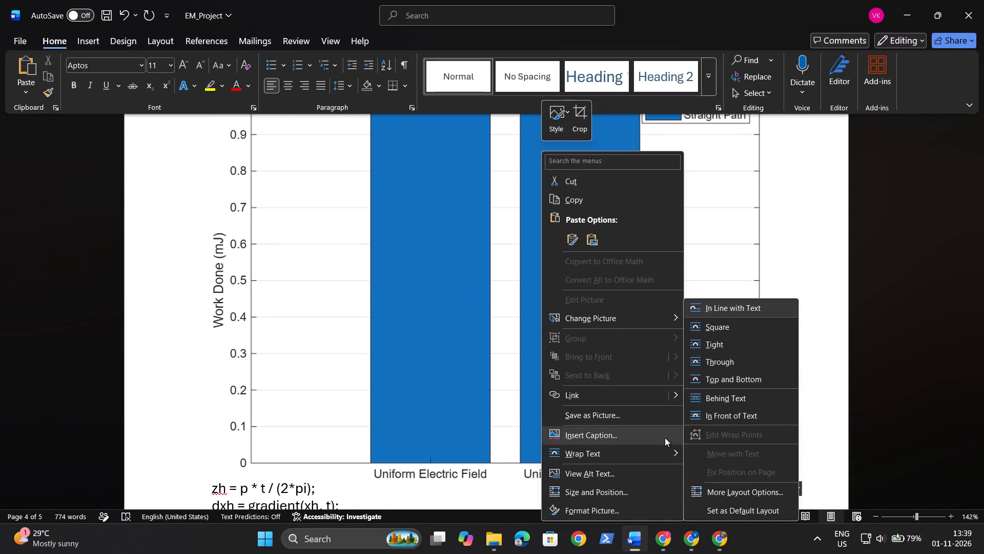
left_click(730, 421)
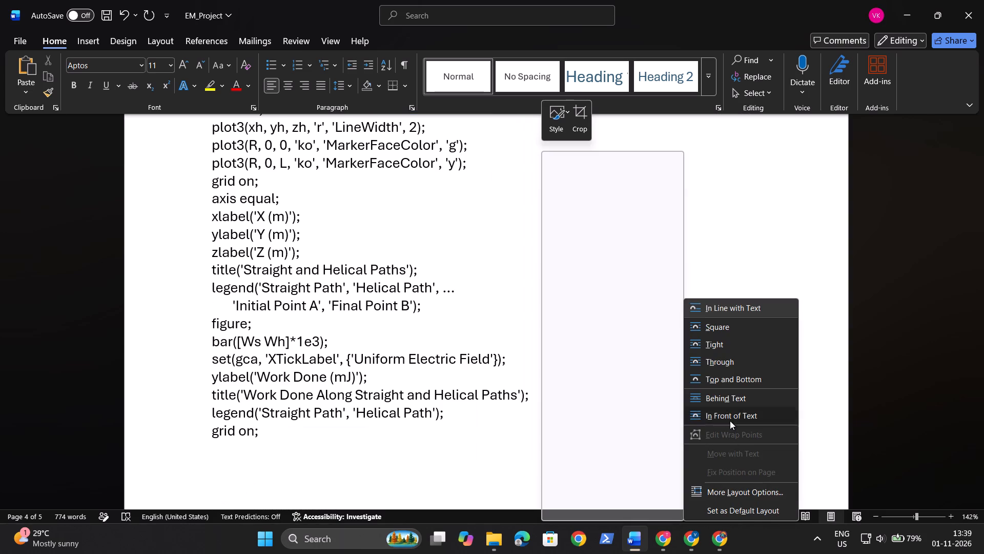
Shrink the pasted bar chart proportionally to about 60% of its size.
scroll(633, 398, "up", 12)
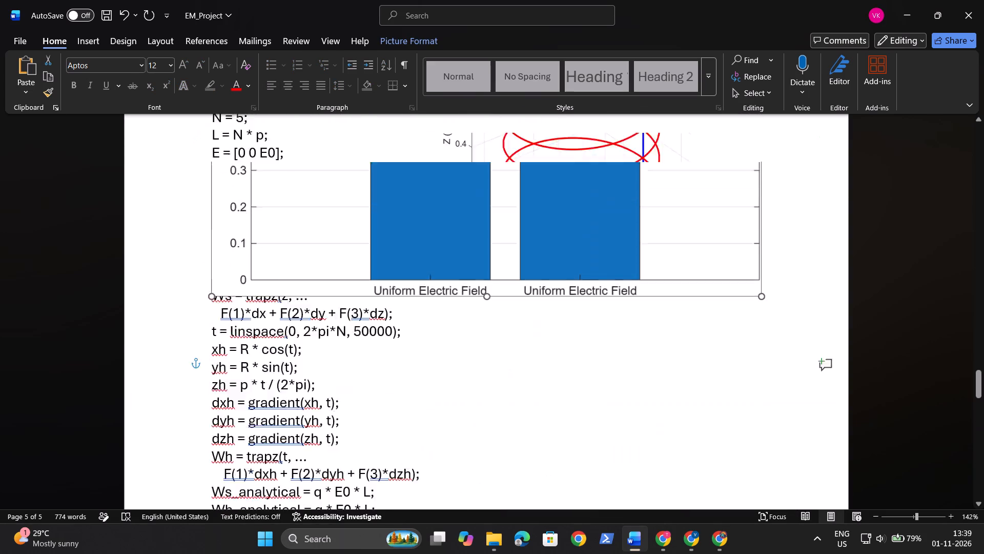
scroll(632, 384, "up", 4)
scroll(632, 384, "down", 4)
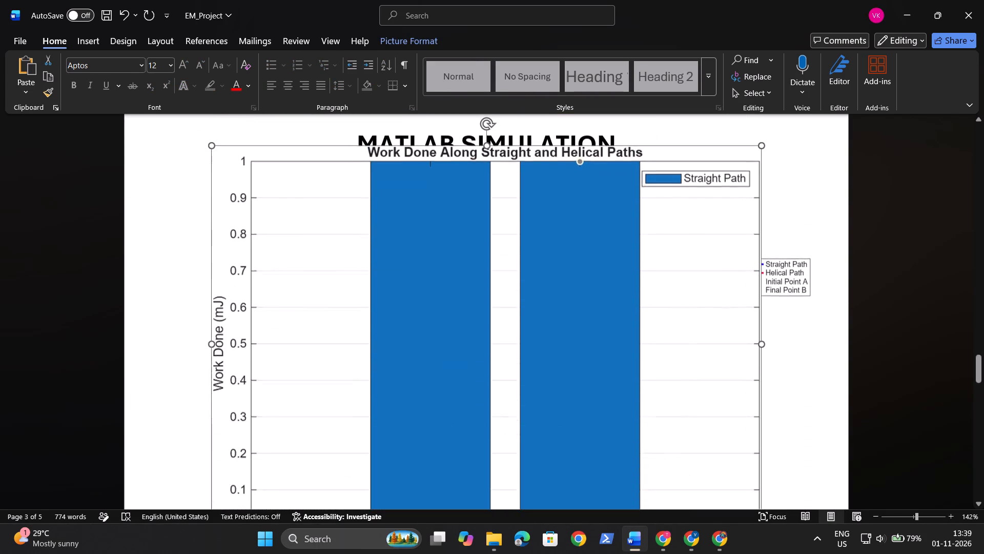
scroll(632, 384, "down", 1)
scroll(589, 341, "up", 2)
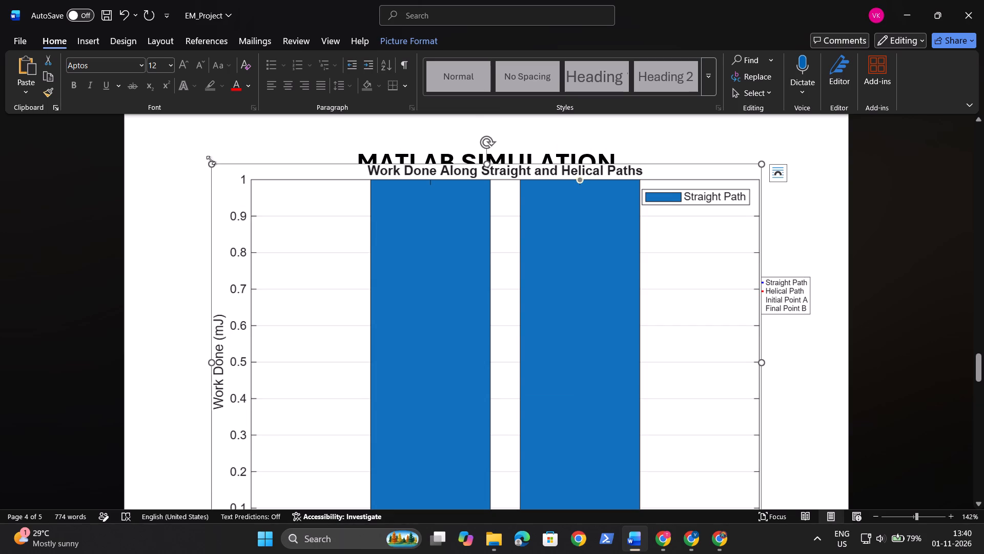
left_click_drag(211, 164, 440, 341)
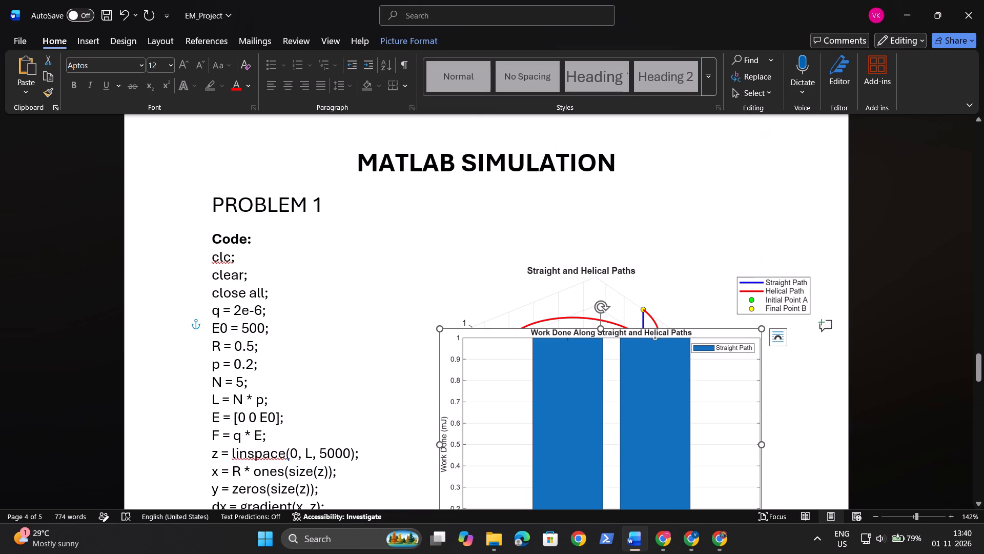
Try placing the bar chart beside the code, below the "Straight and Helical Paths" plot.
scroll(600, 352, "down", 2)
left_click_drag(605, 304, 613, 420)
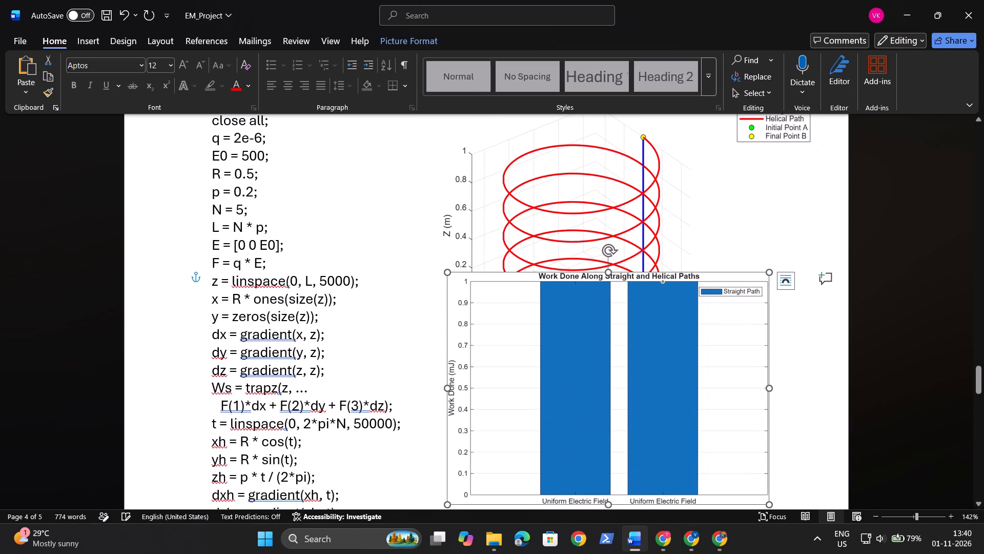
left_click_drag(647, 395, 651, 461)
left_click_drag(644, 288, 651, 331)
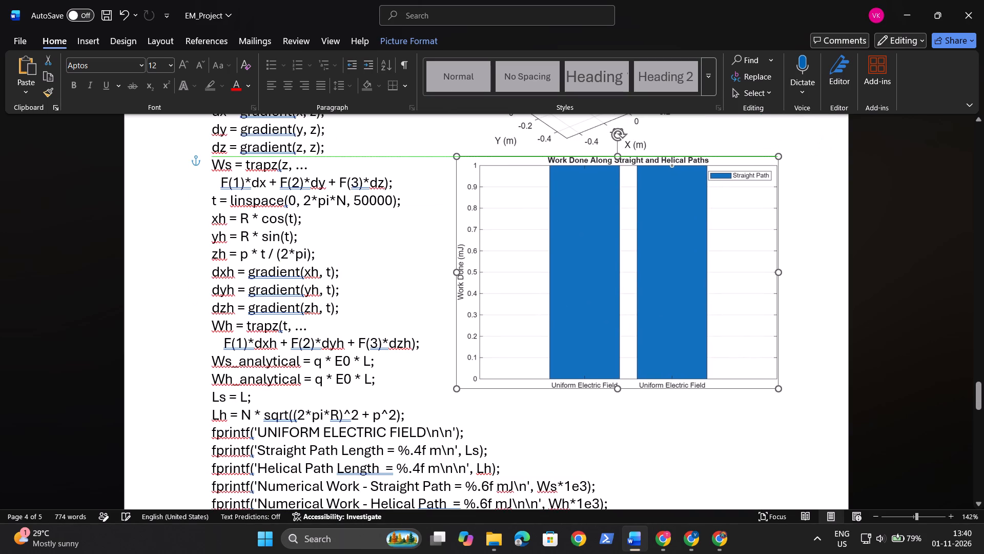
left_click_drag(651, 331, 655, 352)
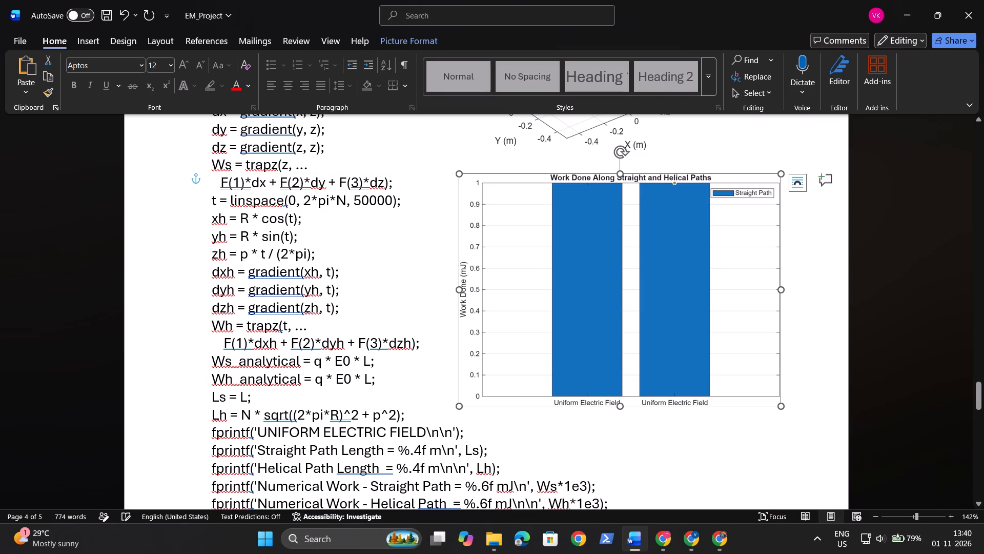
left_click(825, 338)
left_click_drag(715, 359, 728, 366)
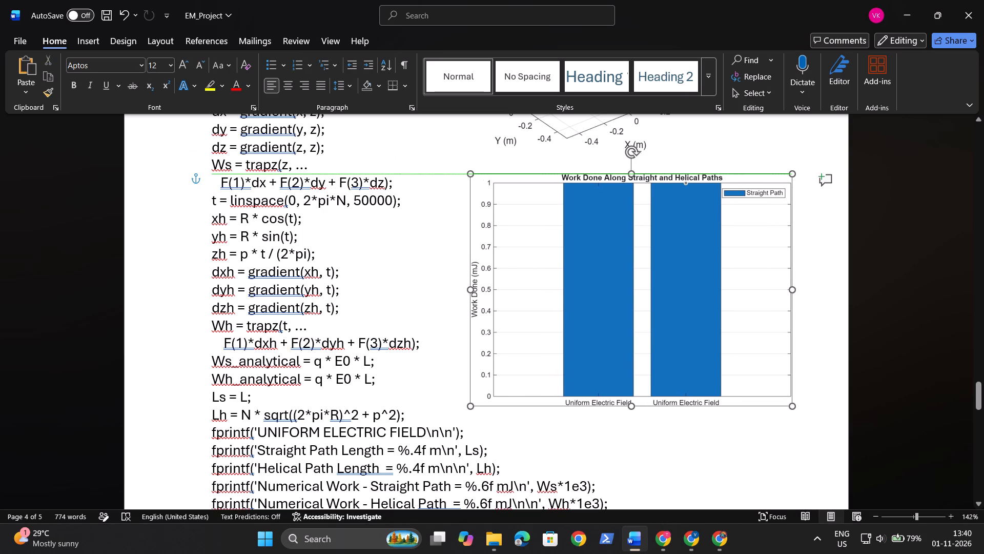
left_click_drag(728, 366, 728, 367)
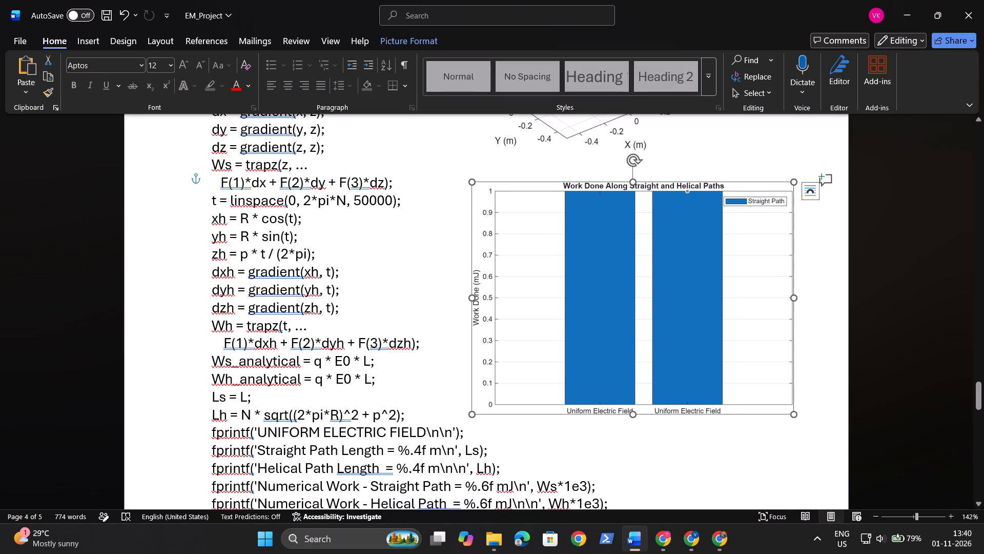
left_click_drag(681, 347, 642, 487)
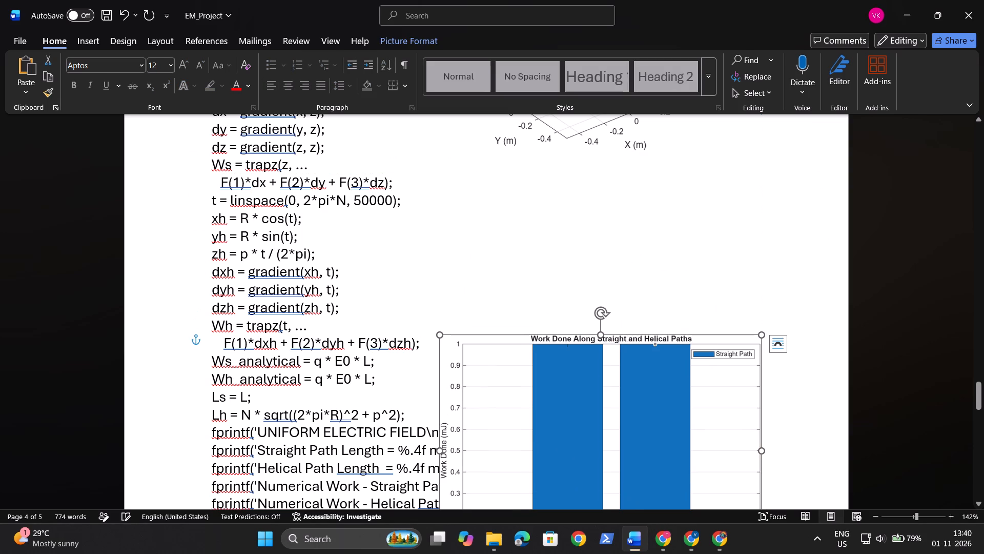
Cut the bar chart and paste it at the end of the code listing, by the "grid on;" line.
key("ctrl+x")
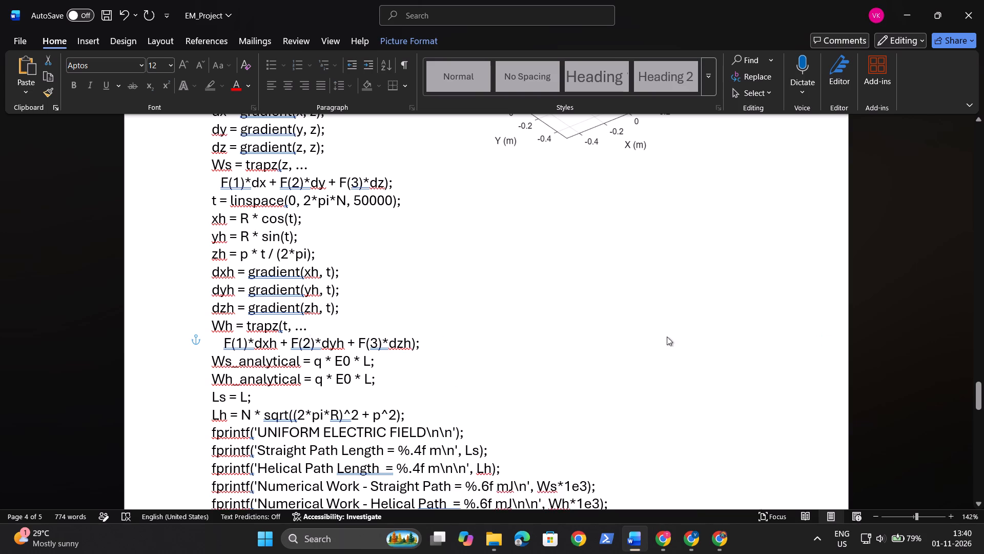
scroll(648, 331, "down", 10)
left_click(310, 299)
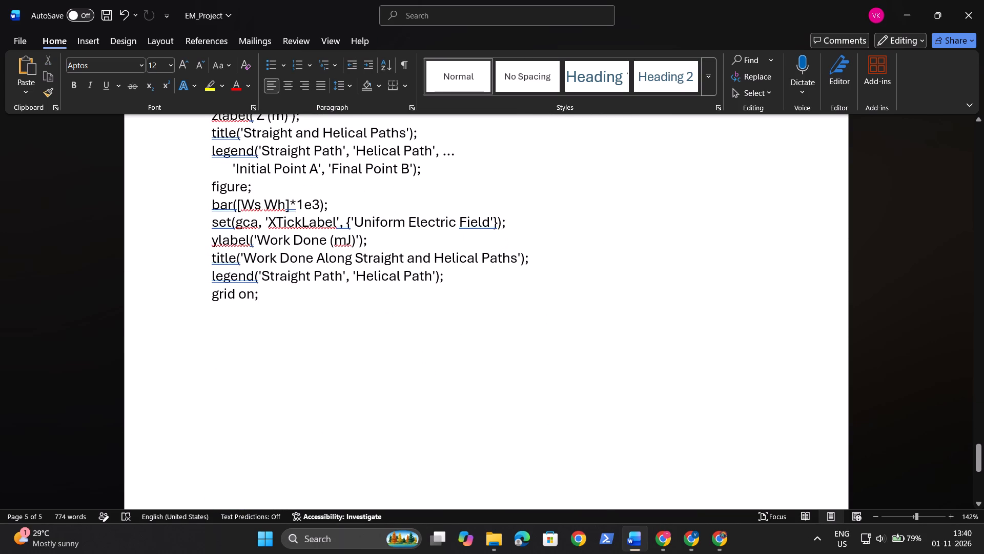
key("ctrl+v")
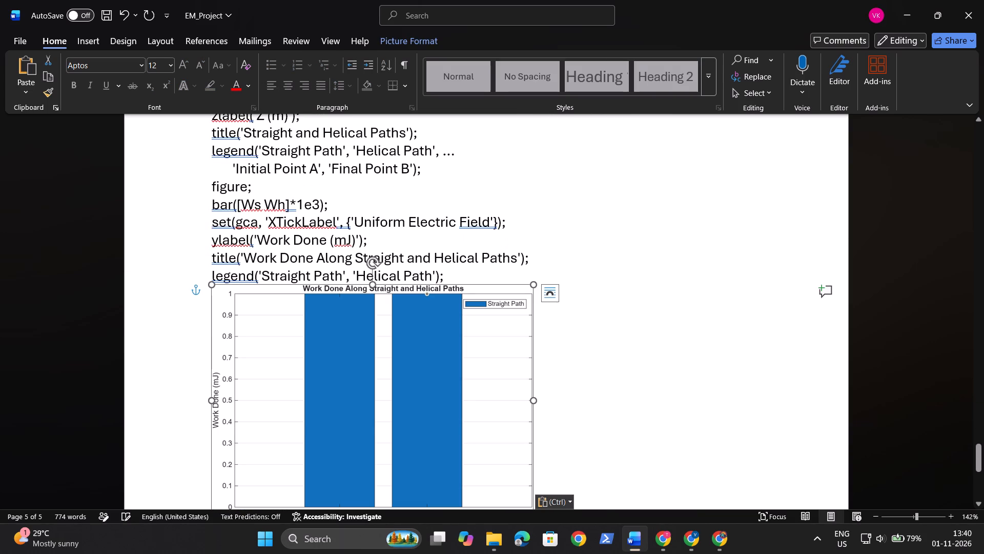
Move the bar chart clear of the code, just below "grid on;" and close to the page's right edge.
left_click_drag(395, 371, 504, 403)
scroll(546, 345, "down", 2)
scroll(590, 334, "down", 1)
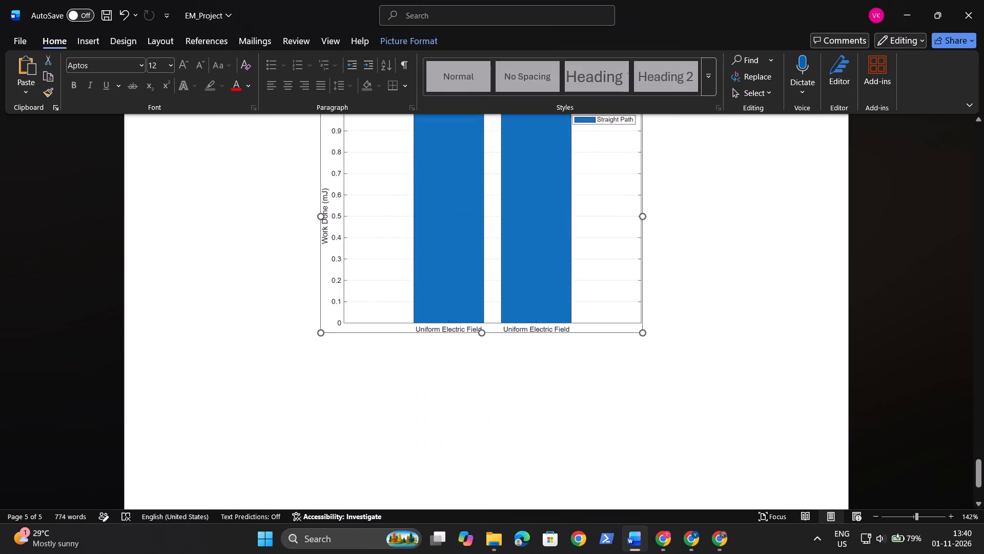
scroll(572, 328, "up", 2)
left_click_drag(536, 331, 459, 349)
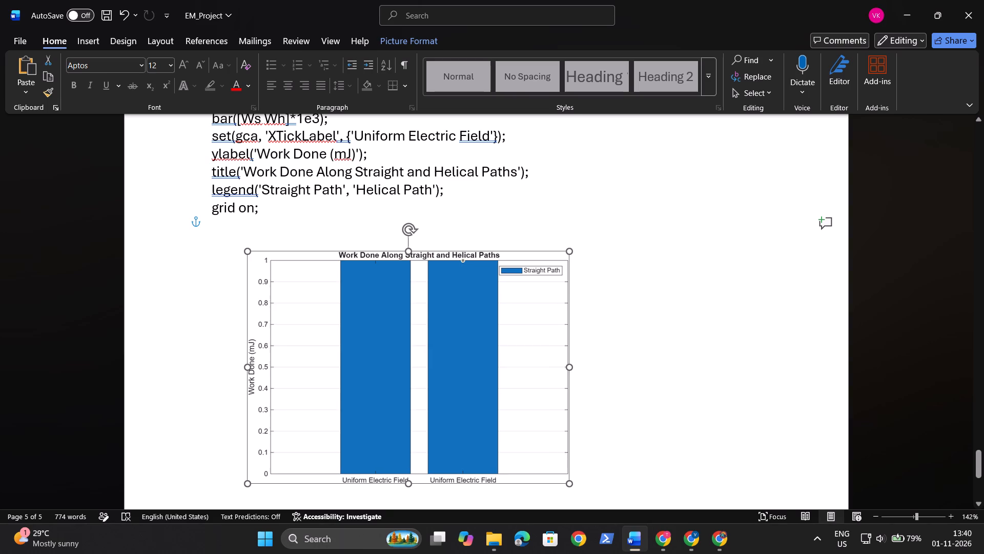
left_click_drag(459, 349, 576, 338)
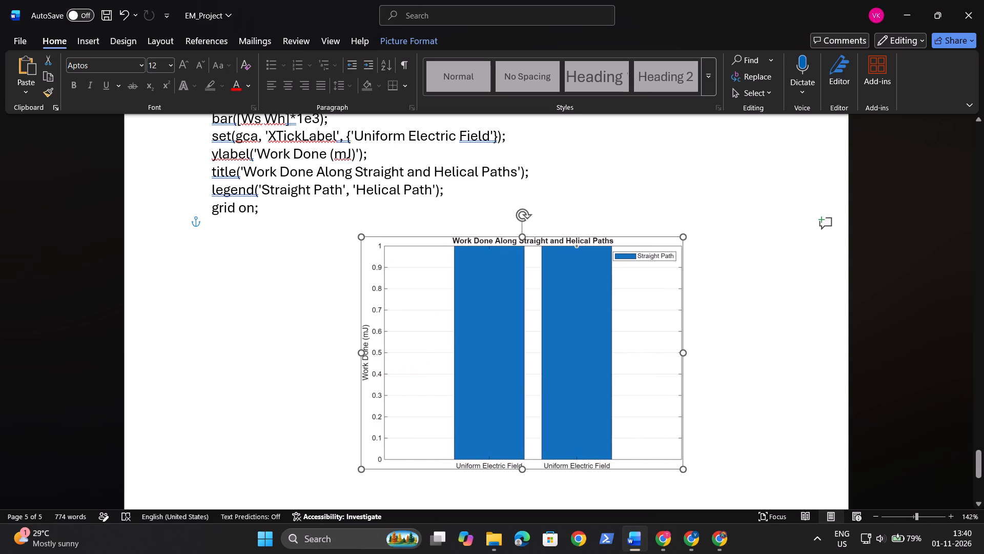
left_click_drag(576, 338, 696, 343)
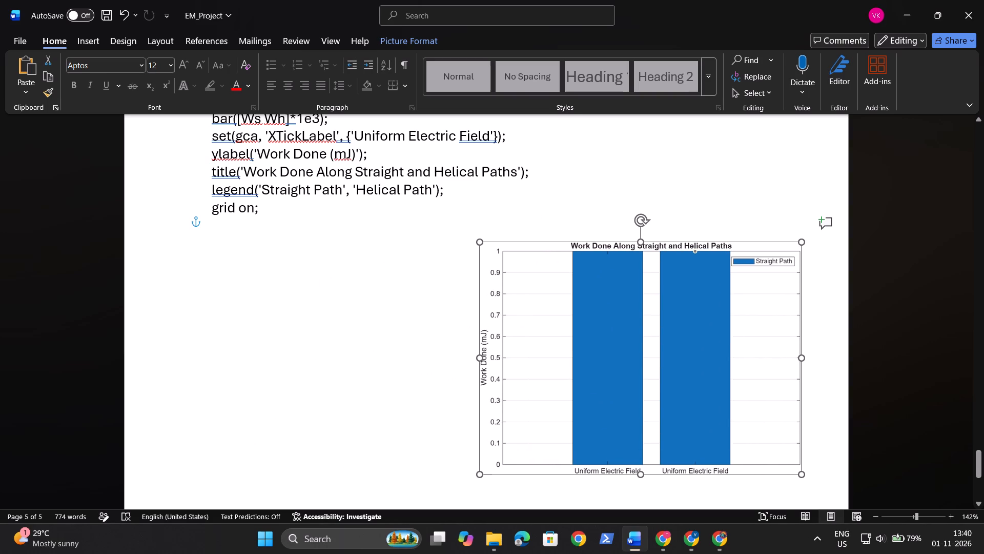
left_click_drag(696, 343, 703, 346)
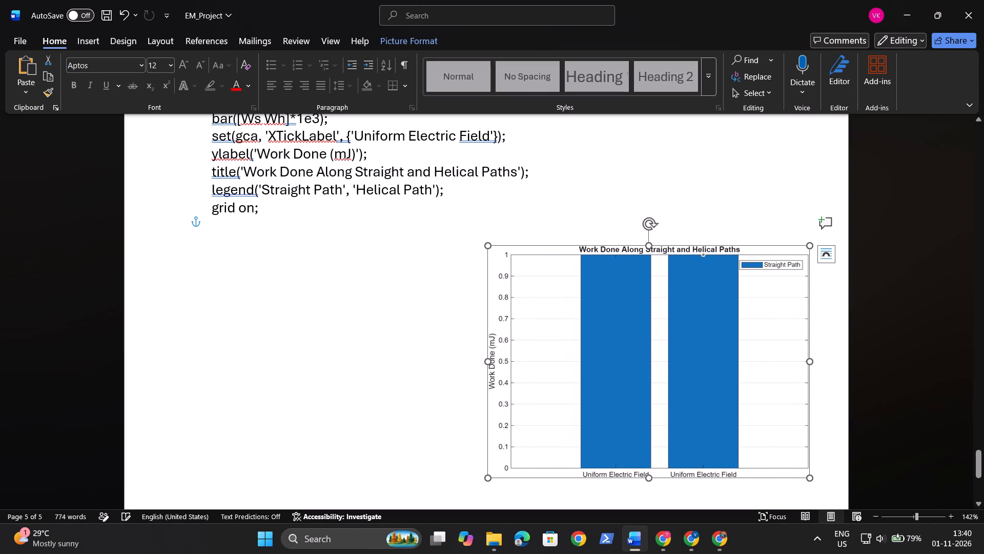
Nudge the bar chart slightly down for a wider gap under the code, and place the cursor on the blank line after "grid on;".
scroll(702, 344, "down", 3)
scroll(689, 316, "up", 2)
left_click_drag(666, 327, 666, 333)
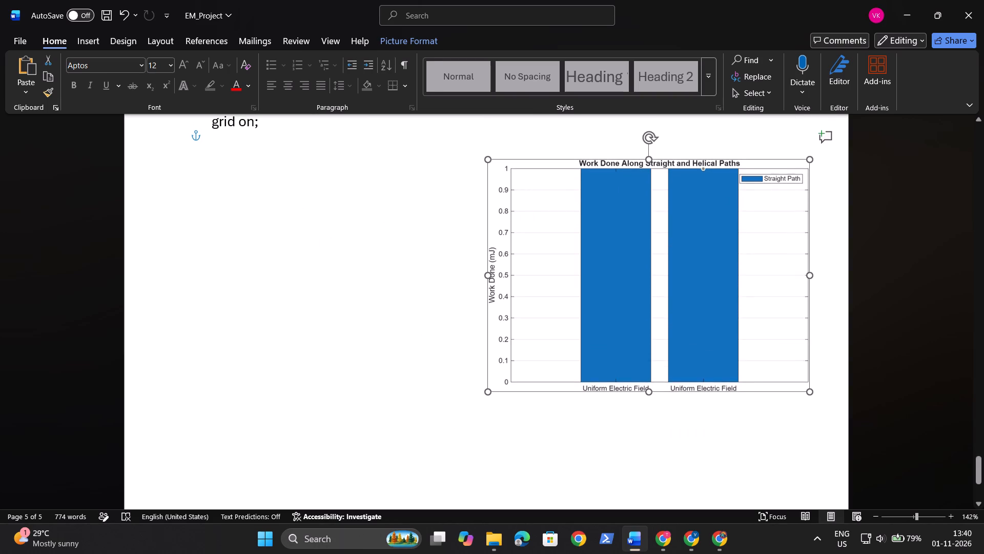
left_click_drag(666, 333, 651, 344)
scroll(691, 344, "up", 2)
scroll(691, 344, "down", 3)
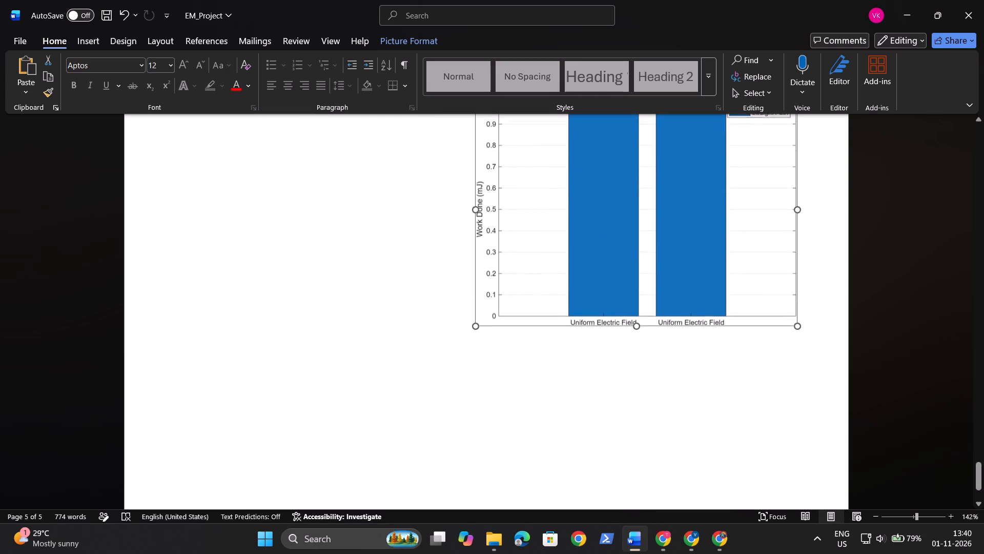
scroll(691, 343, "down", 5)
scroll(691, 341, "up", 3)
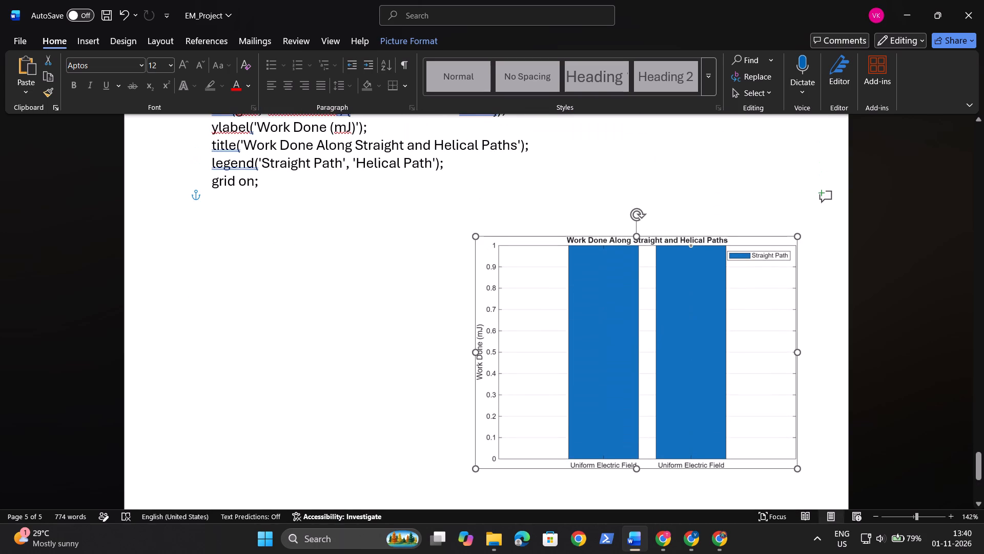
left_click_drag(639, 368, 653, 371)
left_click(420, 330)
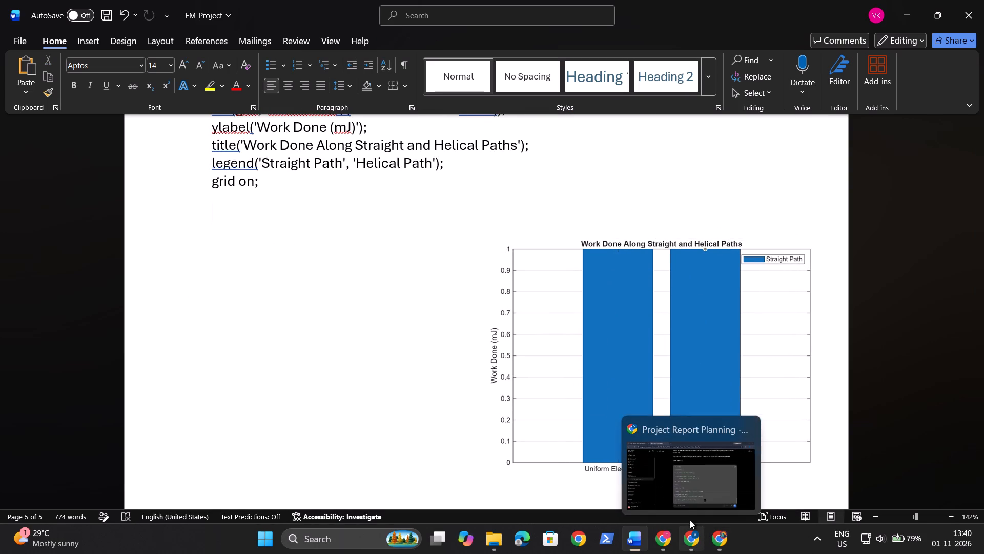
Switch to MATLAB and widen the Command Window so the printed output of EM_prob1 is fully readable.
left_click(718, 549)
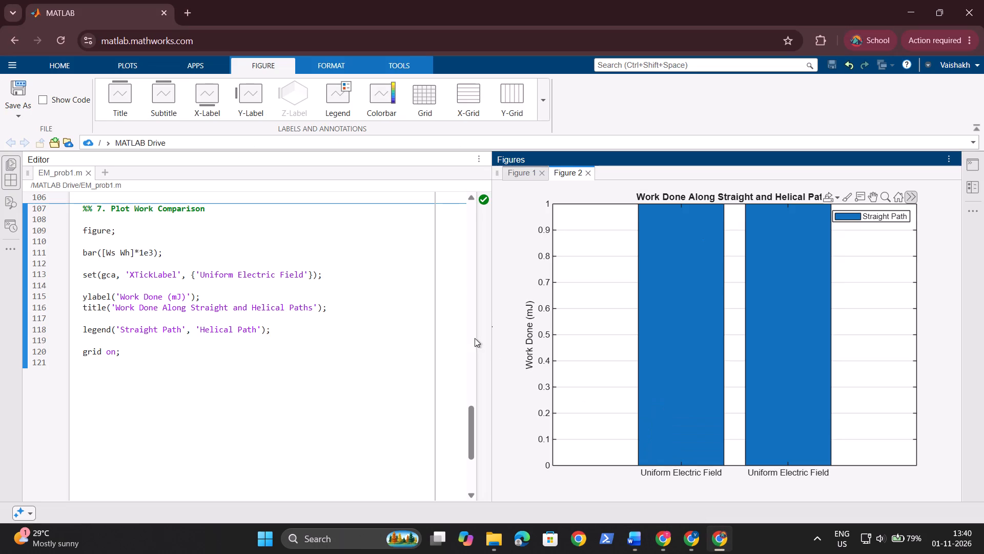
scroll(499, 281, "down", 2)
left_click_drag(960, 221, 644, 256)
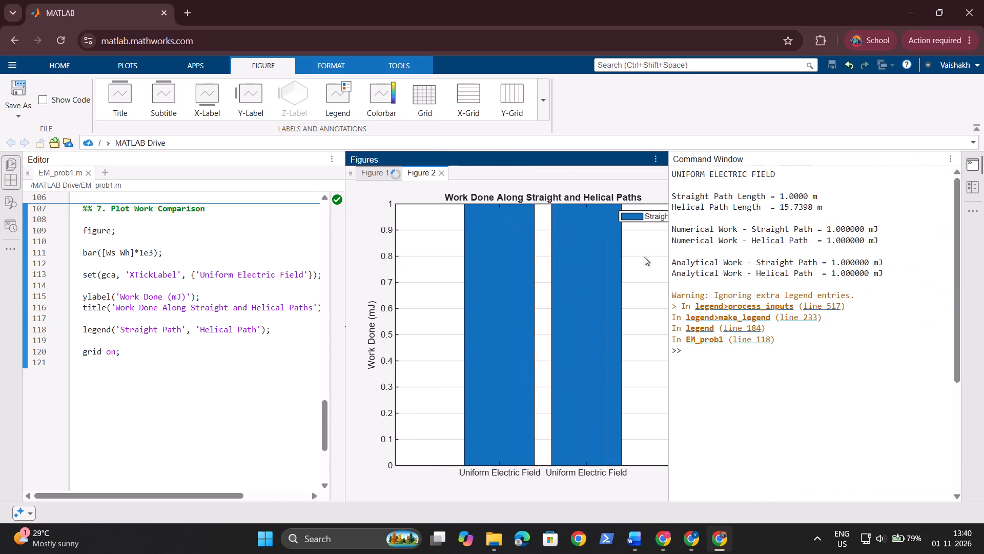
left_click_drag(644, 256, 632, 255)
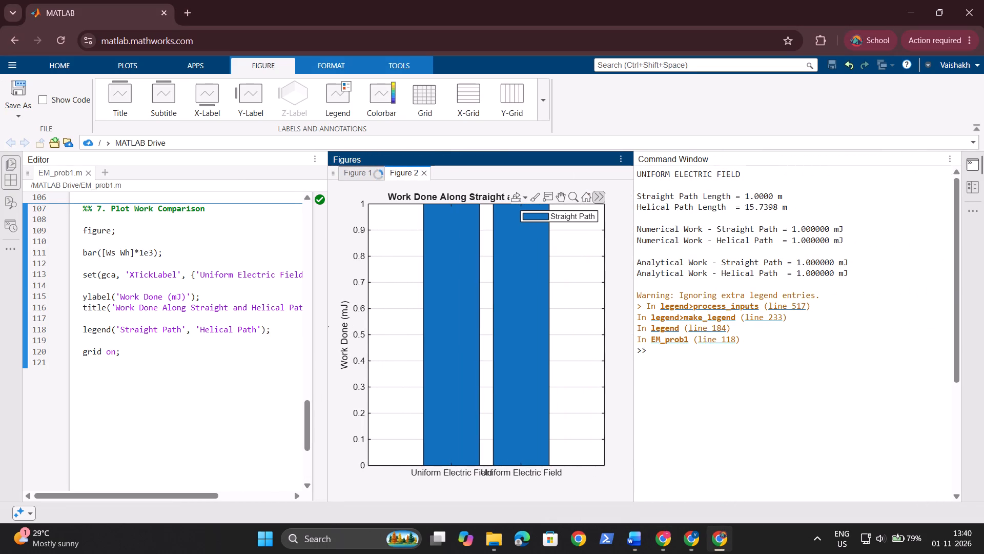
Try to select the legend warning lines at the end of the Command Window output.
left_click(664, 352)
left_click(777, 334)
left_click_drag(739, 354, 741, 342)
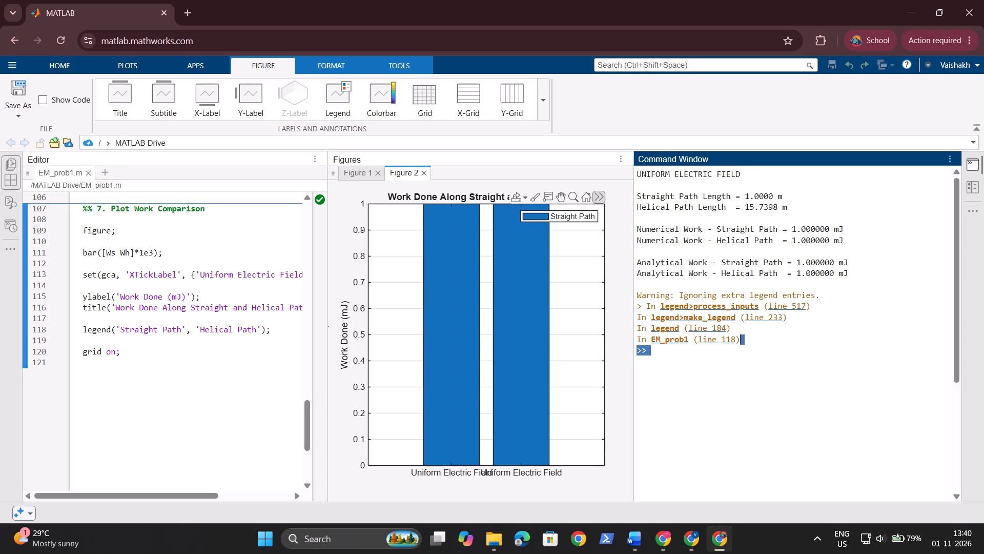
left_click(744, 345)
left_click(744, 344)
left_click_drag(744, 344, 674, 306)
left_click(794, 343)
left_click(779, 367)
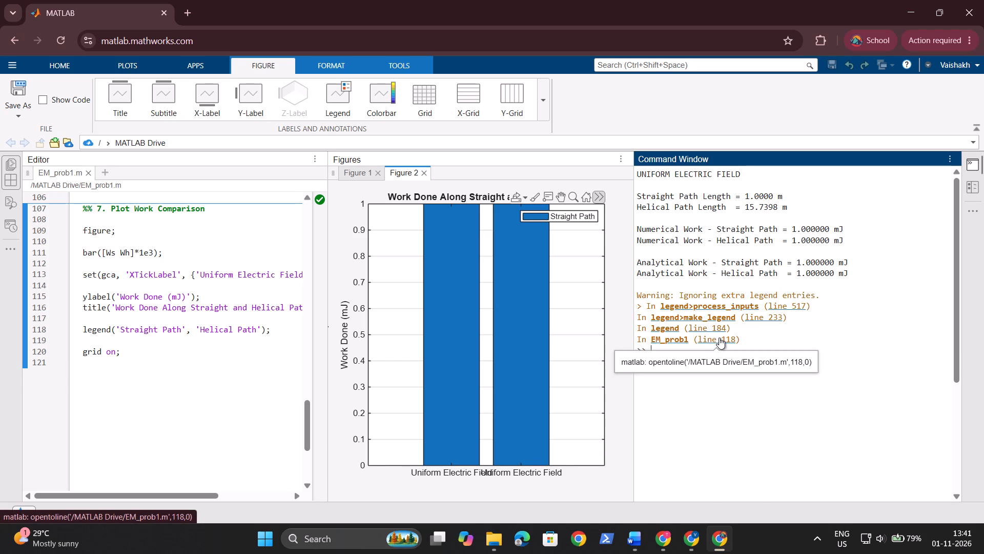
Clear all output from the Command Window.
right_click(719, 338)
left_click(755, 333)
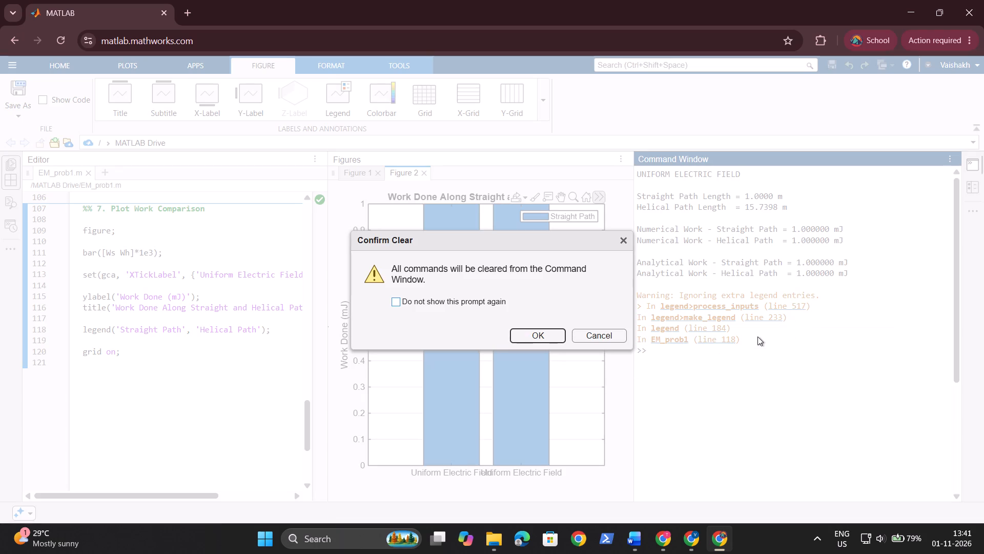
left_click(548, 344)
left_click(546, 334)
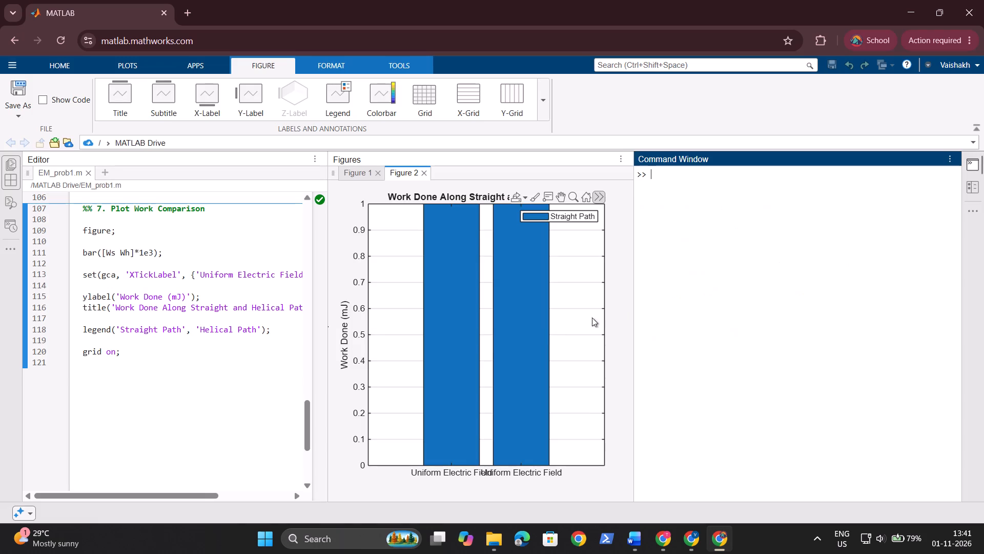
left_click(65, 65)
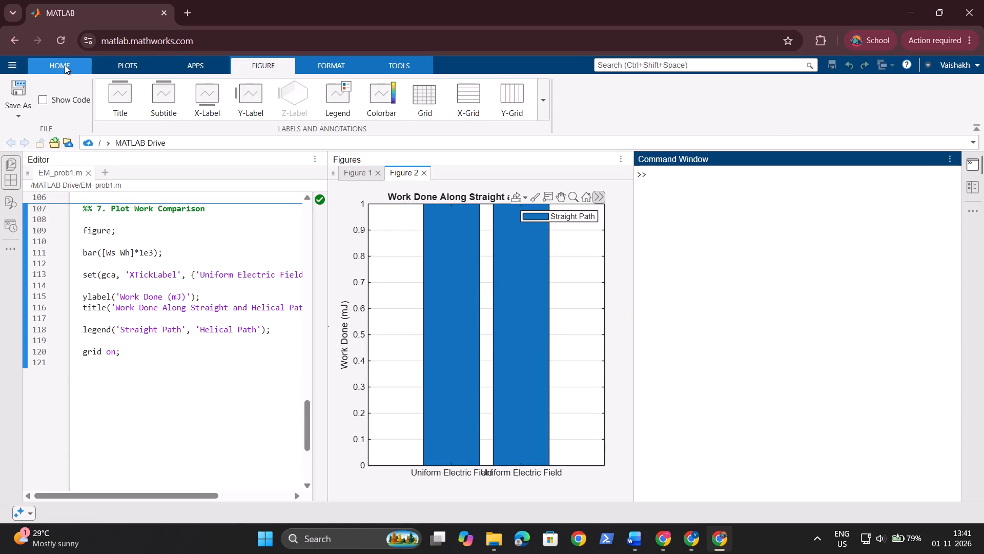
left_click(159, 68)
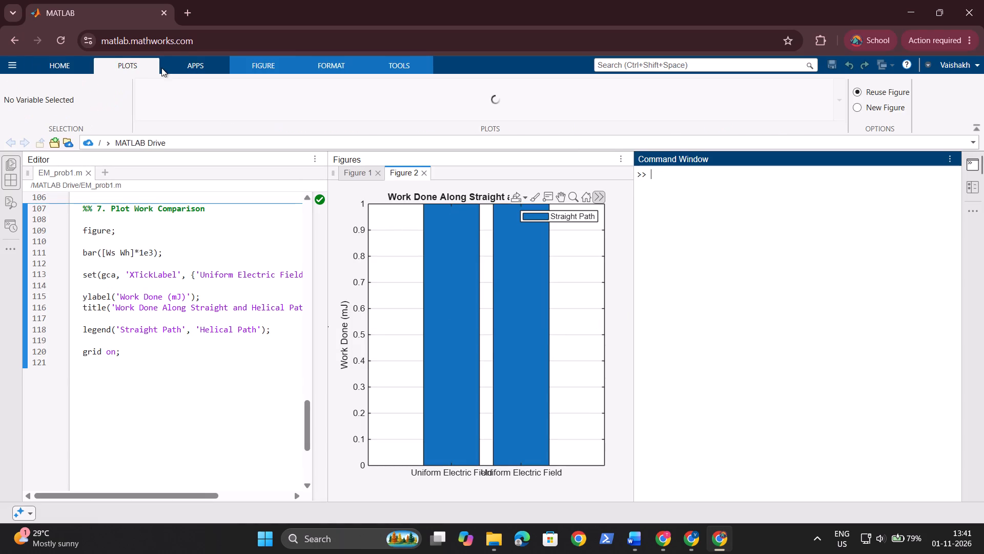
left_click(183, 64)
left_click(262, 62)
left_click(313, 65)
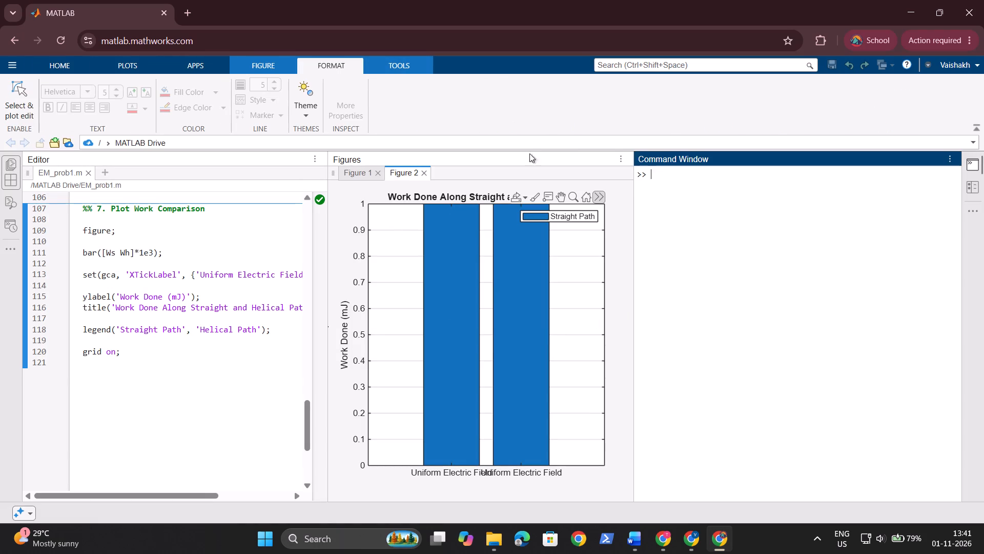
Close the open figures, give the Command Window about half the workspace, and rerun EM_prob1.m.
left_click(622, 153)
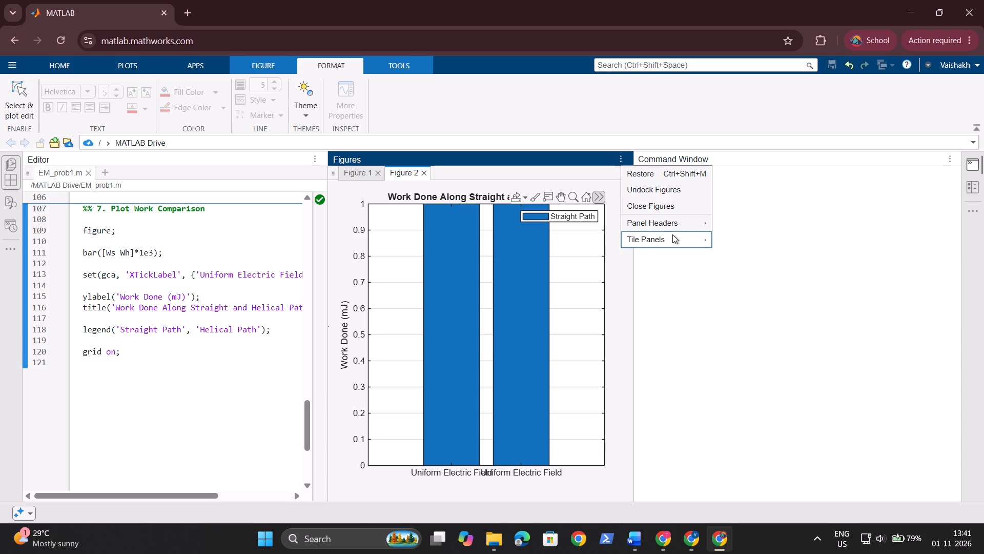
left_click(657, 203)
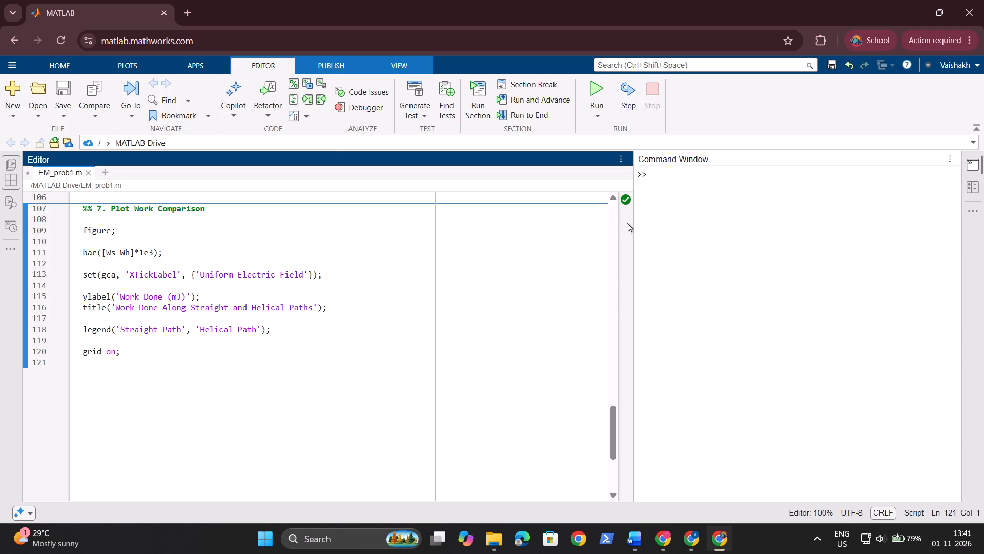
left_click_drag(632, 226, 499, 238)
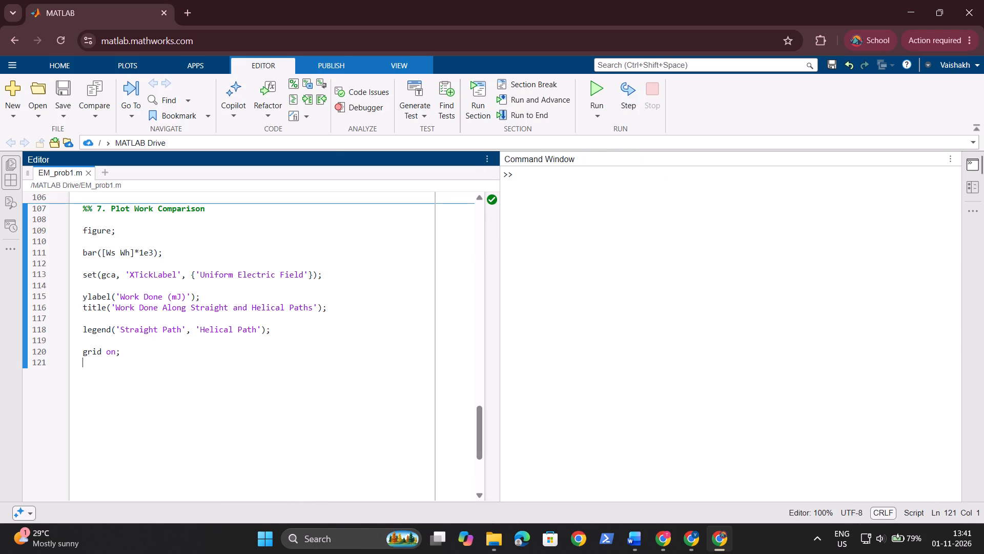
left_click(600, 89)
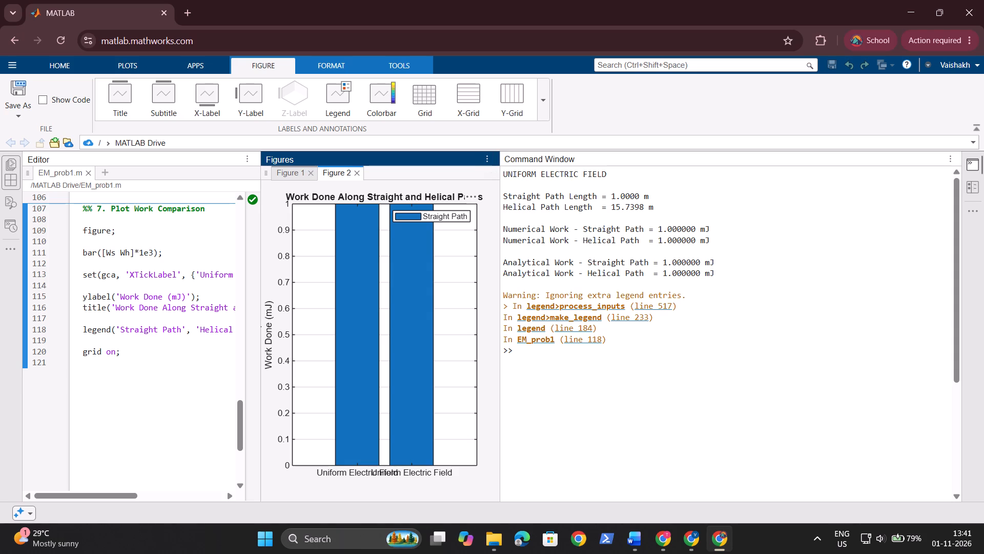
Capture a screenshot of the output from "UNIFORM ELECTRIC FIELD" through the "Analytical Work" lines, excluding the warning.
key("Print")
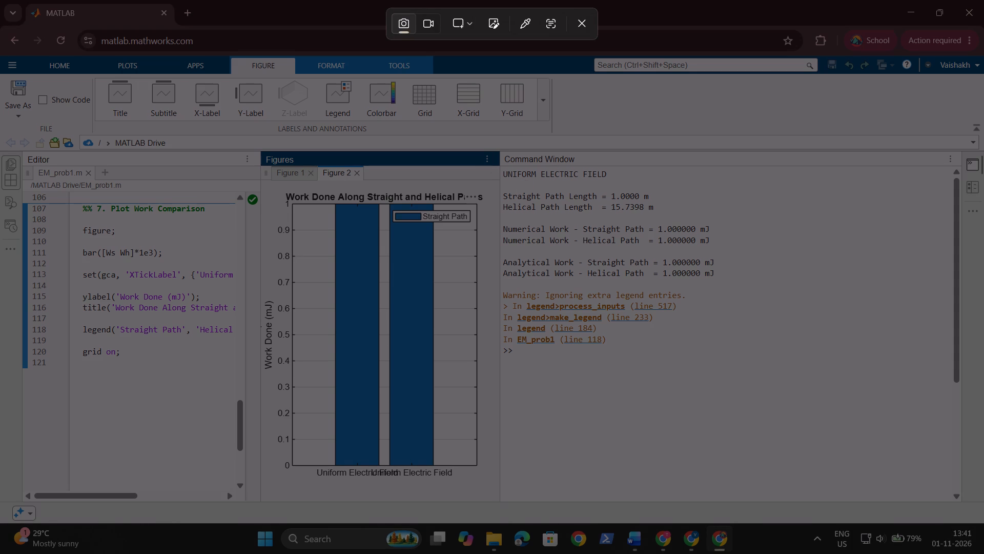
left_click_drag(501, 171, 528, 233)
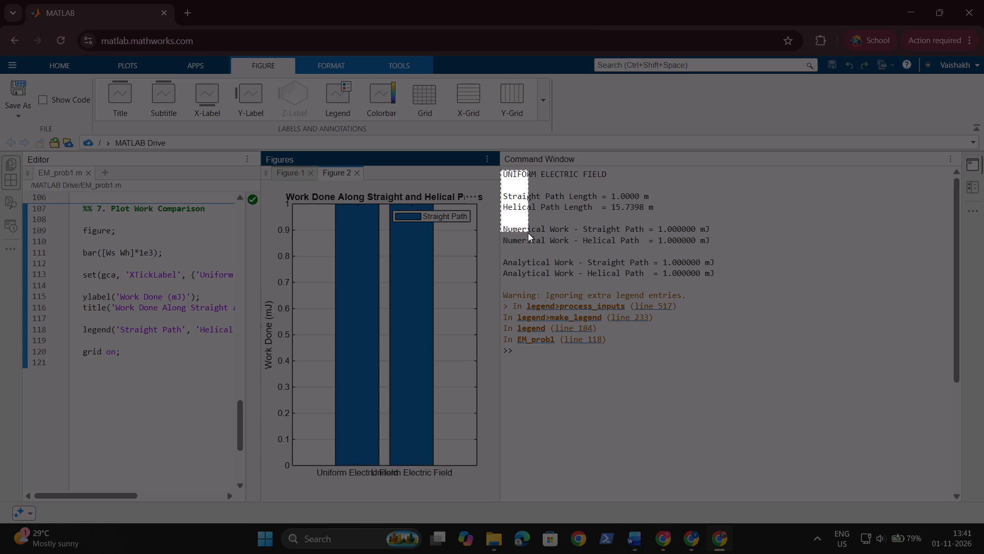
left_click_drag(528, 233, 736, 287)
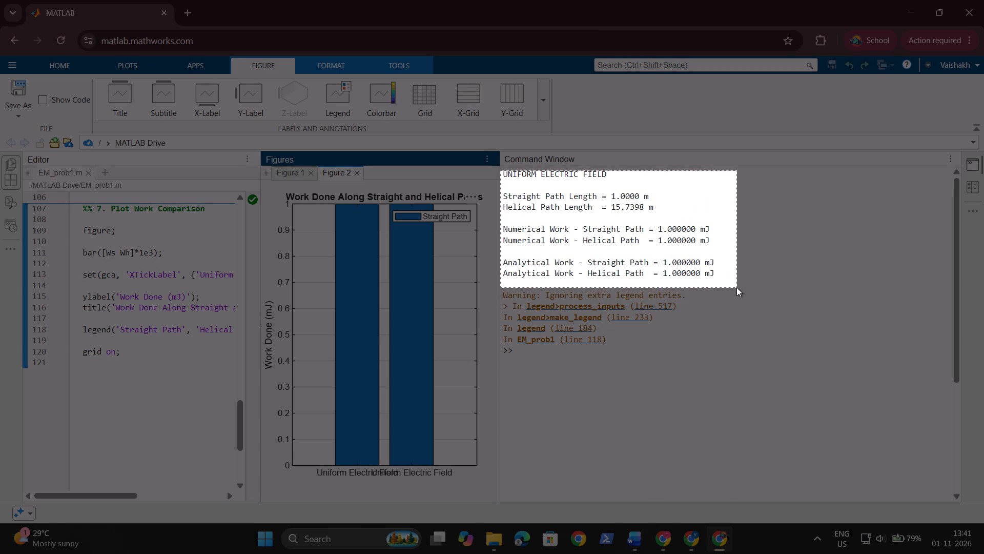
left_click_drag(736, 287, 728, 279)
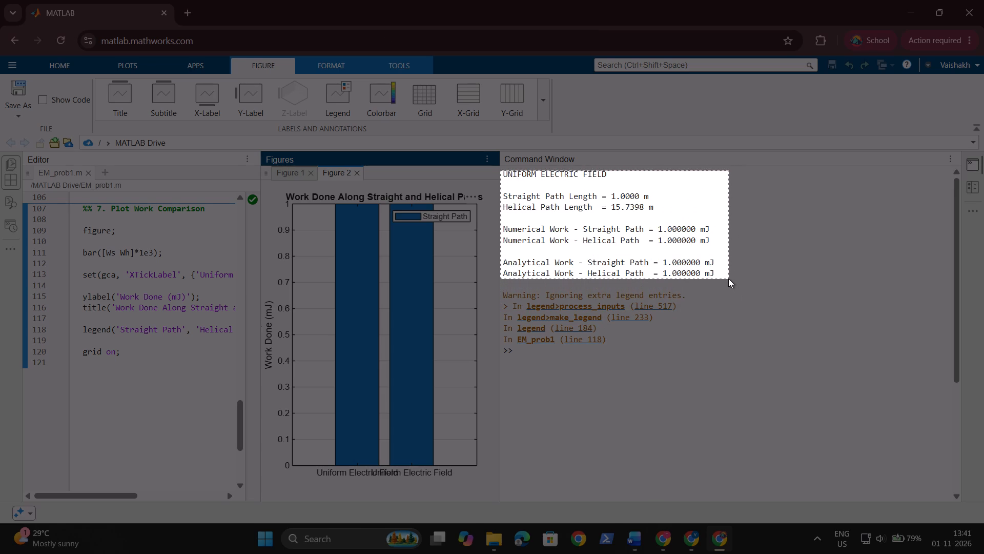
left_click_drag(728, 279, 722, 280)
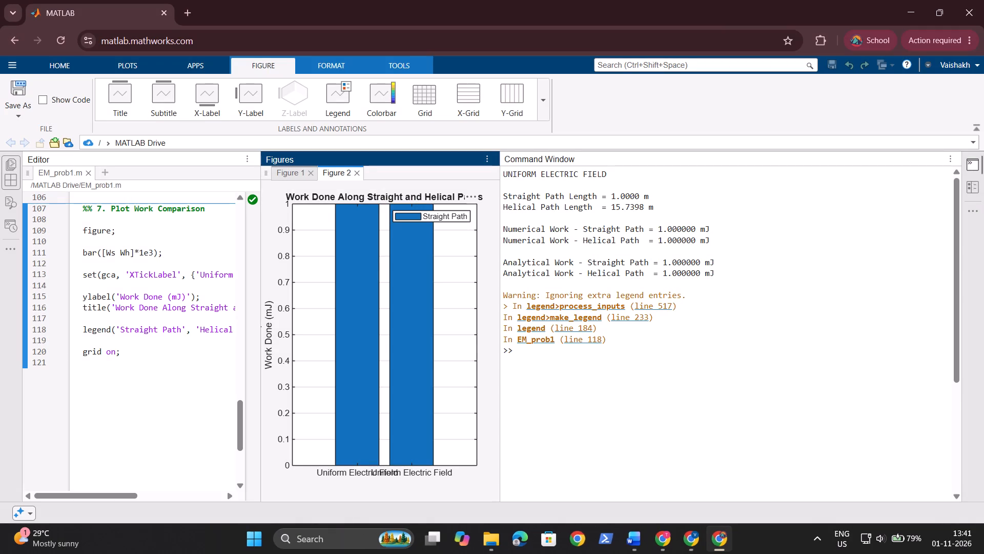
Paste the captured output into the EM_Project document below "grid on;" and set its text wrapping to In Front of Text.
left_click(633, 540)
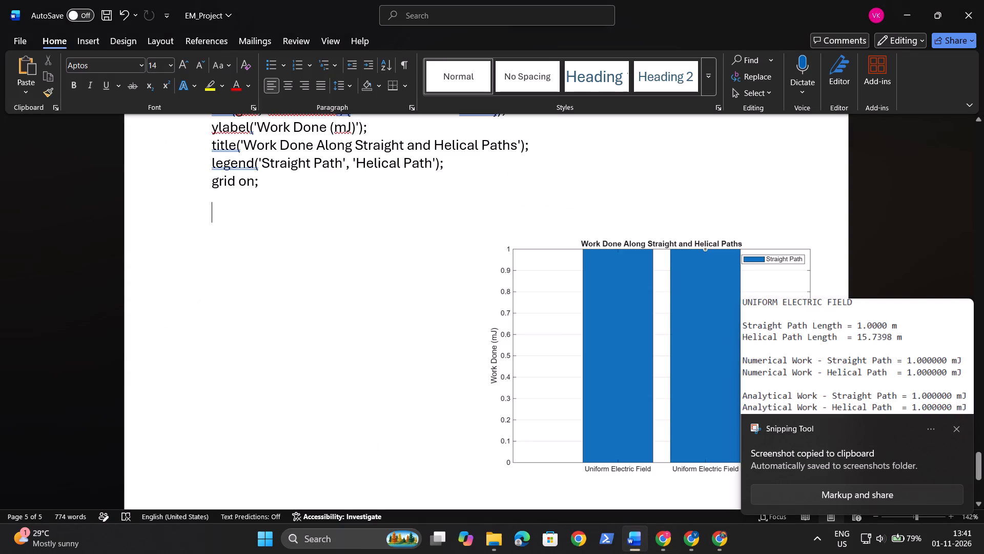
key("ctrl+v")
left_click(358, 276)
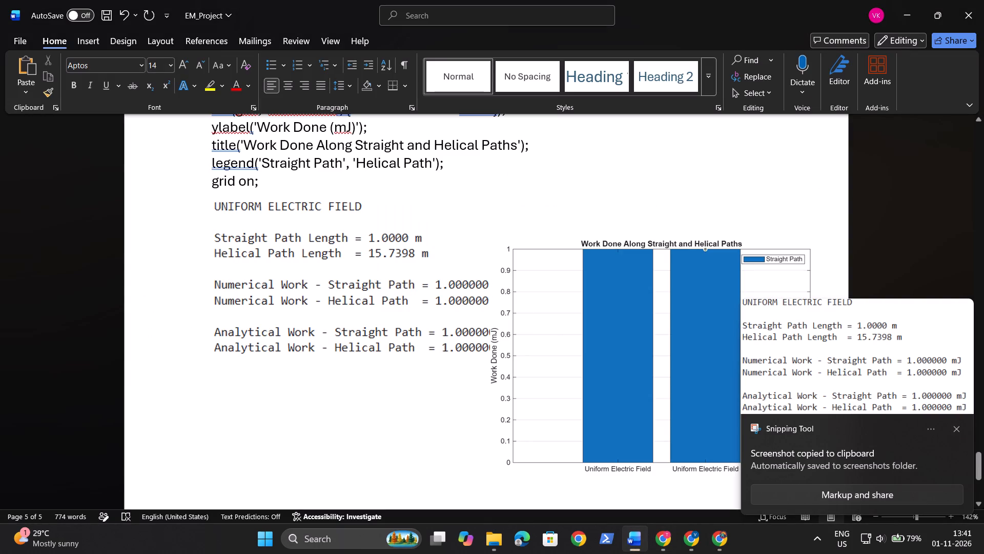
left_click_drag(404, 292, 383, 312)
left_click_drag(357, 267, 353, 271)
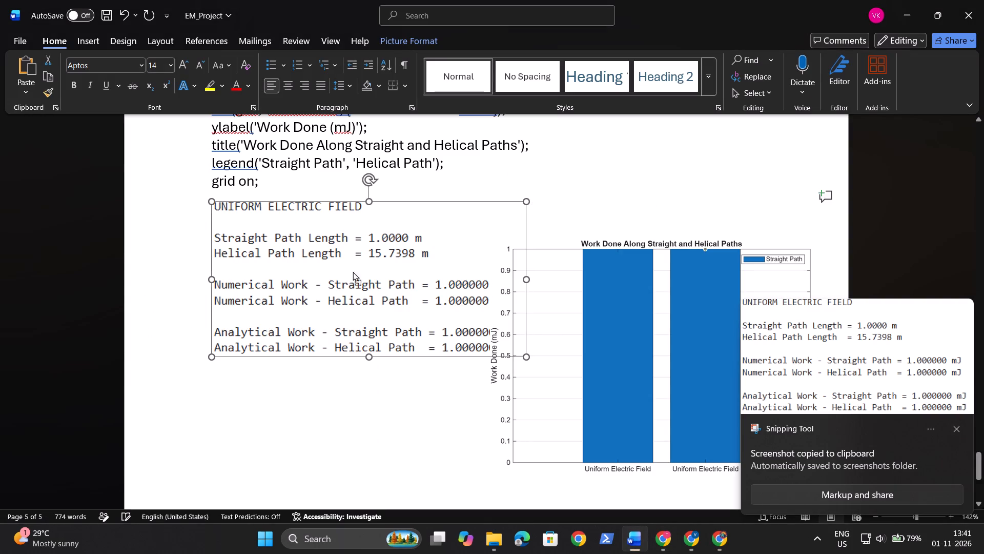
left_click_drag(353, 271, 332, 285)
left_click_drag(314, 227, 304, 244)
right_click(343, 234)
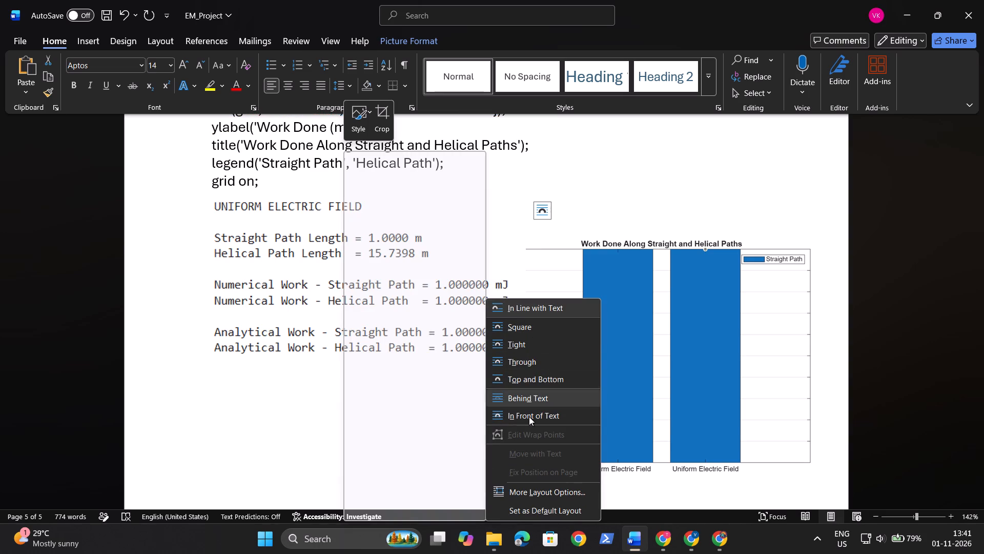
left_click(533, 417)
Move the output picture beside the bar chart, near the page's left edge and clear of the chart's axis labels.
left_click_drag(313, 282, 298, 301)
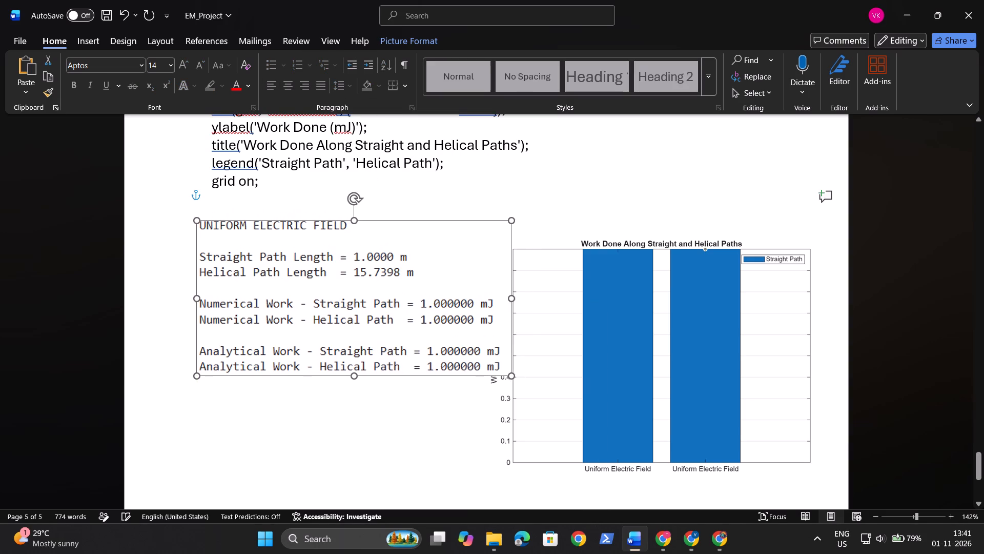
left_click_drag(298, 301, 296, 302)
left_click_drag(345, 279, 328, 293)
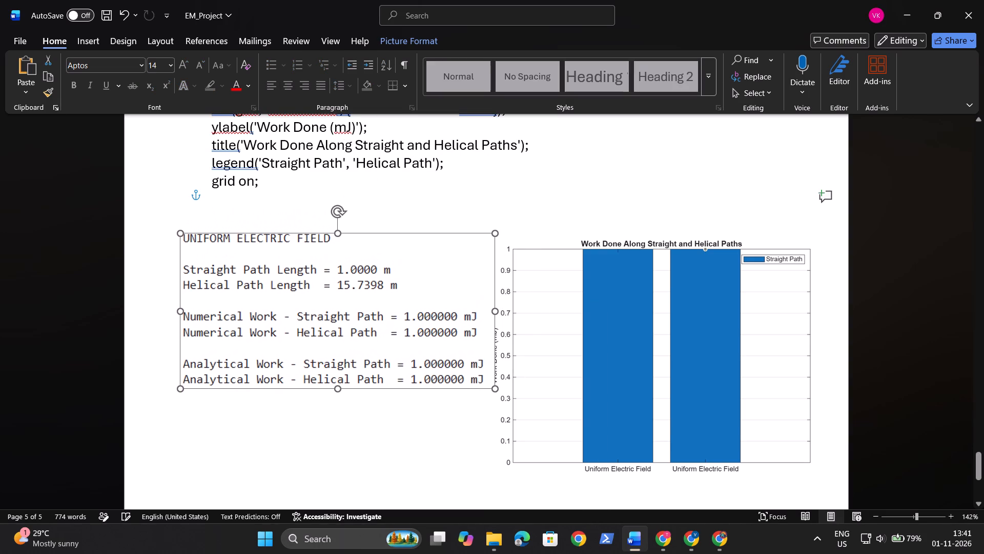
left_click_drag(328, 293, 315, 288)
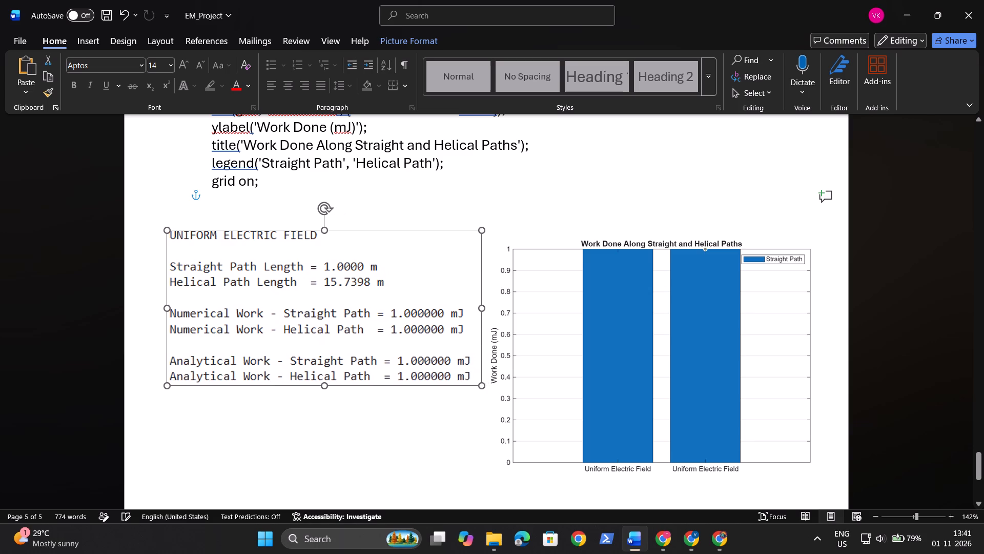
left_click_drag(315, 288, 311, 355)
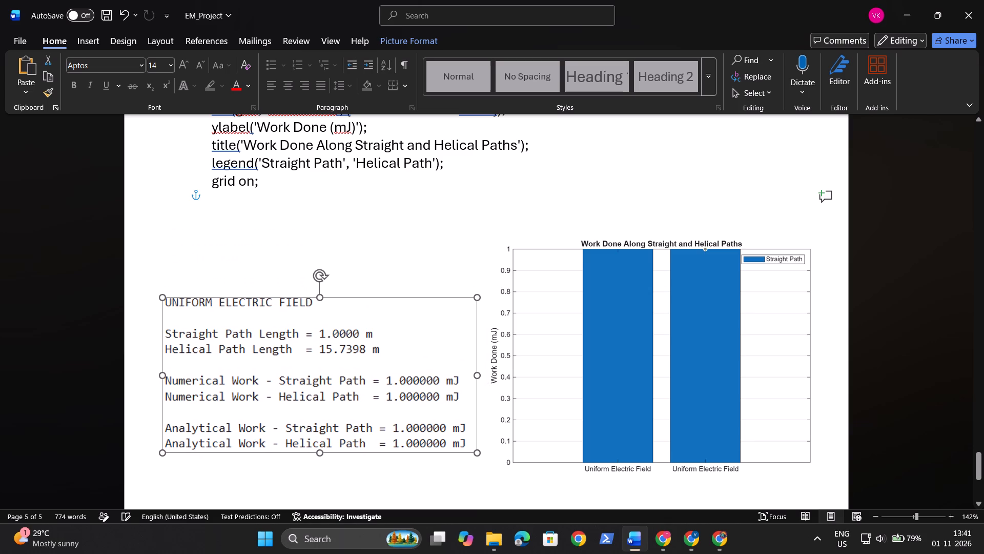
left_click_drag(311, 355, 313, 355)
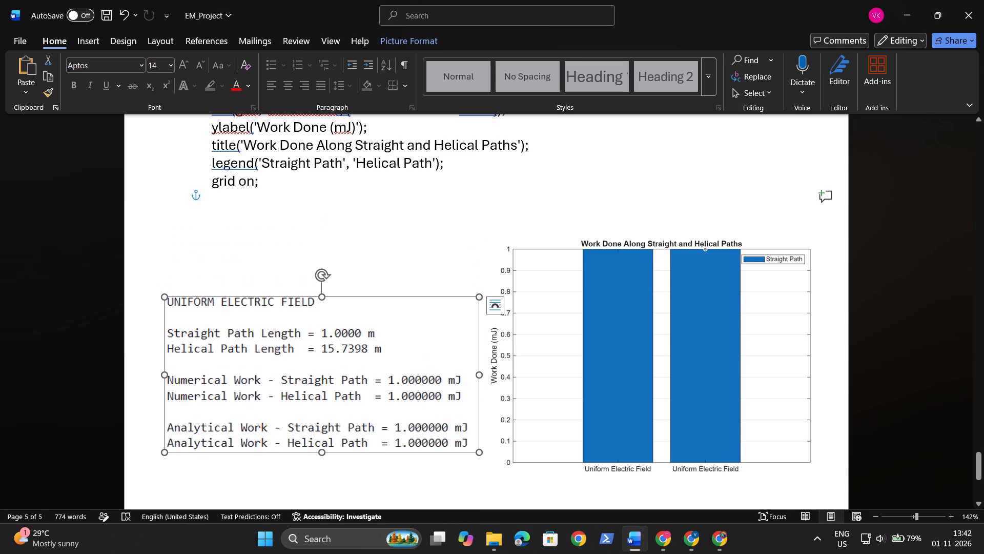
Move the bar chart slightly lower on the page so it sits level with the output picture.
left_click(610, 321)
scroll(616, 312, "down", 1)
left_click_drag(653, 286, 655, 310)
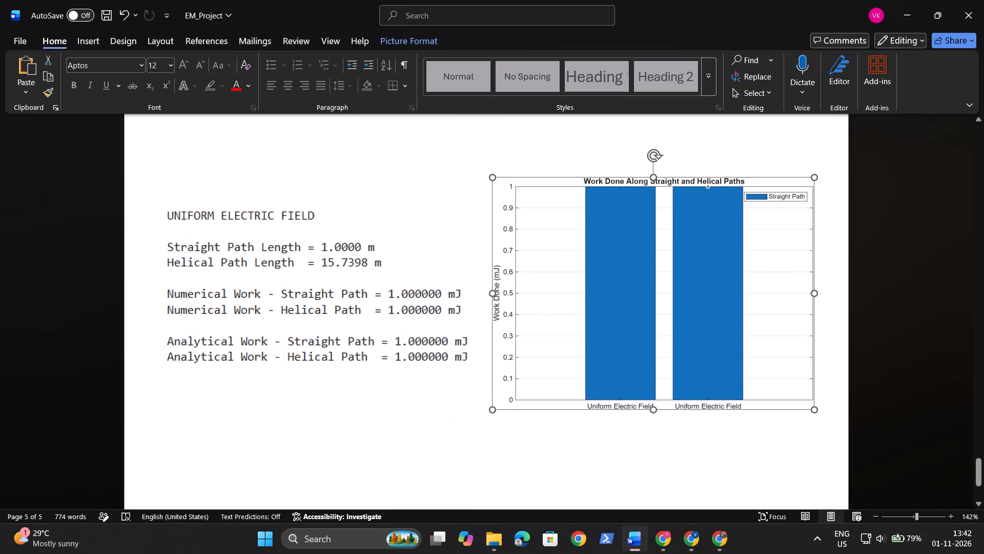
left_click_drag(655, 310, 656, 326)
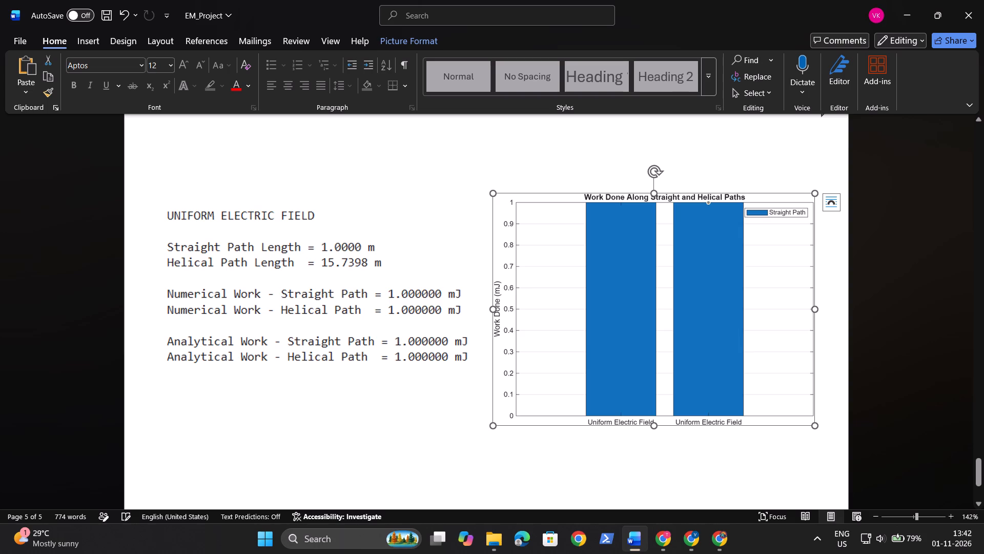
Insert an extra blank line after "grid on;", above the output picture and bar chart.
scroll(395, 232, "up", 1)
left_click(178, 211)
left_click(199, 260)
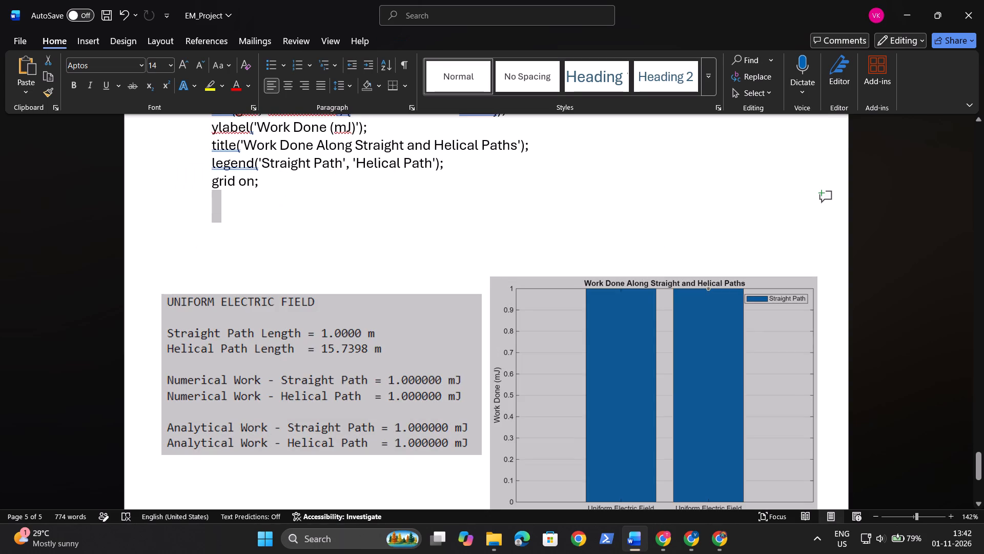
left_click(210, 234)
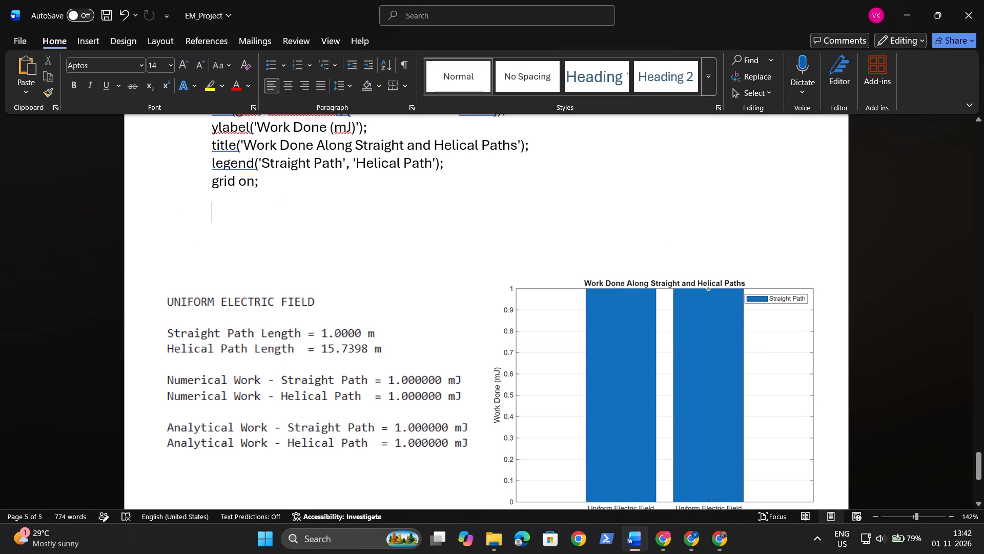
key("Return")
left_click(192, 283)
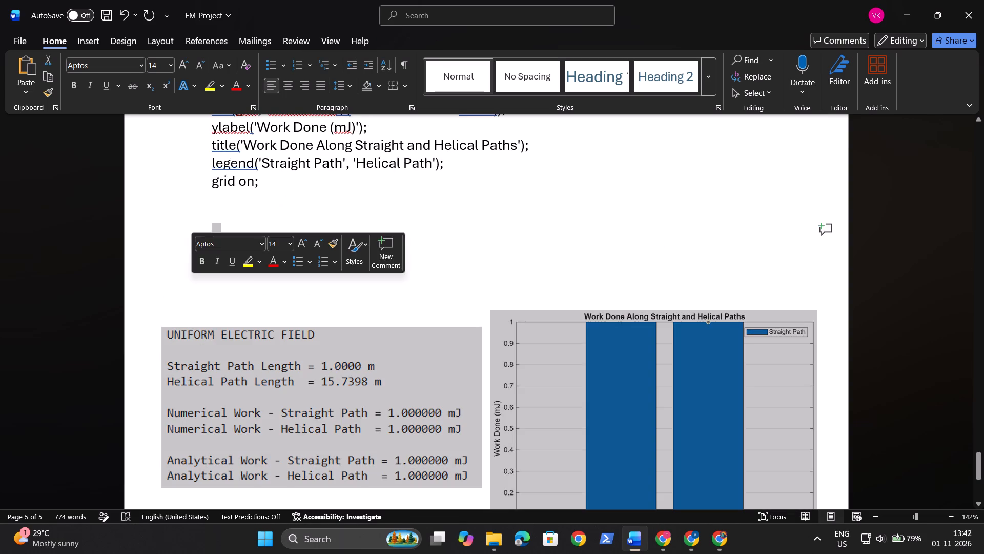
left_click(223, 280)
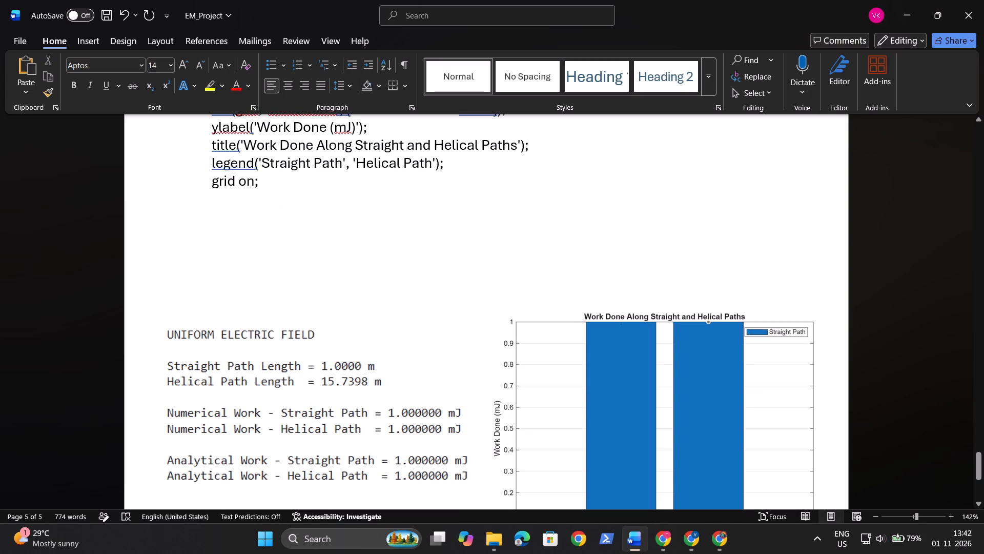
Move the output picture and the bar chart higher on the page, level with each other below the blank lines after "grid on;".
left_click_drag(250, 376, 249, 340)
left_click_drag(567, 389, 569, 384)
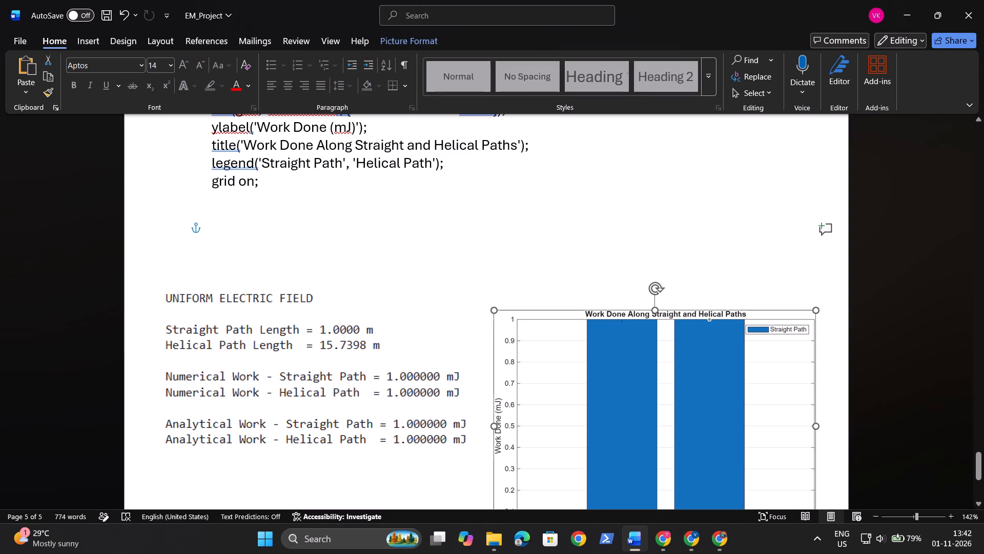
left_click_drag(569, 384, 564, 367)
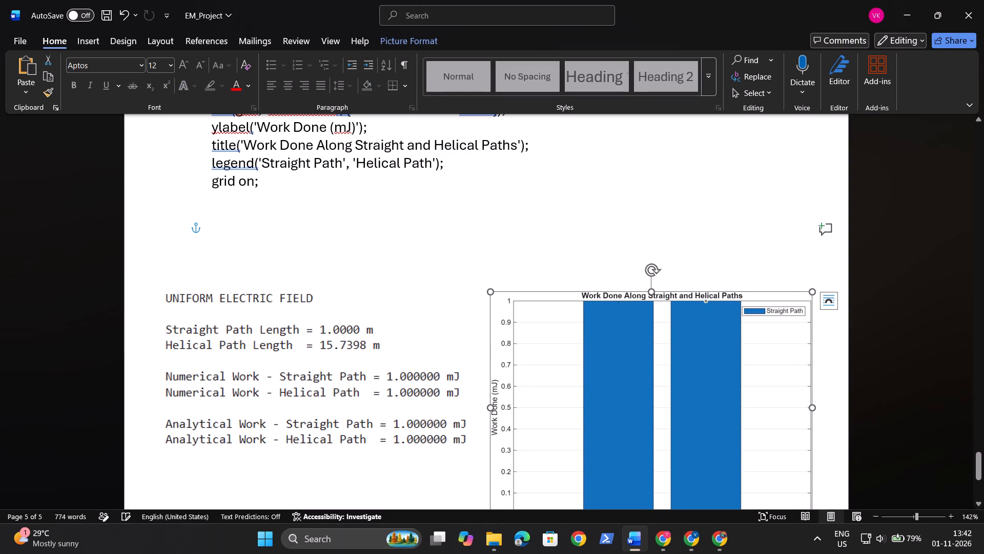
left_click(403, 300)
Add the heading text "RESULT" on the blank line between "grid on;" and the output picture.
left_click(260, 239)
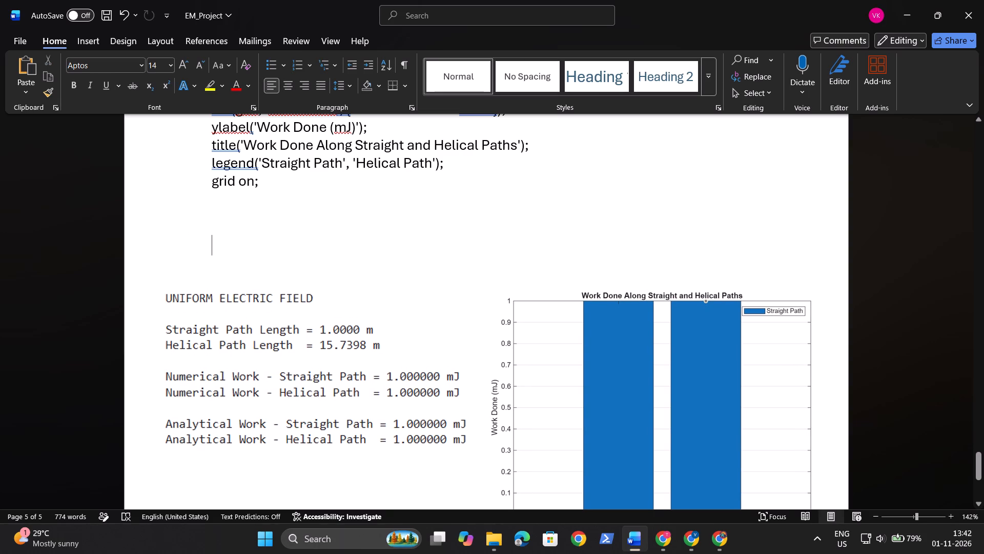
type("RE")
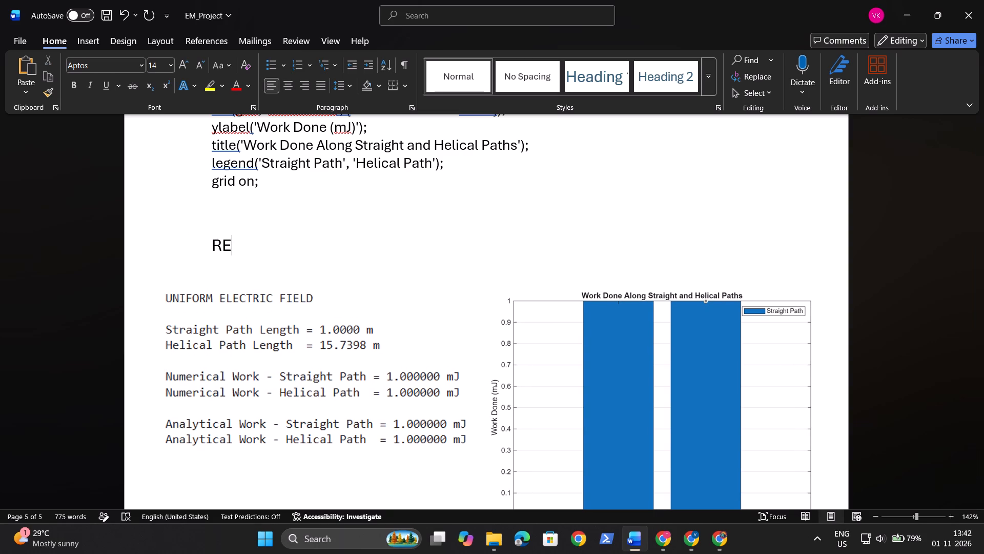
type("SU")
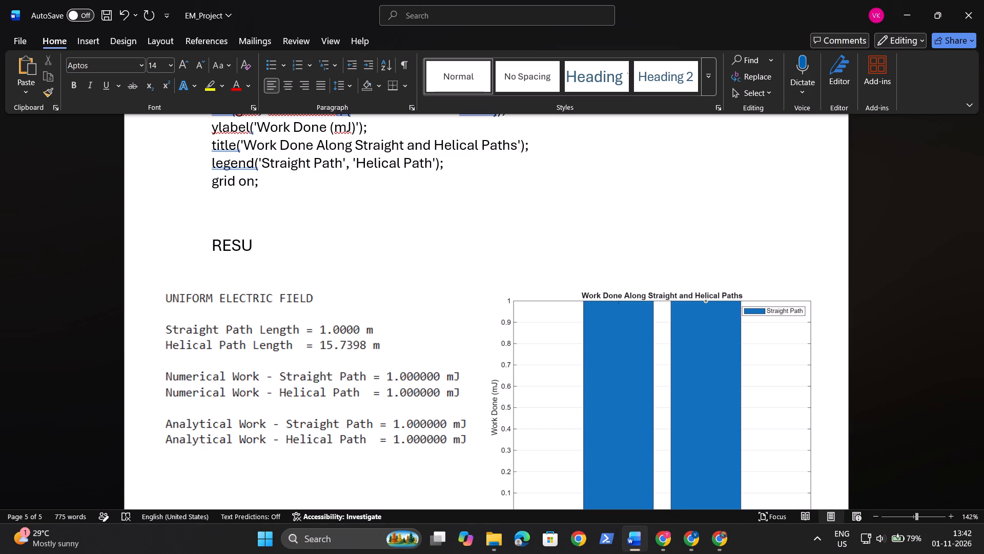
type("LT")
Make the "RESULT" heading bold.
left_click_drag(273, 253, 238, 244)
left_click_drag(238, 244, 174, 244)
left_click(294, 247)
left_click_drag(285, 244, 189, 248)
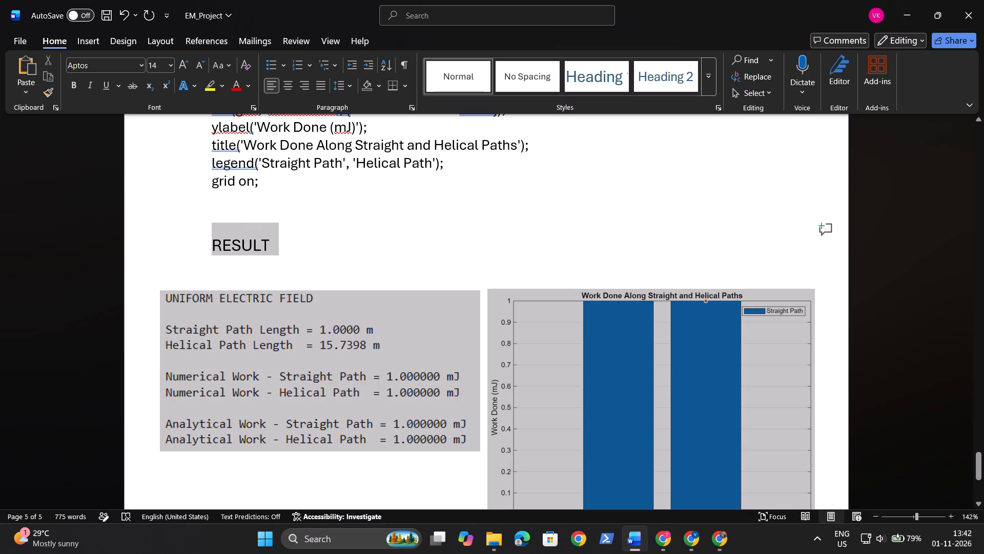
left_click_drag(189, 248, 196, 248)
left_click(226, 248)
left_click(229, 242)
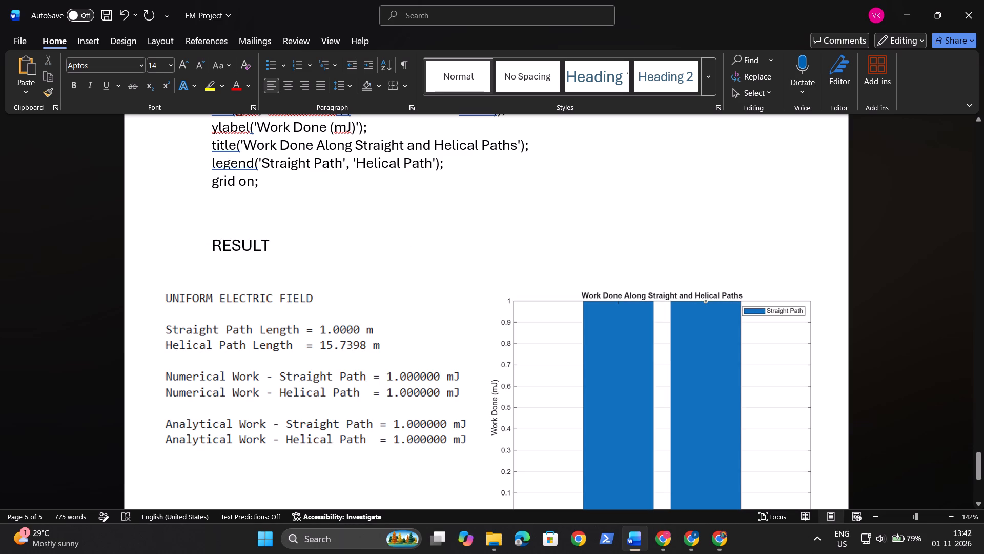
left_click_drag(210, 246, 269, 244)
right_click(249, 241)
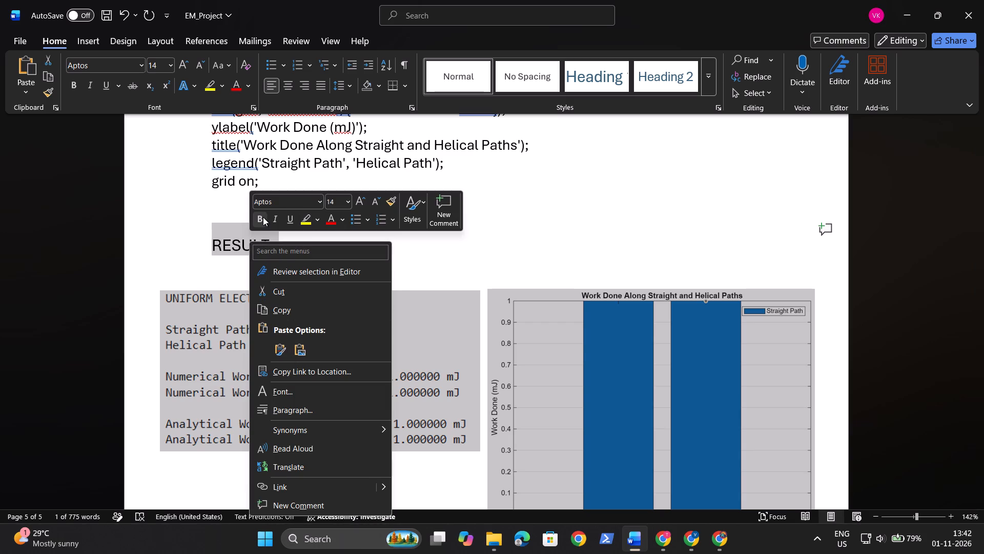
left_click(262, 217)
left_click(320, 262)
Reduce the "RESULT" heading's font size to 12.
scroll(353, 233, "up", 6)
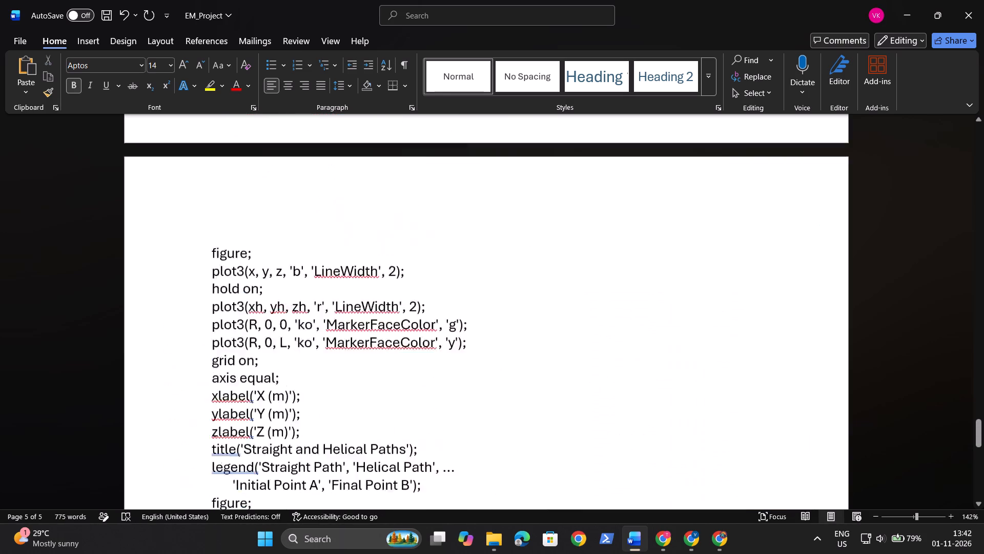
scroll(353, 232, "up", 11)
scroll(353, 232, "down", 3)
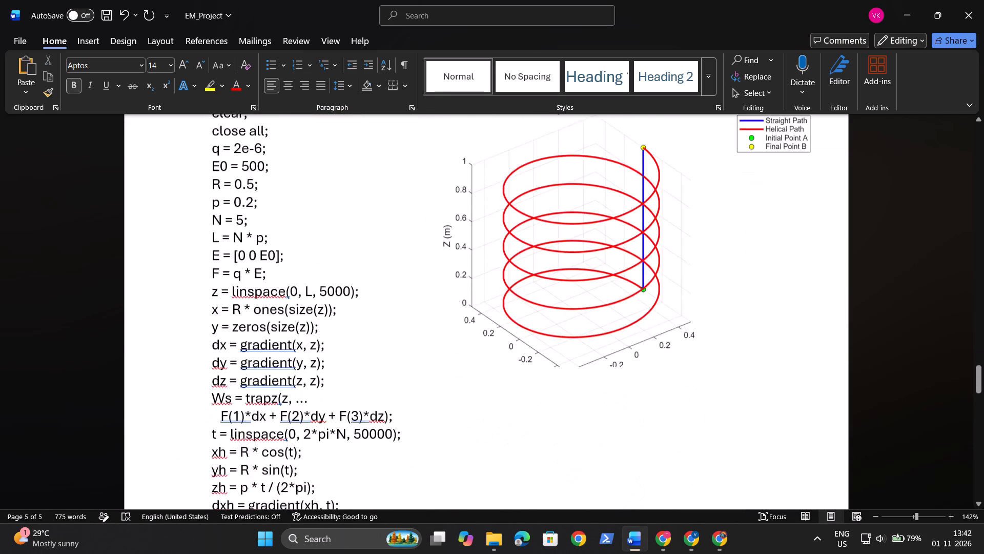
scroll(350, 232, "down", 13)
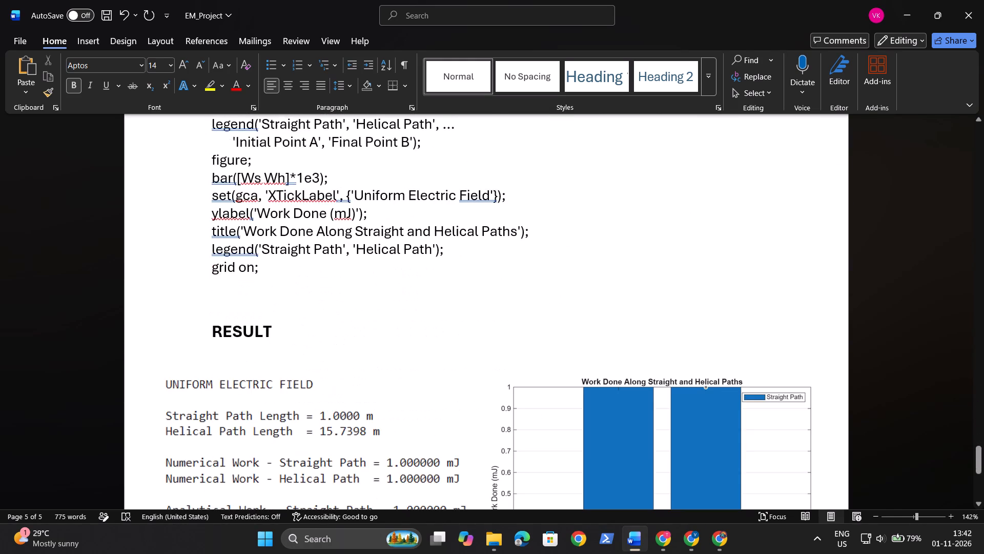
scroll(327, 274, "down", 1)
left_click_drag(281, 232, 211, 233)
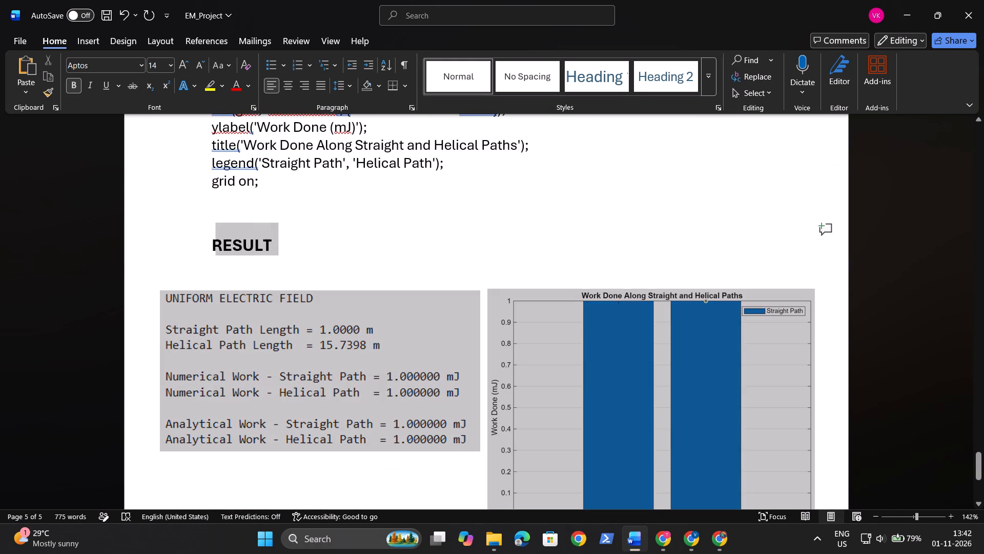
left_click_drag(211, 233, 203, 232)
left_click(196, 63)
left_click(348, 270)
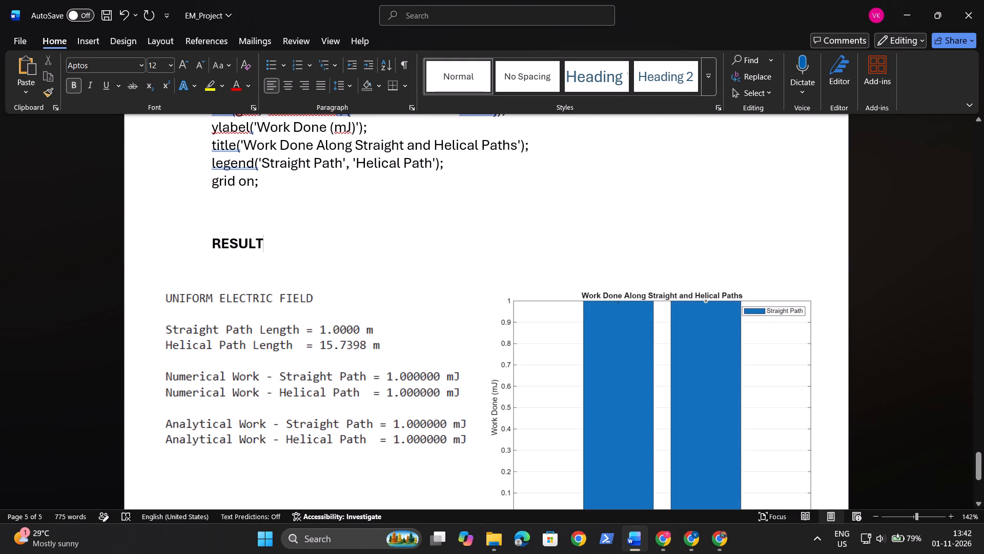
Review the report's layout from the introduction text through WRITTEN ANALYTICS and MATLAB SIMULATION to the RESULT section at the end.
scroll(427, 277, "down", 2)
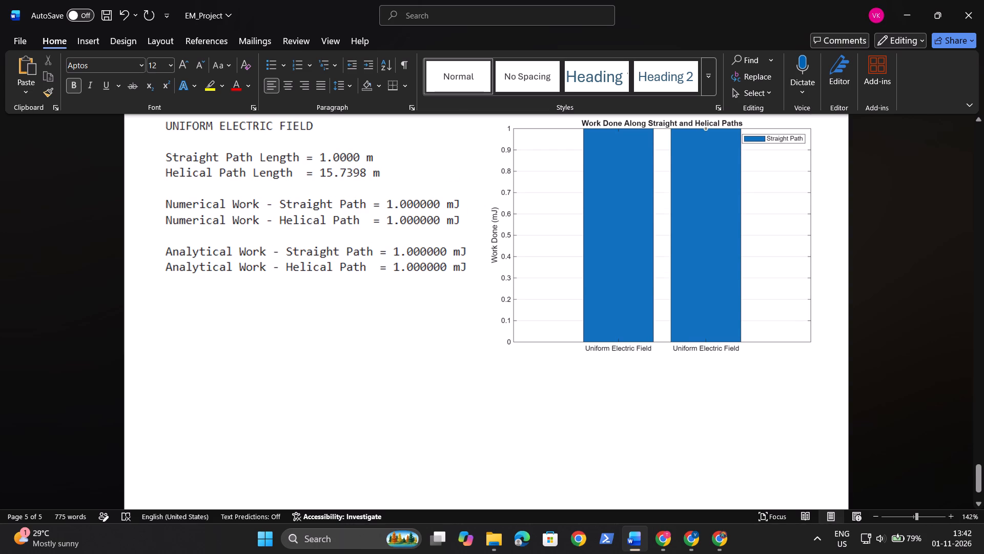
scroll(593, 362, "down", 2)
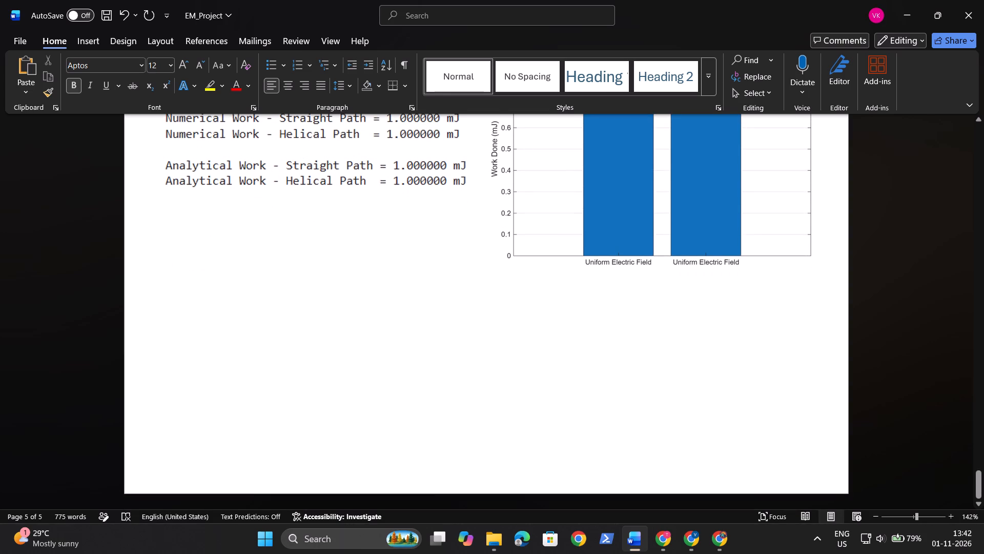
scroll(427, 300, "up", 2)
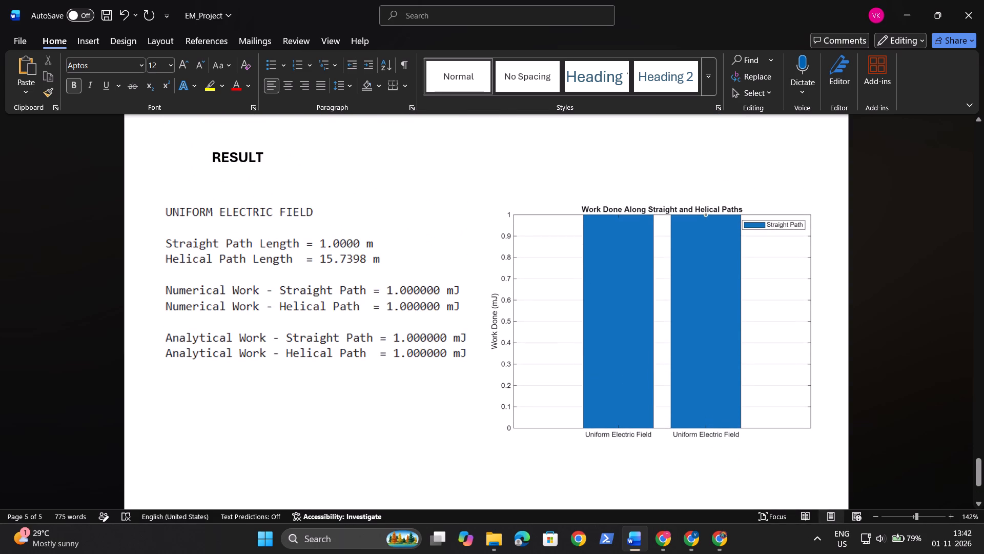
scroll(484, 369, "up", 3)
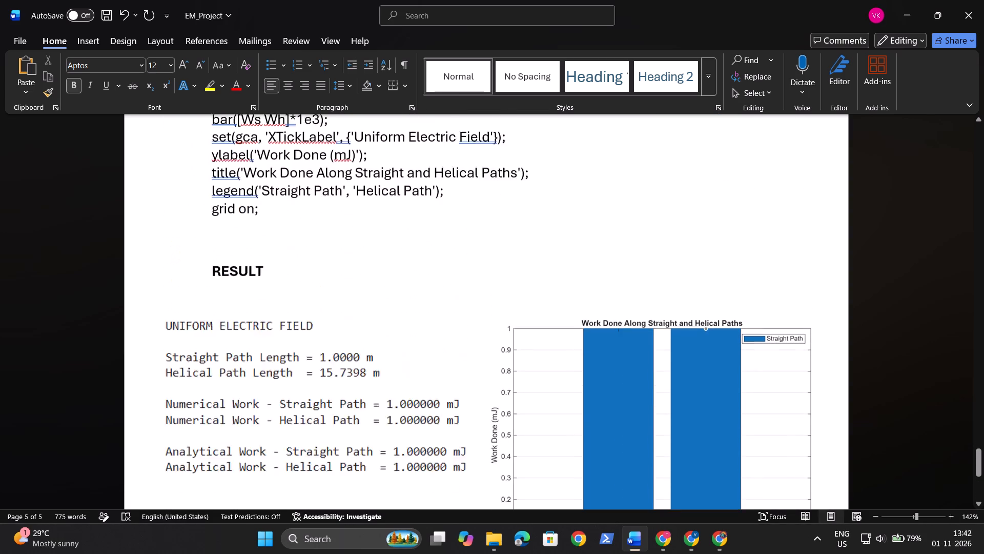
scroll(483, 369, "up", 11)
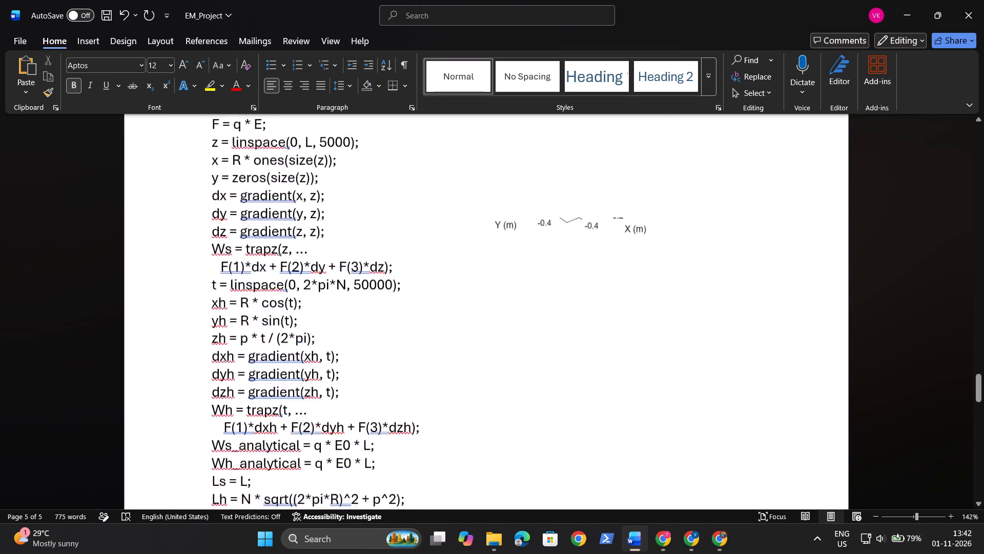
scroll(486, 351, "up", 6)
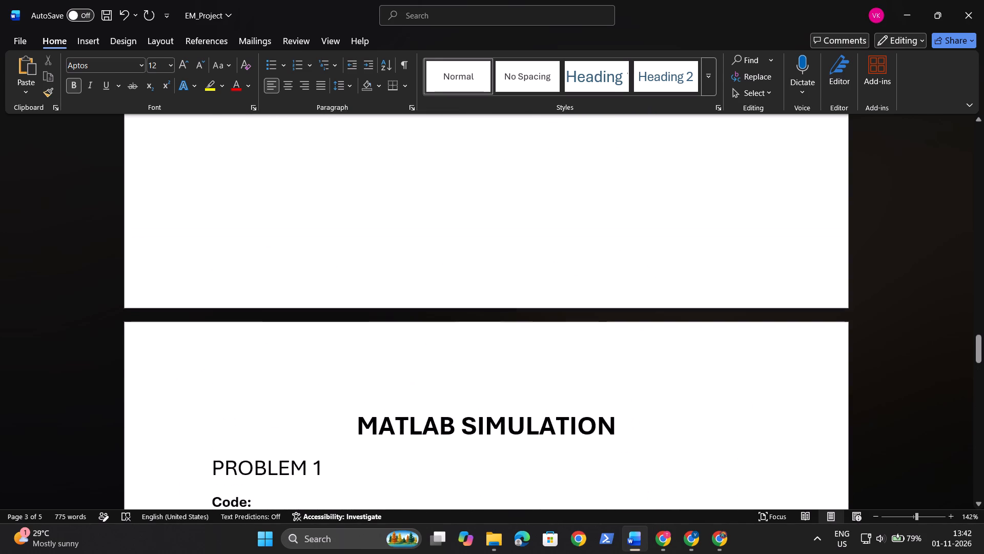
scroll(497, 340, "up", 1)
scroll(509, 325, "down", 2)
scroll(425, 350, "down", 1)
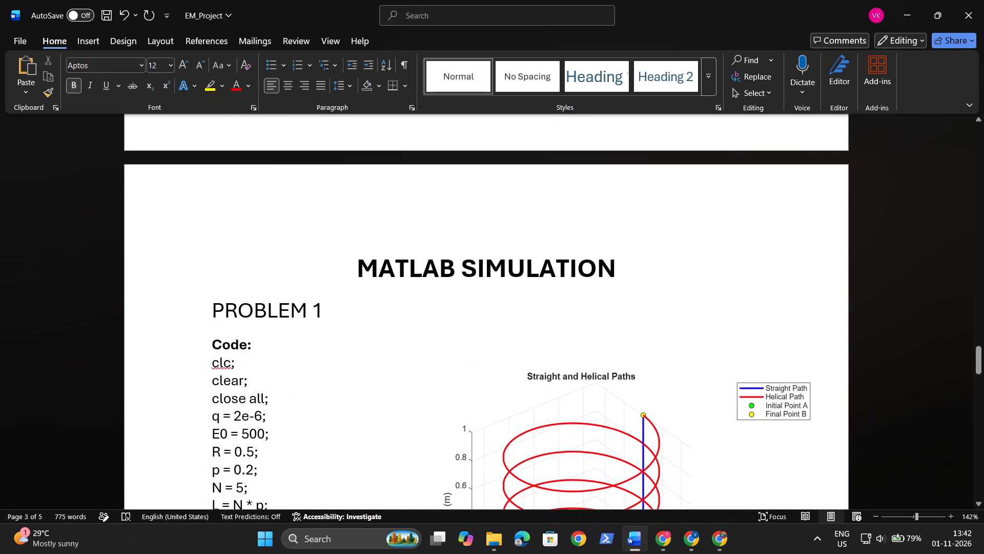
scroll(544, 310, "down", 1)
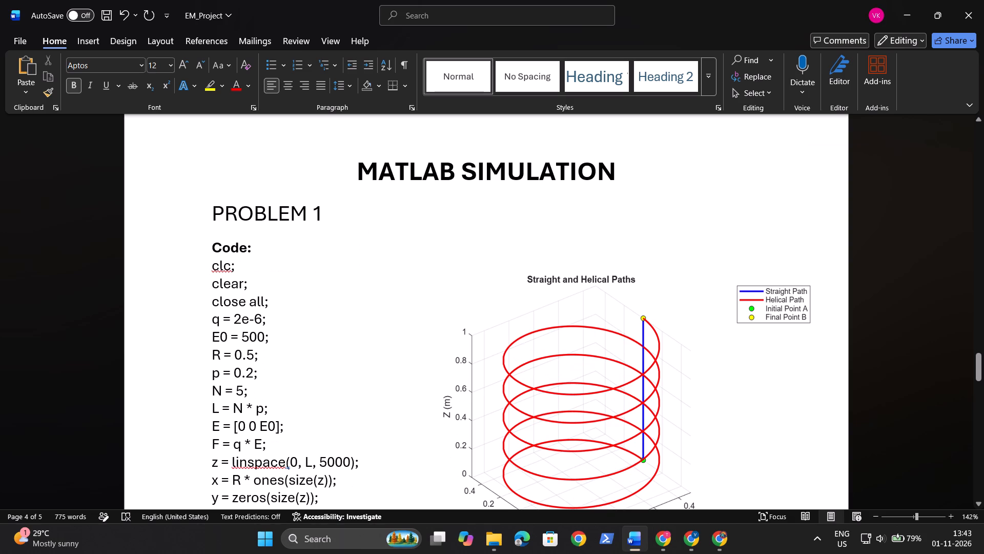
scroll(558, 291, "down", 5)
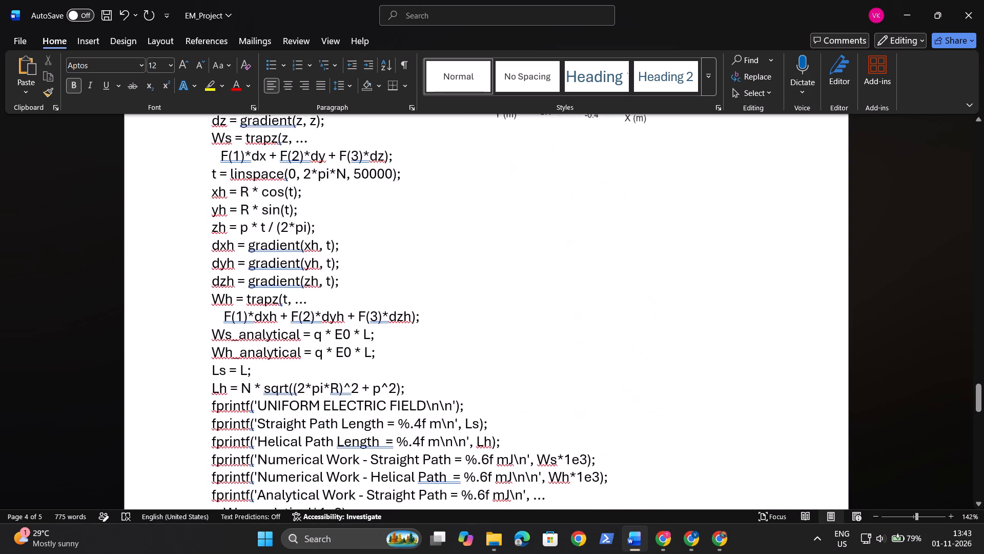
scroll(558, 291, "down", 5)
scroll(558, 291, "up", 8)
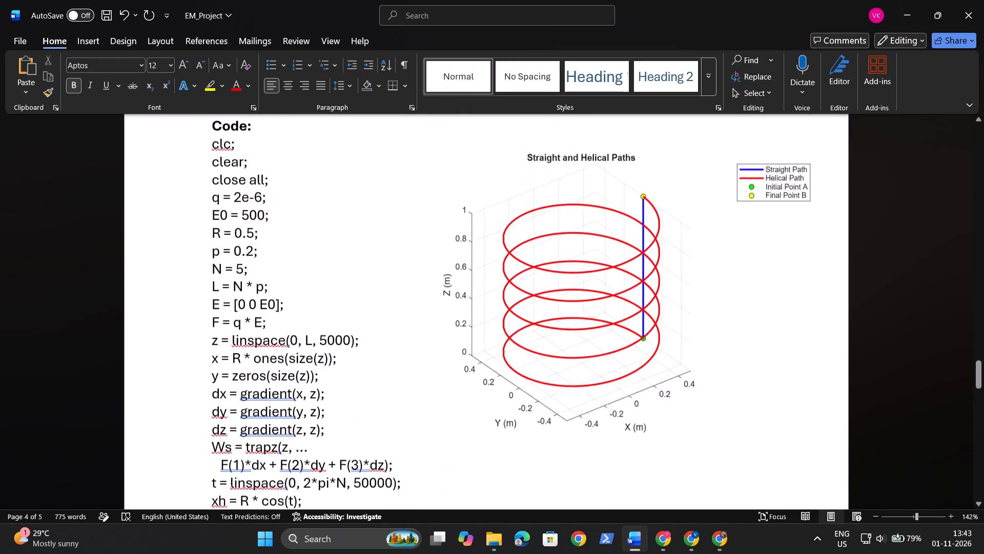
scroll(558, 291, "up", 15)
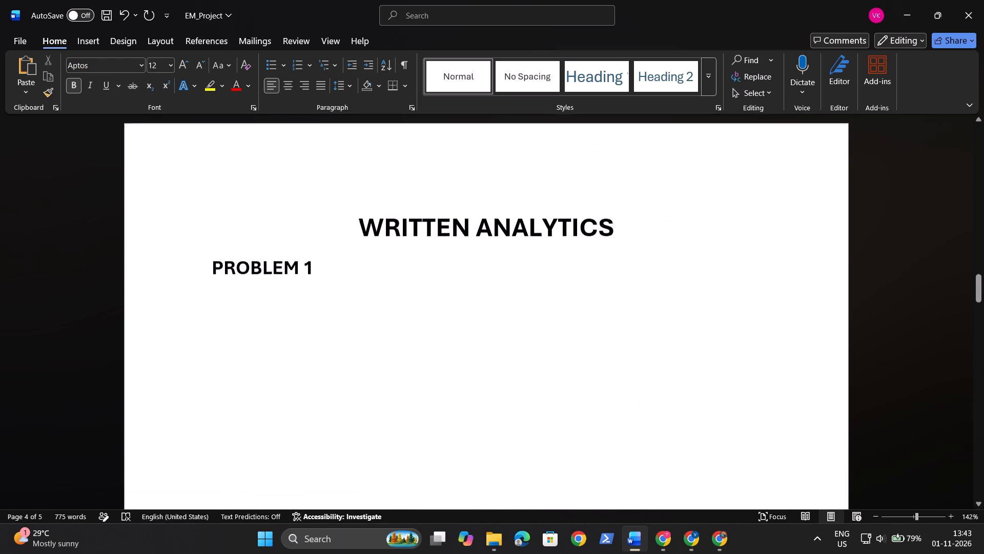
scroll(558, 290, "up", 14)
scroll(558, 288, "down", 5)
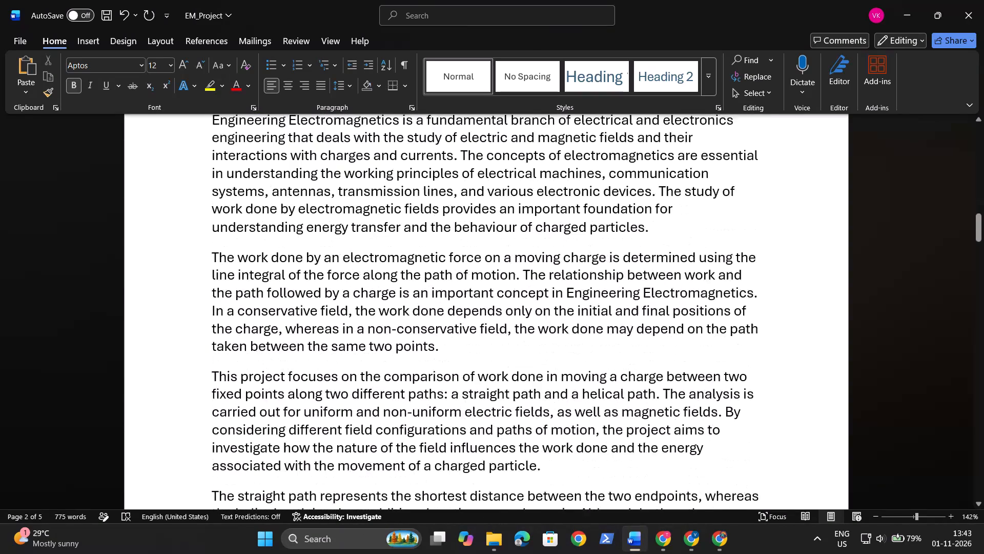
scroll(559, 283, "down", 16)
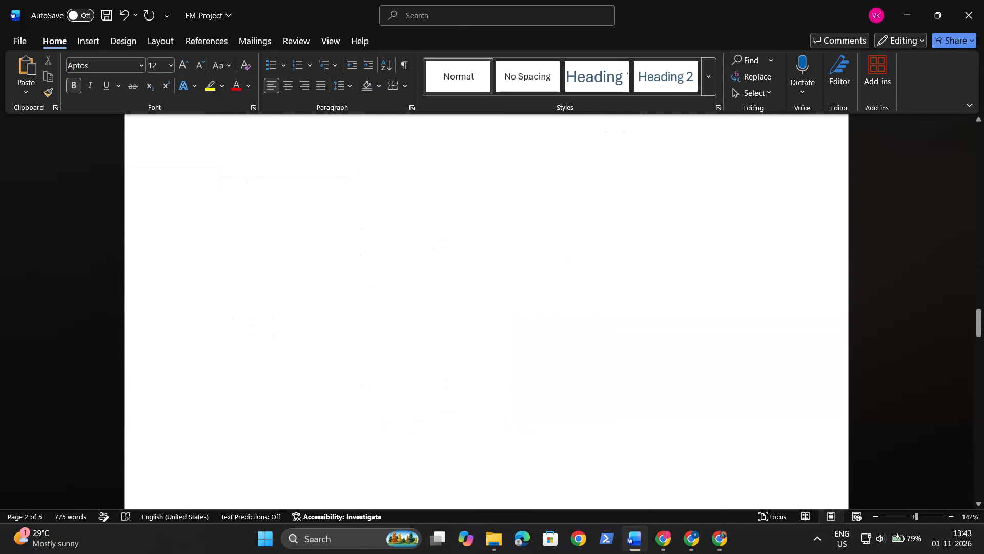
scroll(558, 283, "down", 14)
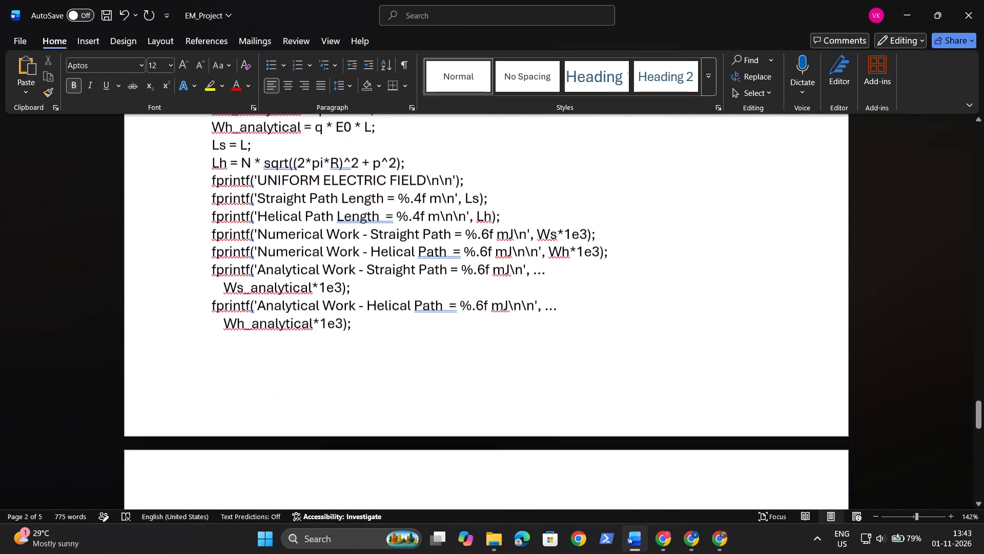
scroll(557, 282, "down", 14)
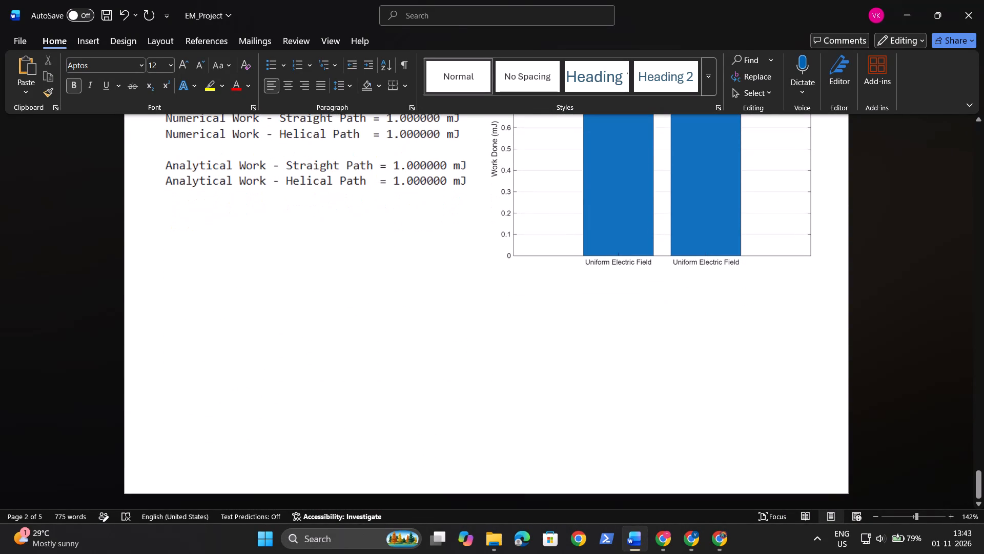
scroll(557, 278, "down", 2)
scroll(519, 331, "down", 2)
Add blank lines after the "RESULT" heading, past the output picture and bar chart, until a sixth page begins.
left_click(448, 392)
left_click(292, 278)
left_click(329, 292)
key("Return")
key("Return")
key("Return")
key("Return")
key("Return")
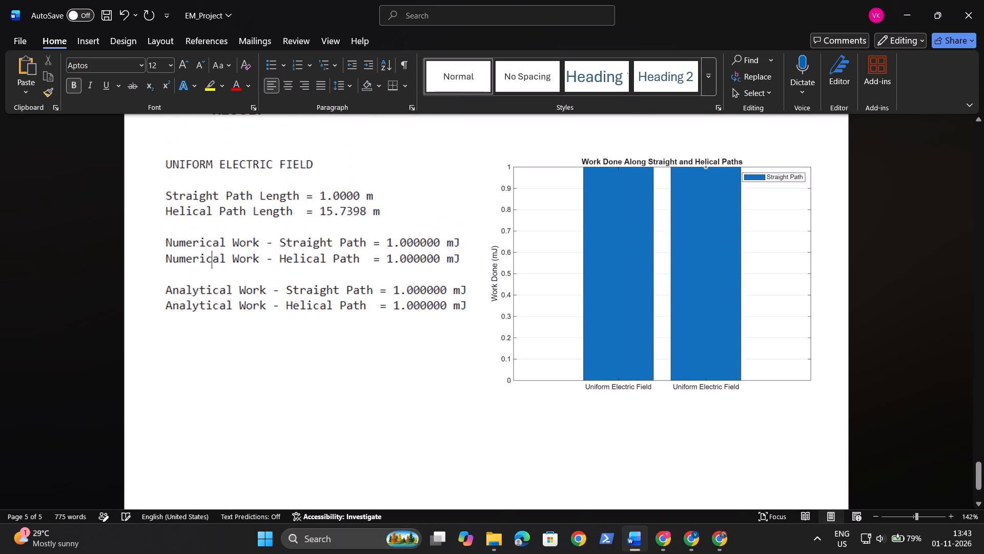
scroll(401, 330, "up", 2)
key("Return")
key("Return")
key("Return")
scroll(420, 295, "down", 2)
key("Return")
key("Return")
key("Return")
key("Return")
key("Return")
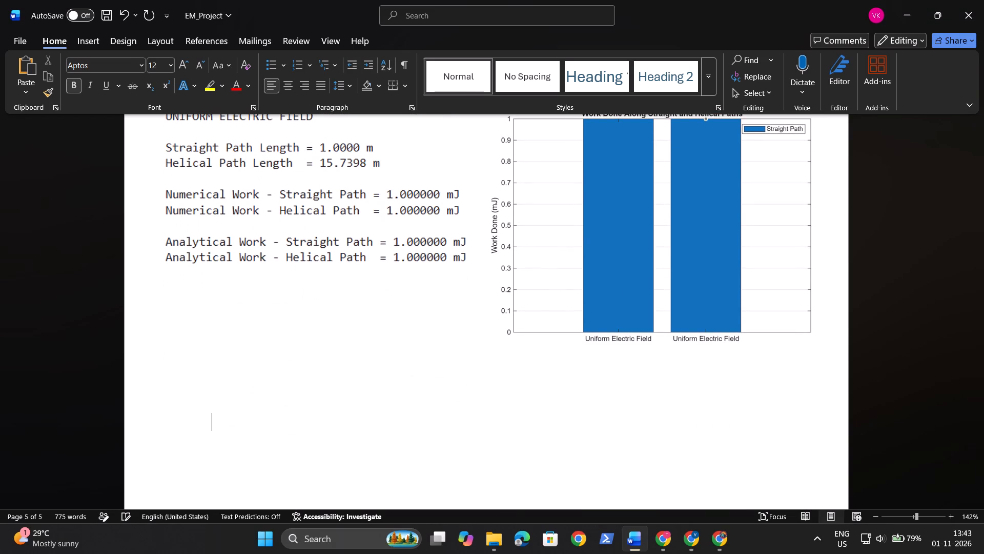
key("Return")
scroll(427, 378, "down", 2)
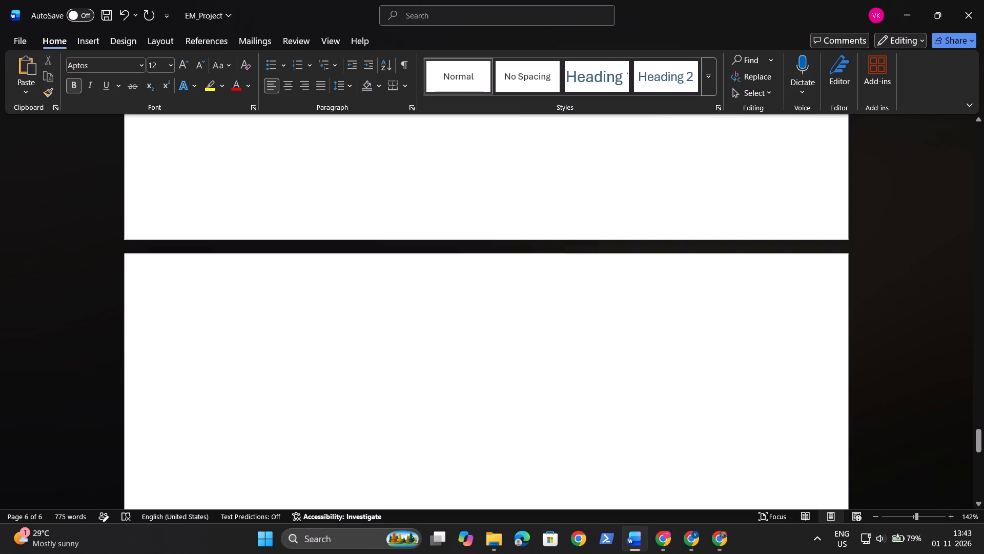
scroll(429, 372, "up", 13)
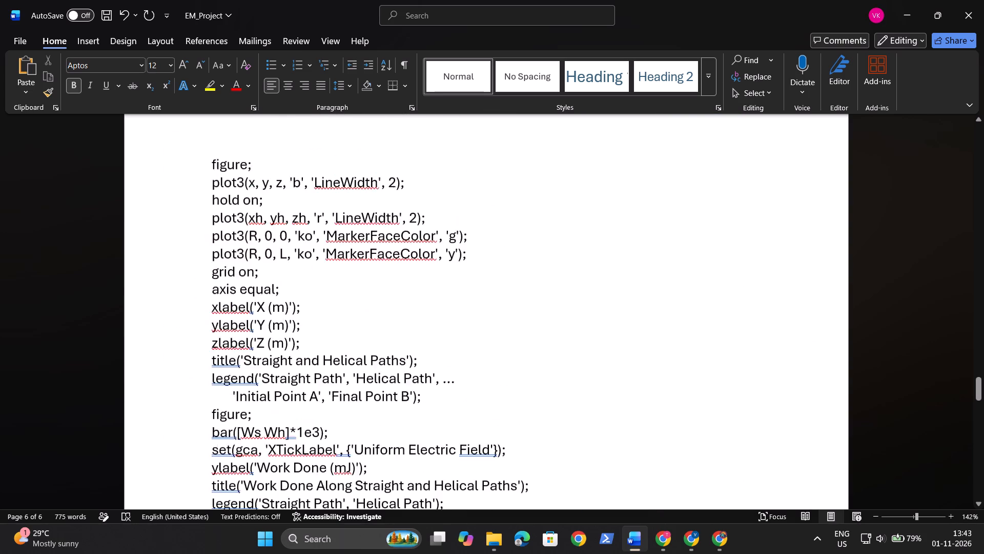
Review PROBLEM 1 under MATLAB SIMULATION, examining its code and the placement of the Straight and Helical Paths plot.
scroll(429, 370, "up", 10)
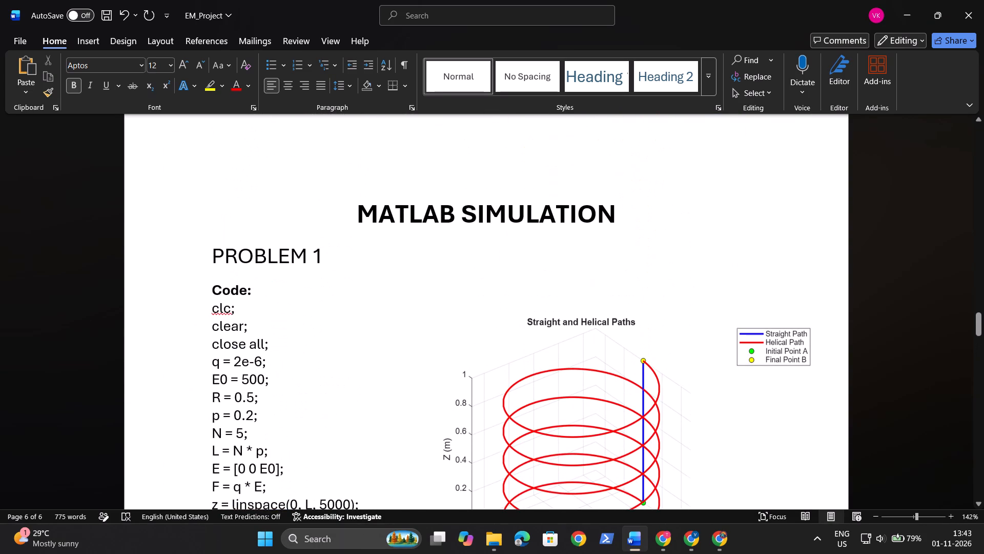
scroll(605, 290, "down", 2)
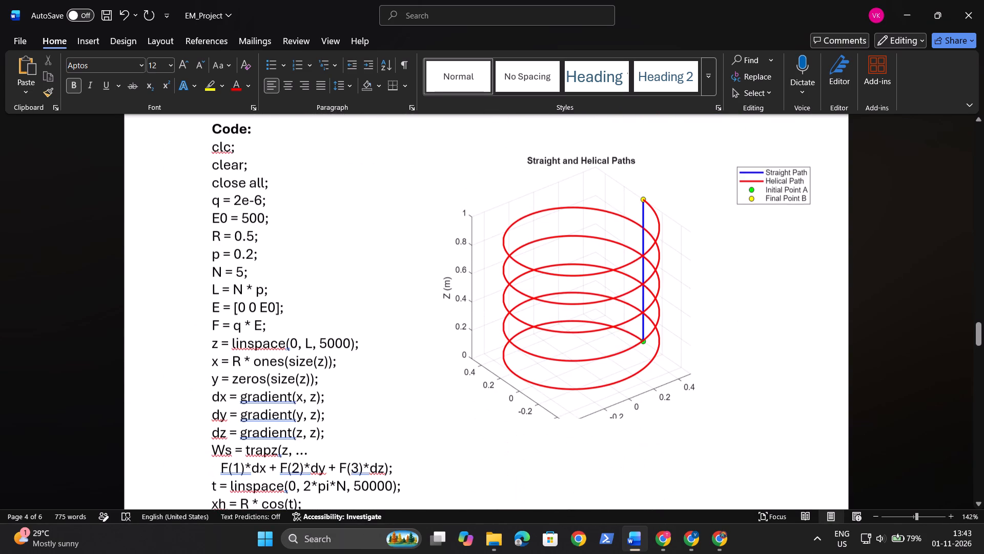
left_click(563, 314)
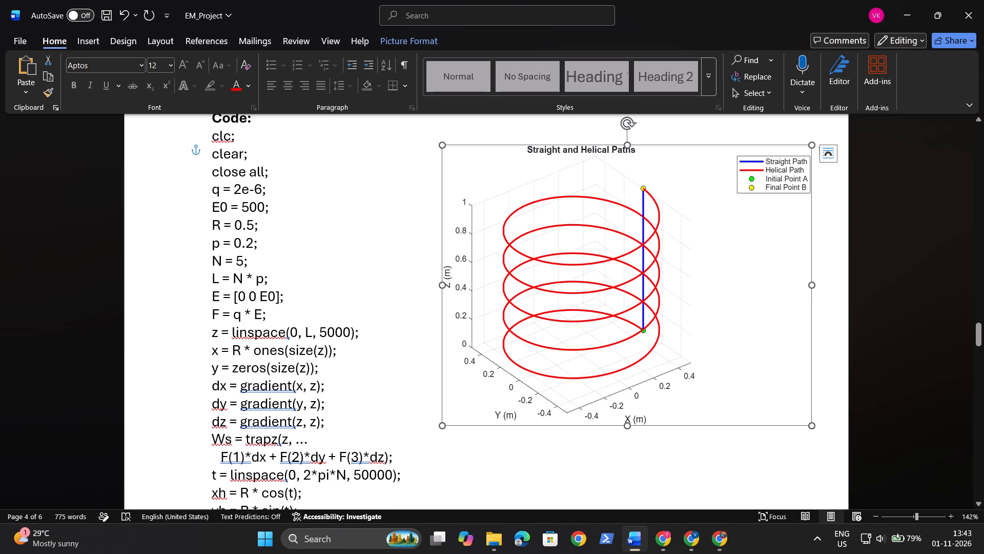
left_click(613, 449)
scroll(339, 352, "up", 2)
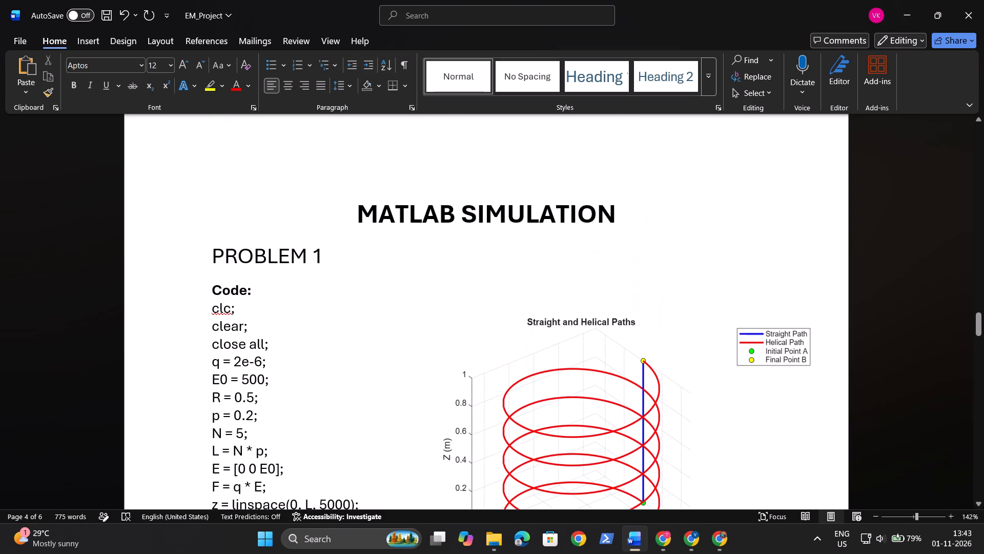
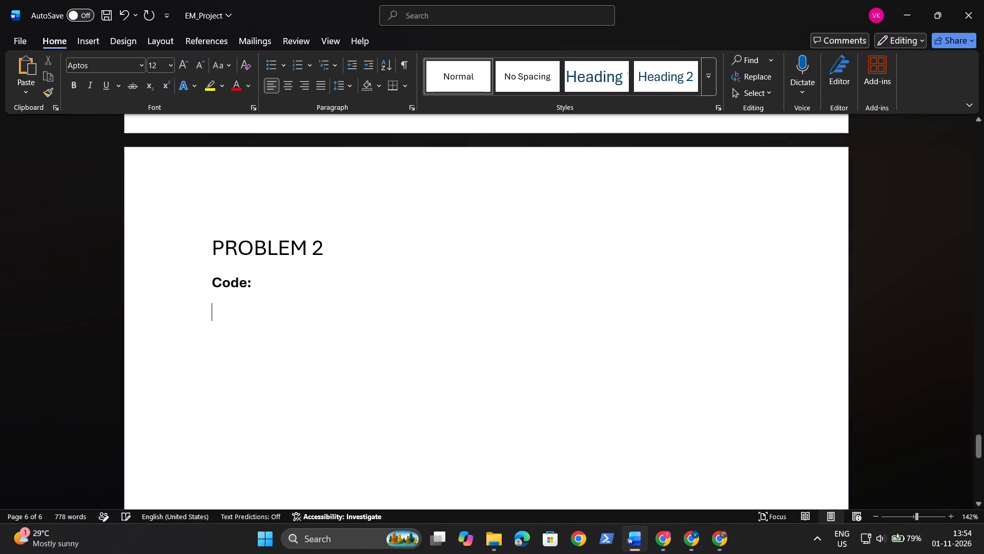
key("ctrl+v")
Remove the blank line between the "Code:" label under PROBLEM 2 and the first line of the pasted code.
scroll(343, 304, "down", 3)
scroll(343, 304, "up", 4)
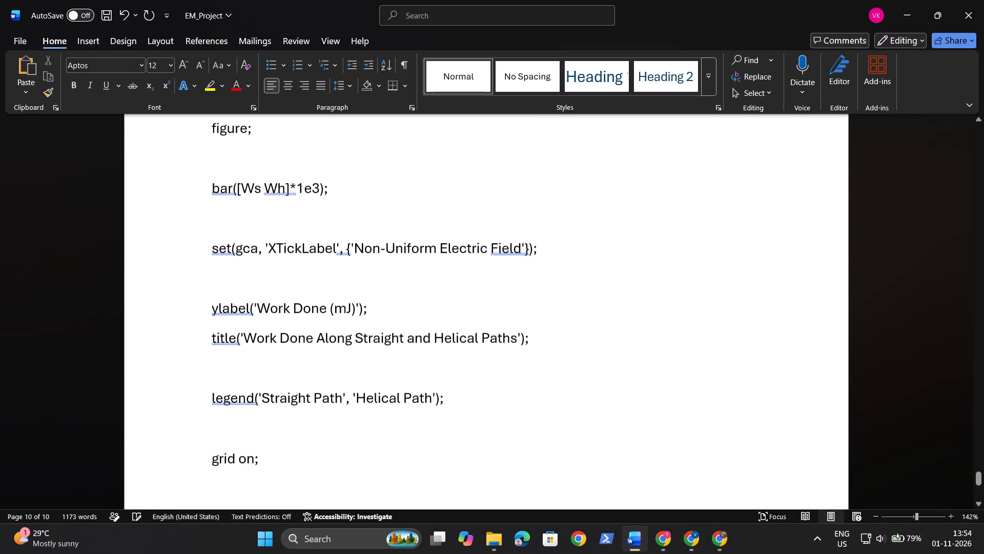
scroll(341, 288, "up", 18)
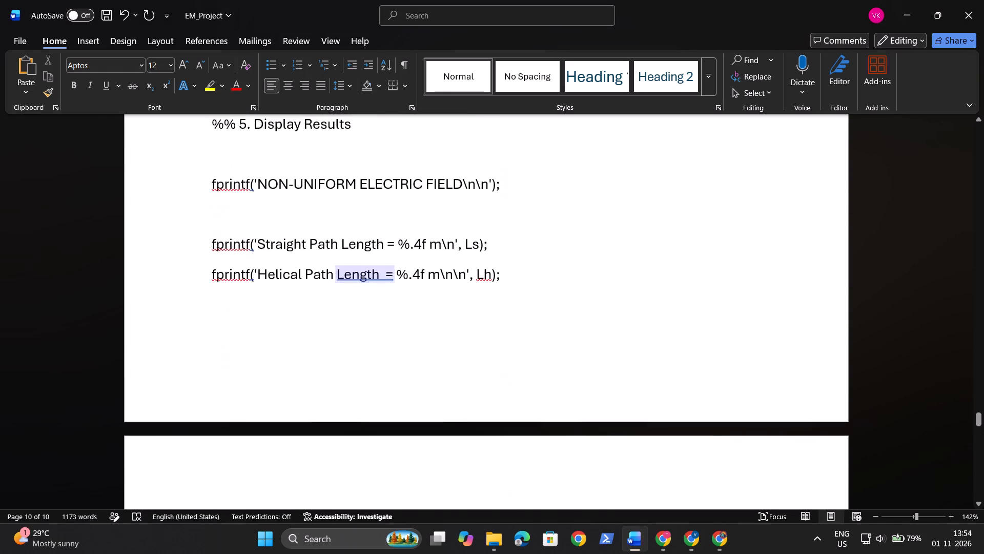
scroll(338, 276, "up", 13)
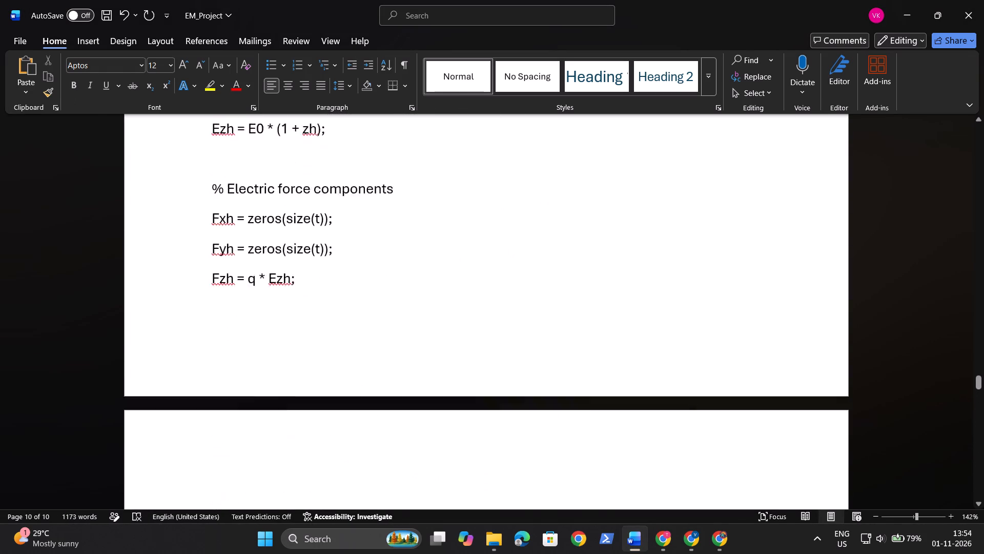
scroll(338, 273, "up", 8)
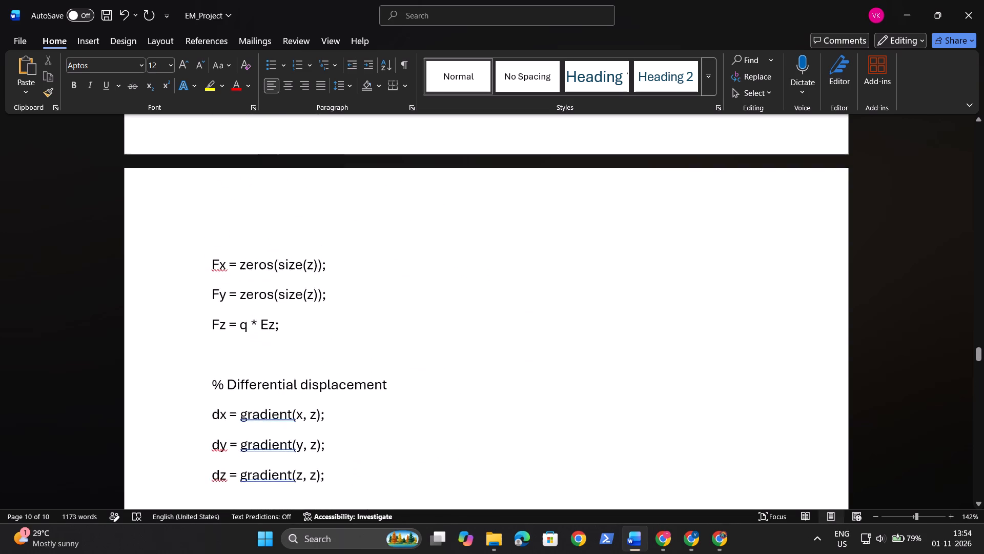
scroll(337, 271, "up", 13)
scroll(335, 266, "down", 1)
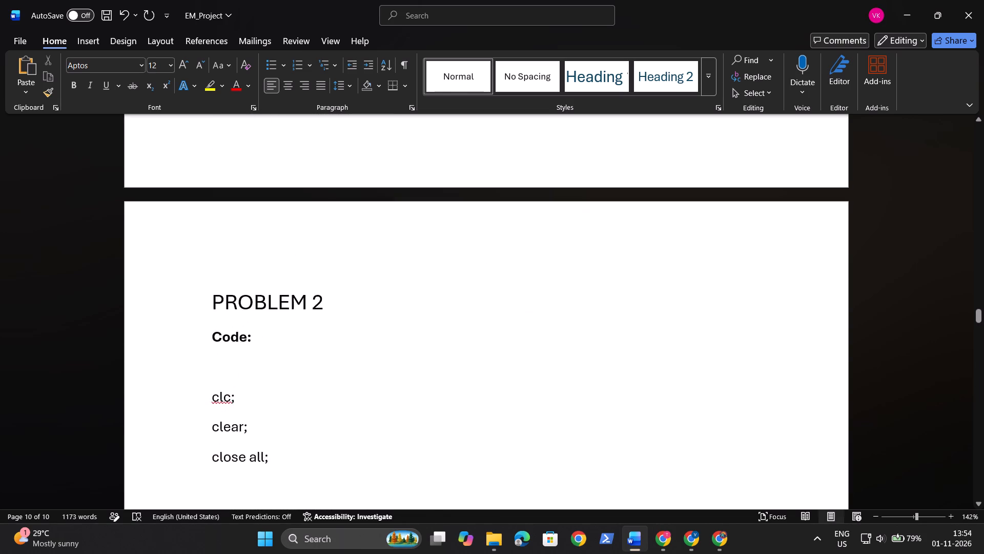
left_click(215, 322)
key("BackSpace")
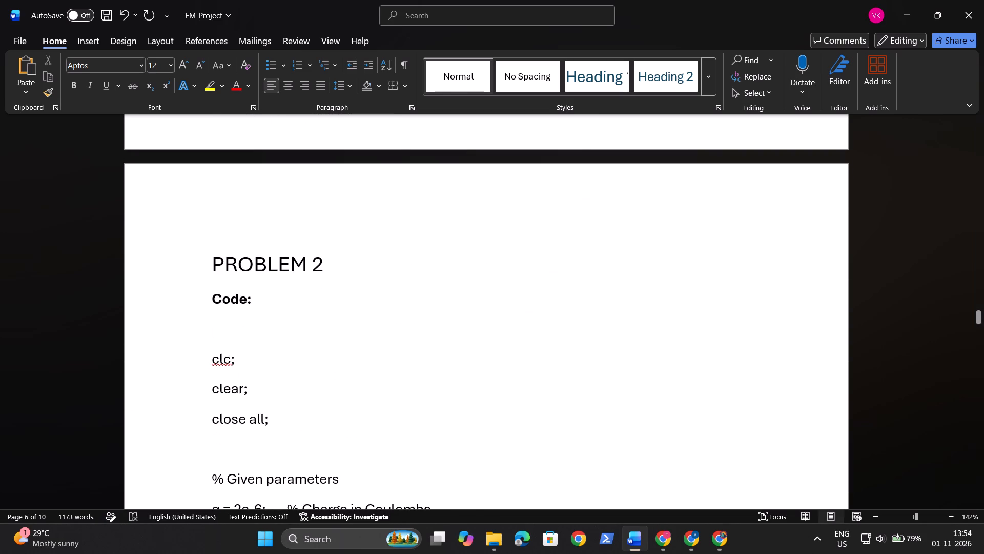
Remove the space before paragraphs throughout the PROBLEM 2 code, from the clc; line to the final grid on; line.
left_click(210, 328)
left_click_drag(210, 326, 371, 551)
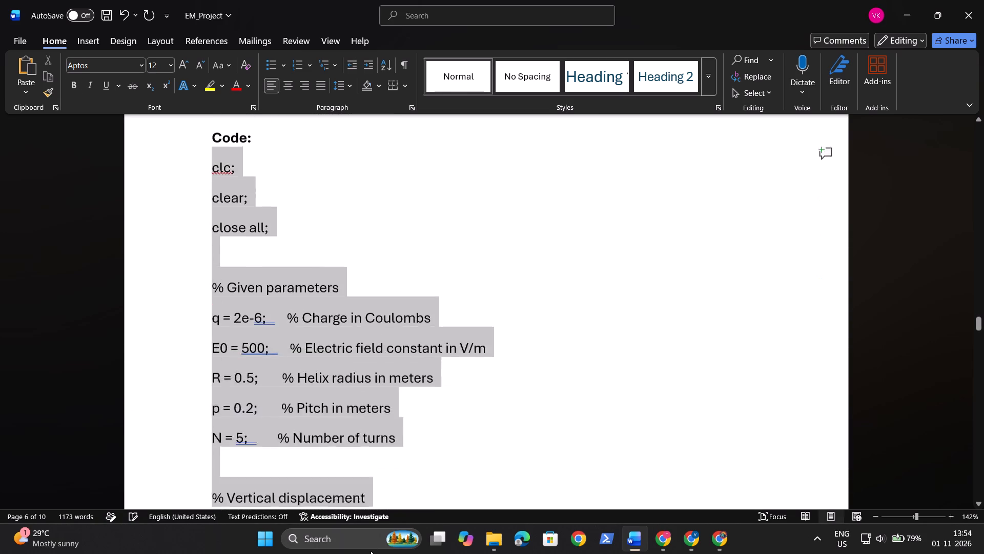
left_click_drag(371, 551, 371, 550)
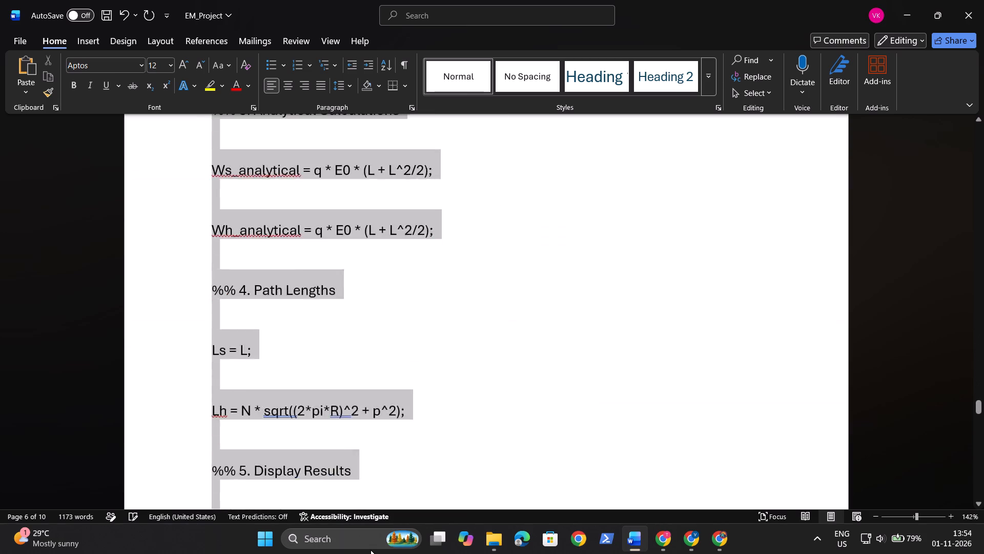
left_click_drag(371, 550, 400, 528)
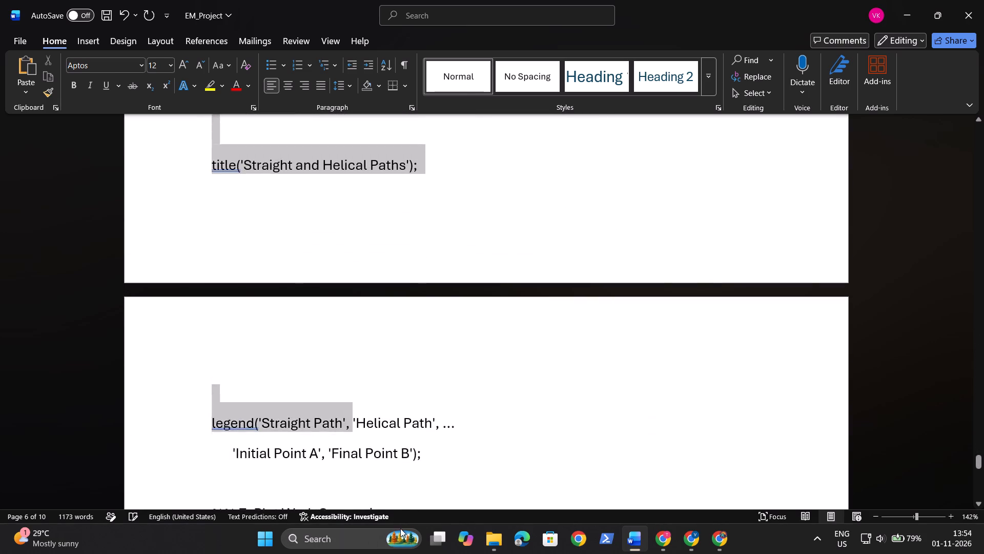
left_click_drag(400, 528, 316, 221)
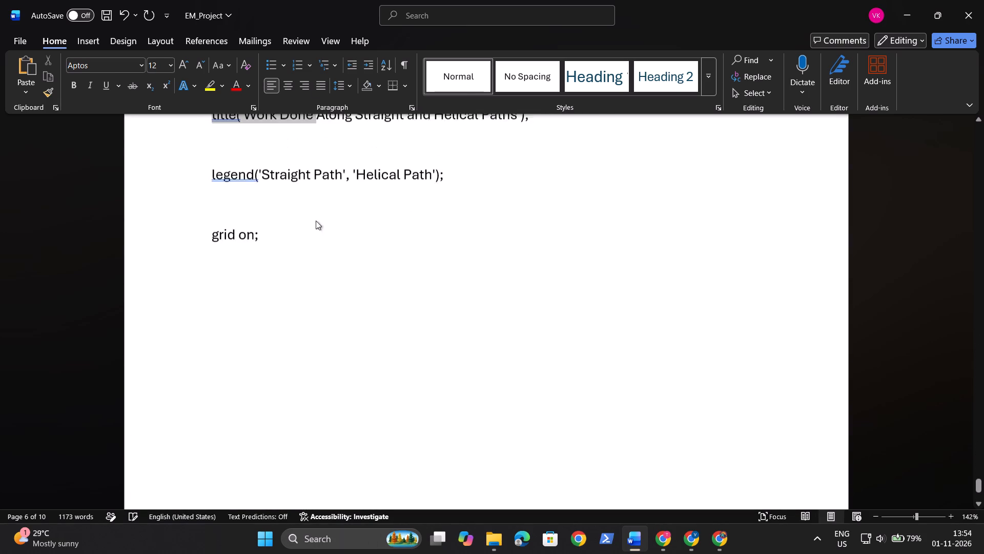
left_click_drag(316, 221, 312, 255)
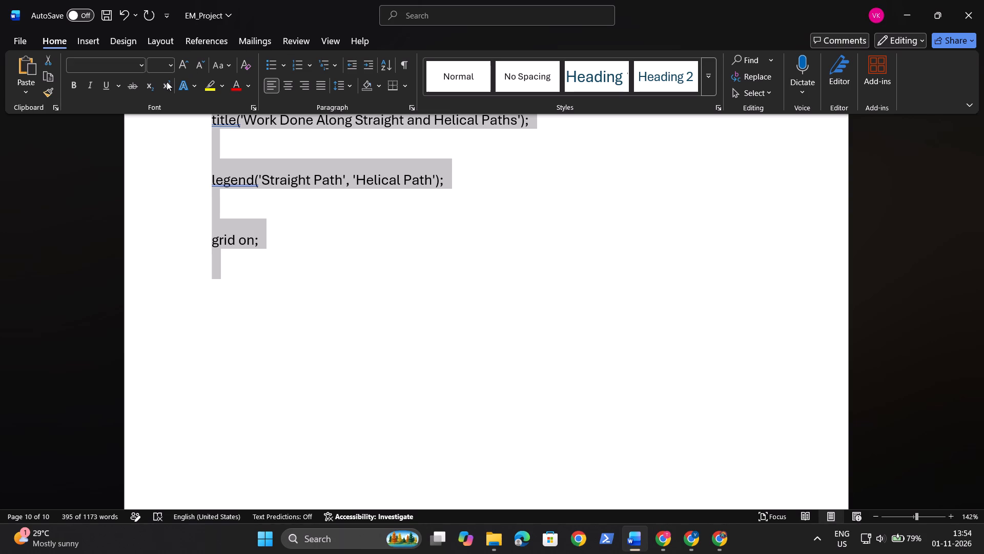
left_click(353, 87)
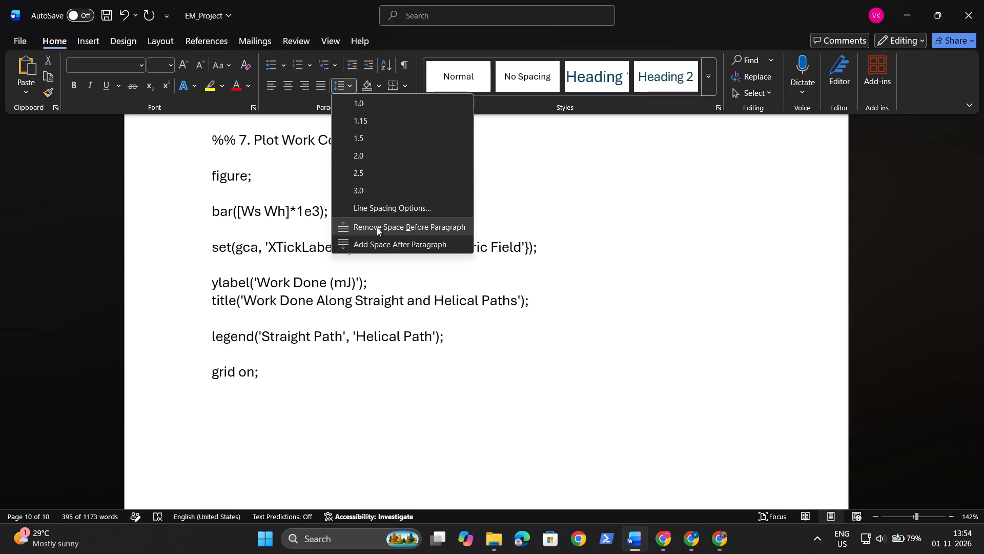
left_click(377, 227)
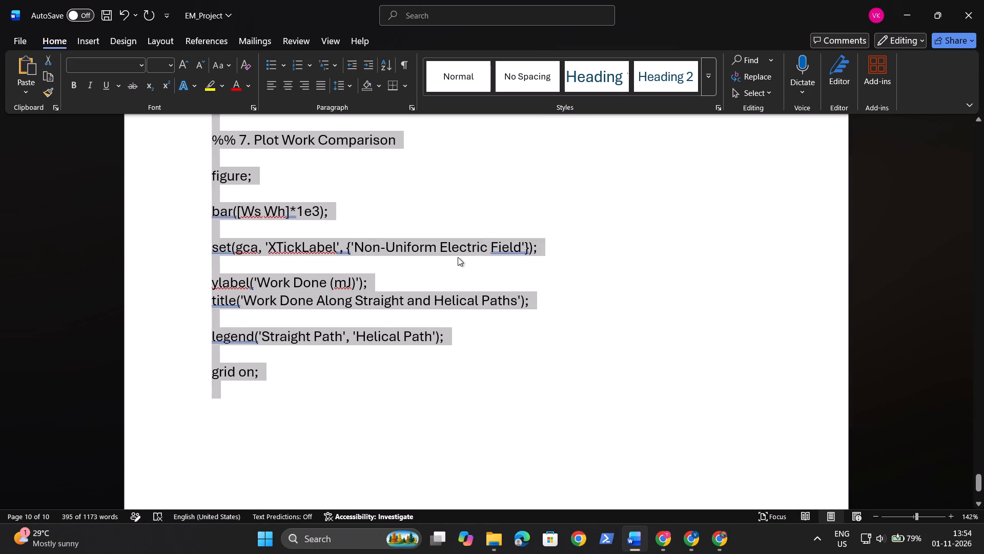
Delete the "% Given parameters" comment and the blank line above it in the PROBLEM 2 code.
scroll(458, 257, "up", 15)
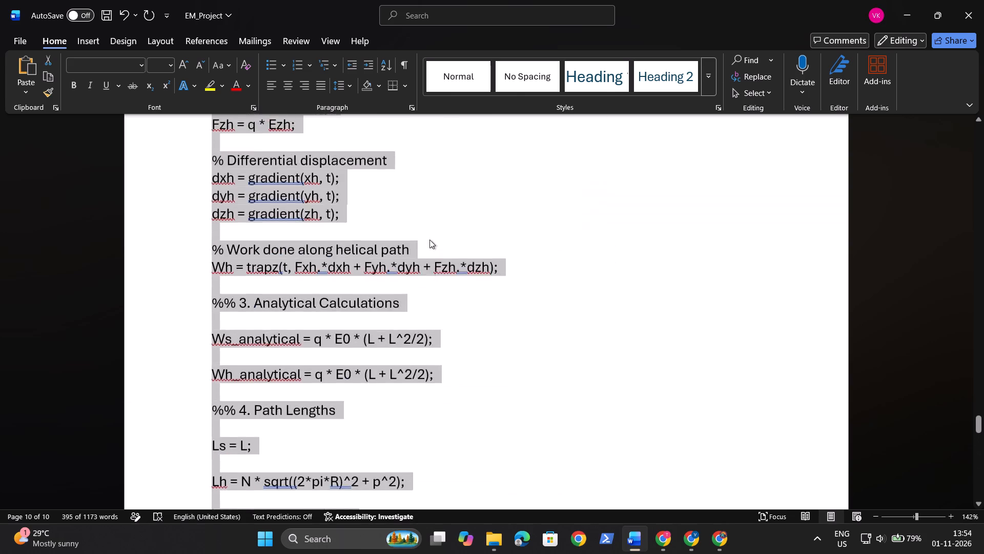
scroll(429, 240, "up", 13)
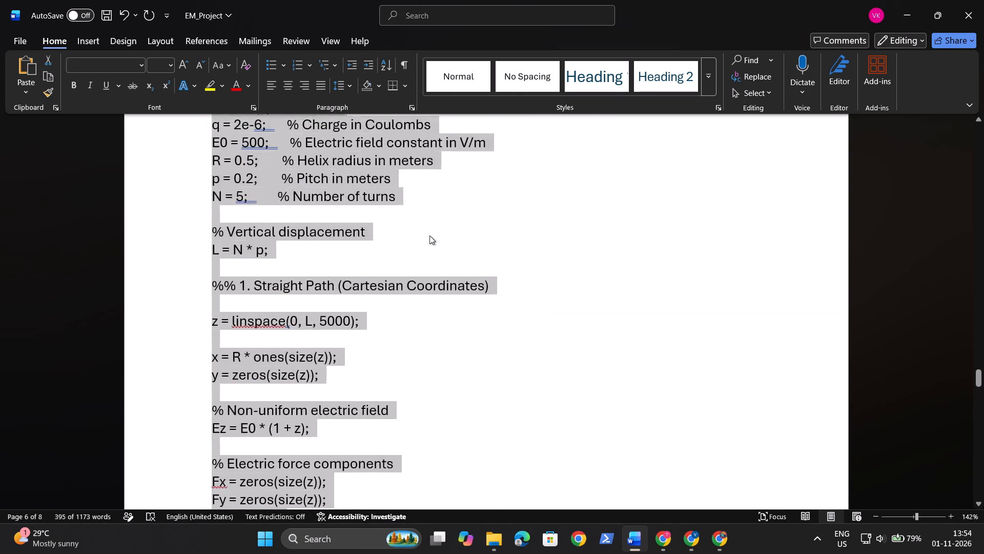
scroll(429, 235, "up", 3)
scroll(455, 340, "down", 2)
left_click(393, 251)
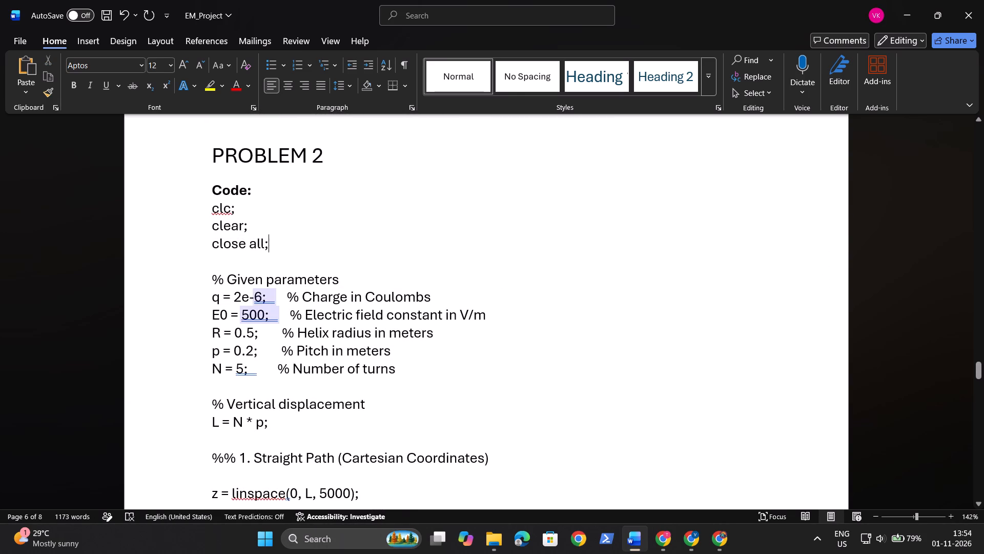
left_click_drag(360, 279, 202, 270)
key("BackSpace")
key("BackSpace")
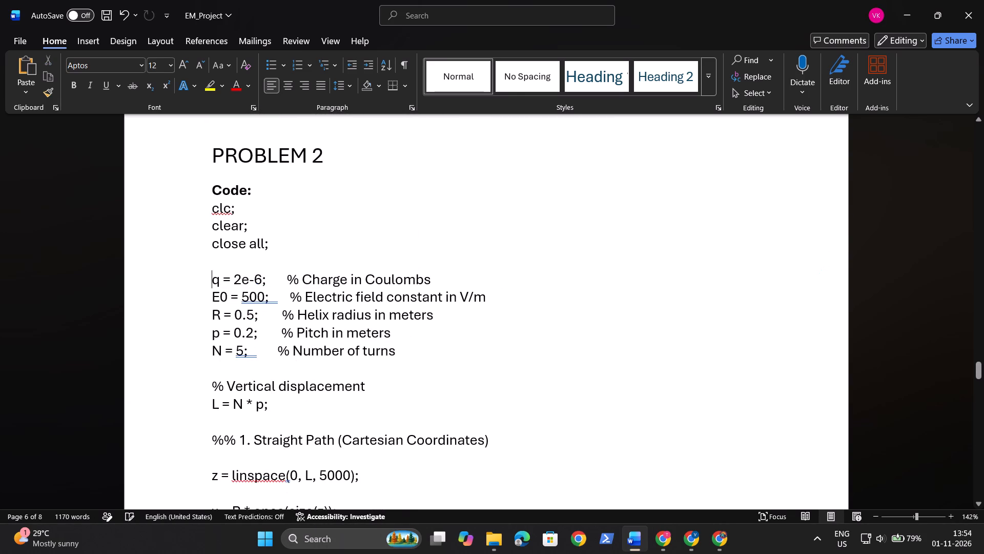
Delete the trailing comments on the q = 2e-6; and E0 = 500; lines.
left_click_drag(439, 249, 306, 261)
left_click(455, 272)
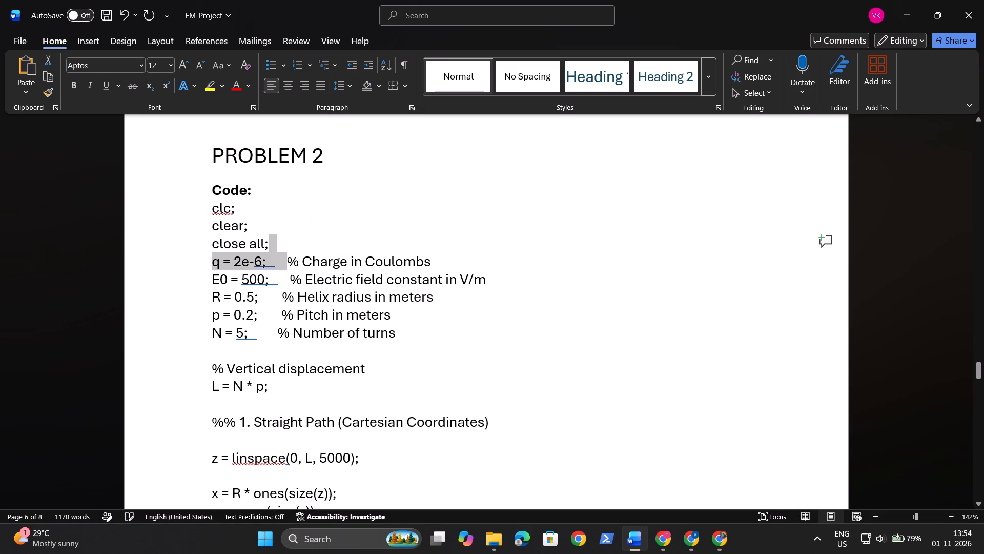
left_click_drag(452, 270, 442, 268)
left_click_drag(433, 265, 306, 267)
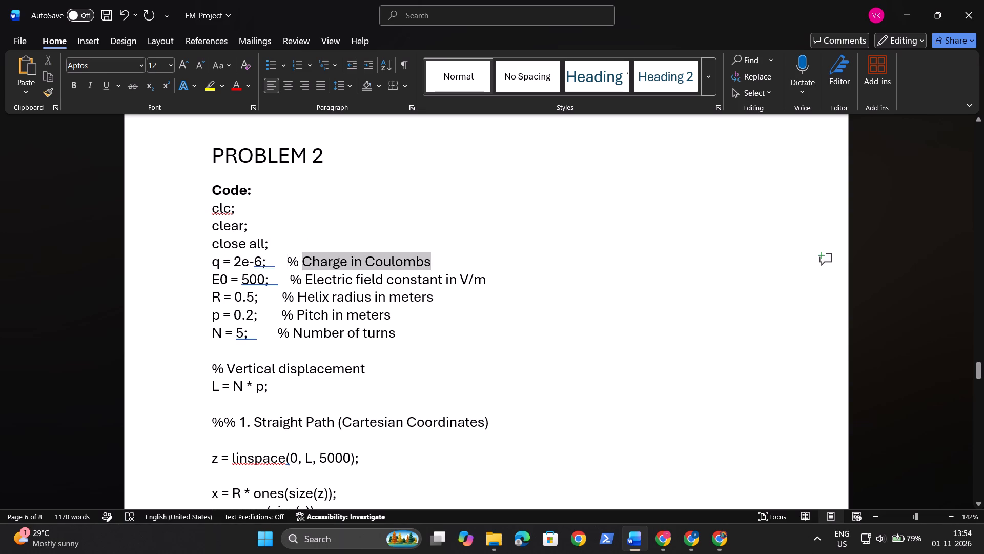
left_click_drag(306, 267, 296, 267)
key("BackSpace")
left_click_drag(499, 274, 309, 260)
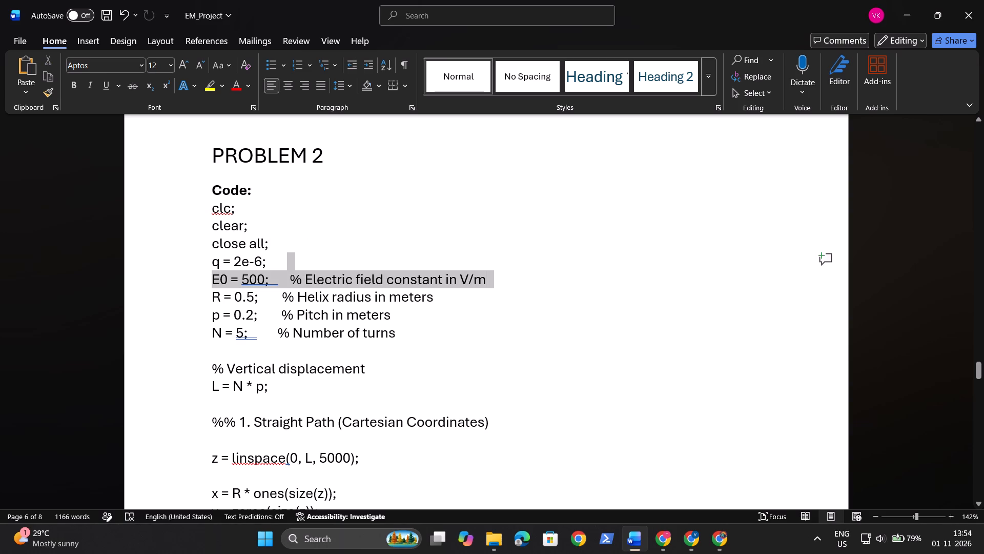
left_click_drag(309, 260, 297, 286)
key("BackSpace")
Delete the trailing comments on the R = 0.5;, p = 0.2; and N = 5; lines.
left_click_drag(439, 294, 379, 294)
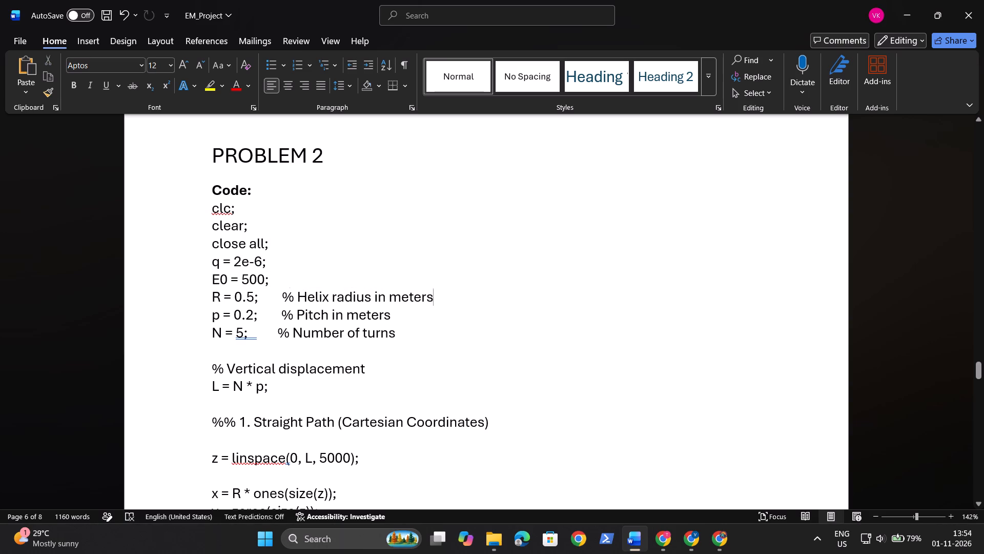
left_click_drag(379, 294, 292, 289)
key("BackSpace")
left_click_drag(395, 317, 298, 316)
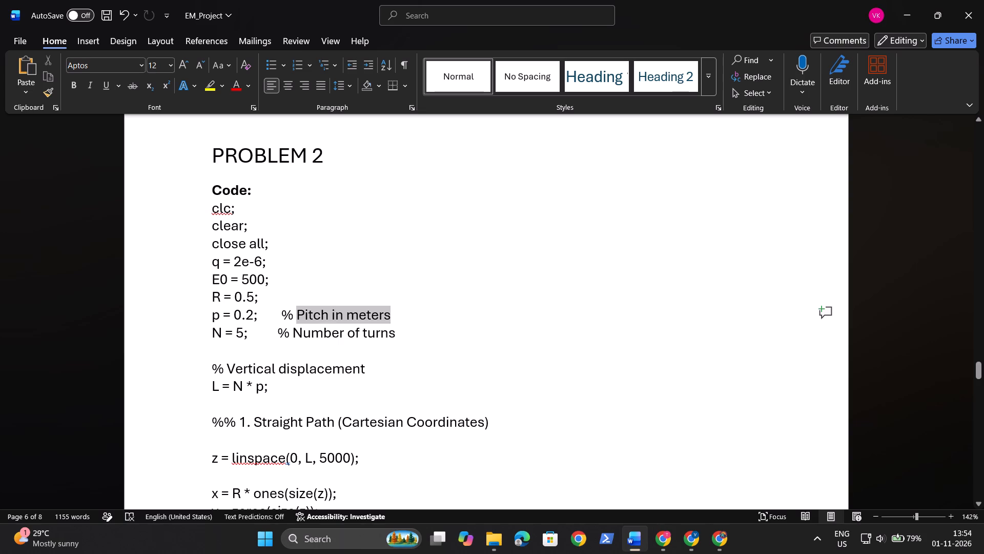
left_click_drag(298, 316, 286, 318)
key("BackSpace")
left_click_drag(411, 335, 277, 336)
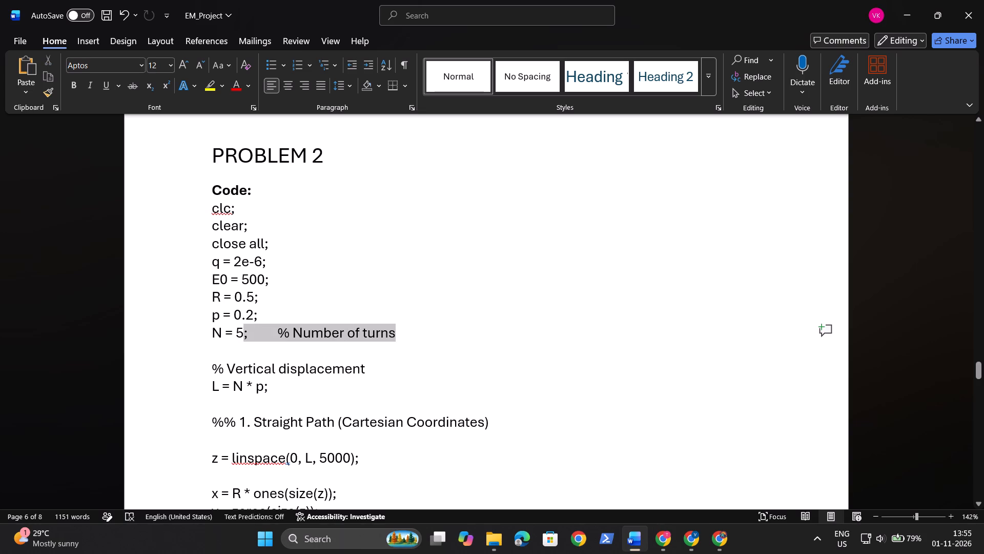
left_click_drag(277, 336, 283, 336)
key("BackSpace")
Delete the "% Vertical displacement" and "%% 1. Straight Path (Cartesian Coordinates)" comments and the blank lines between N = 5; and x = R * ones(size(z));.
scroll(344, 333, "down", 1)
left_click(358, 285)
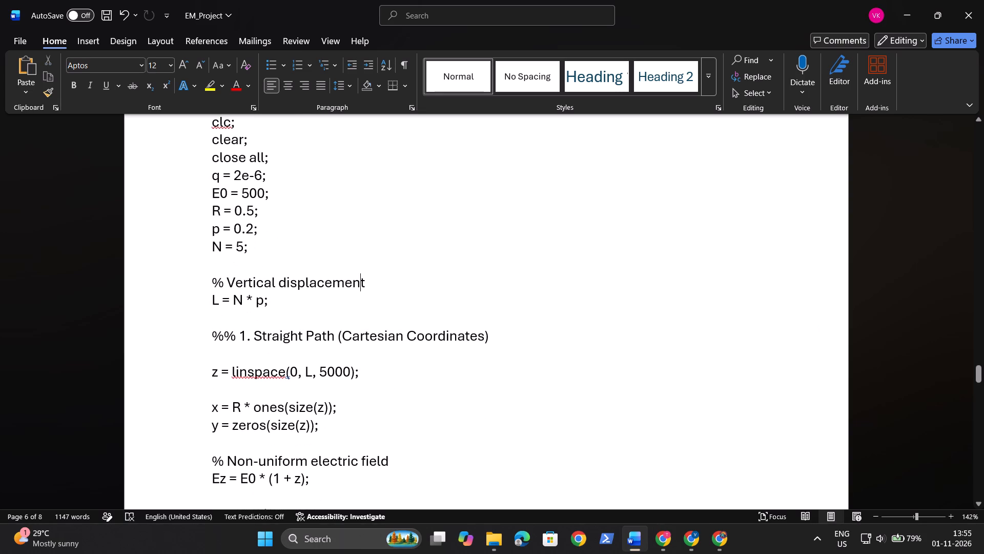
left_click_drag(381, 279, 220, 273)
key("BackSpace")
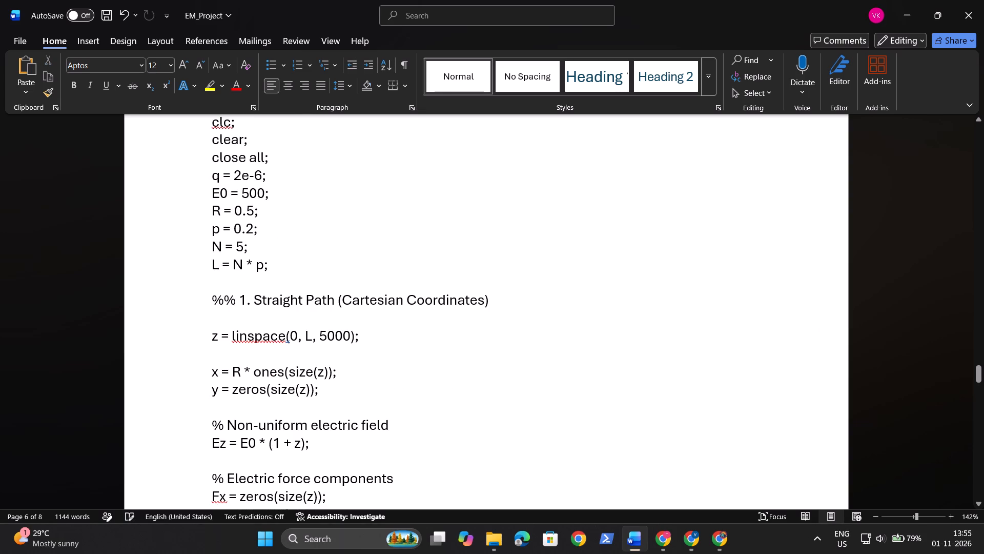
left_click_drag(347, 323, 212, 284)
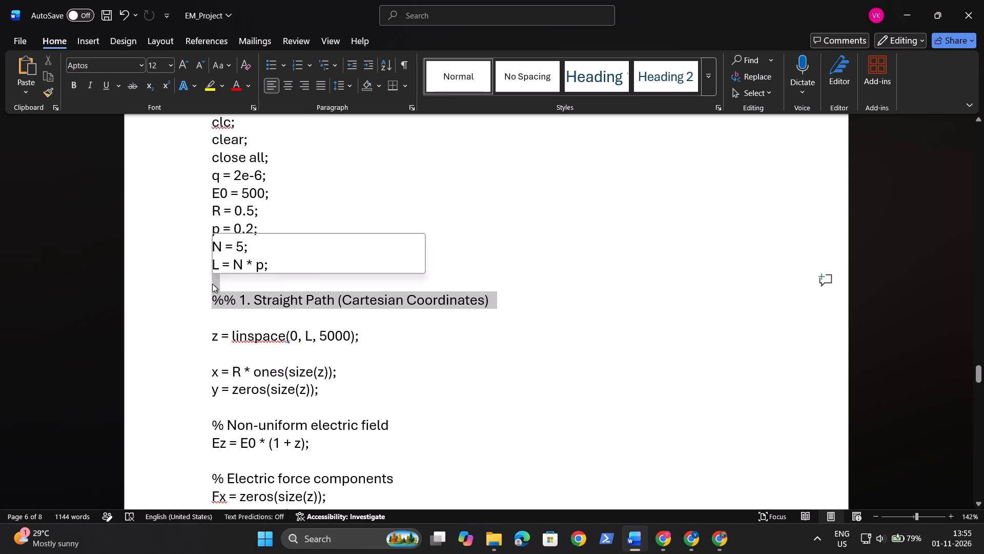
key("BackSpace")
key("BackSpace")
left_click(207, 321)
key("BackSpace")
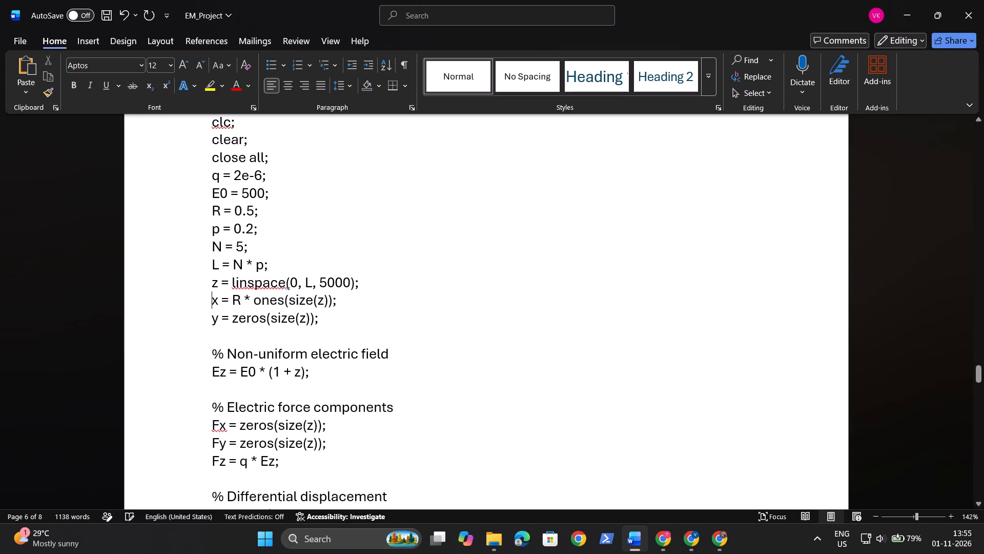
Delete the four remaining straight-path comments, from "% Non-uniform electric field" to "% Work done along straight path", with the blank line above each.
left_click_drag(406, 348, 224, 338)
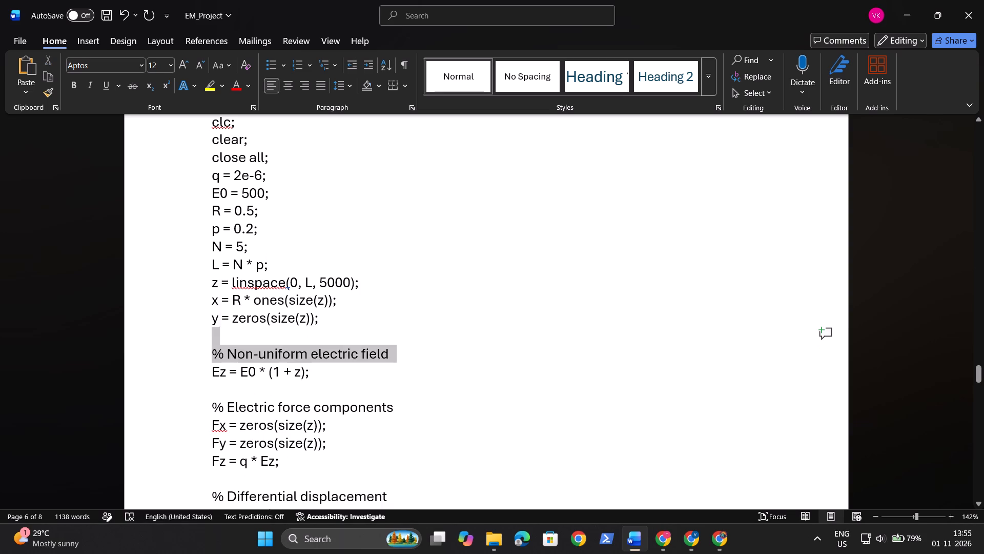
left_click_drag(224, 338, 222, 337)
key("BackSpace")
left_click_drag(401, 367, 221, 353)
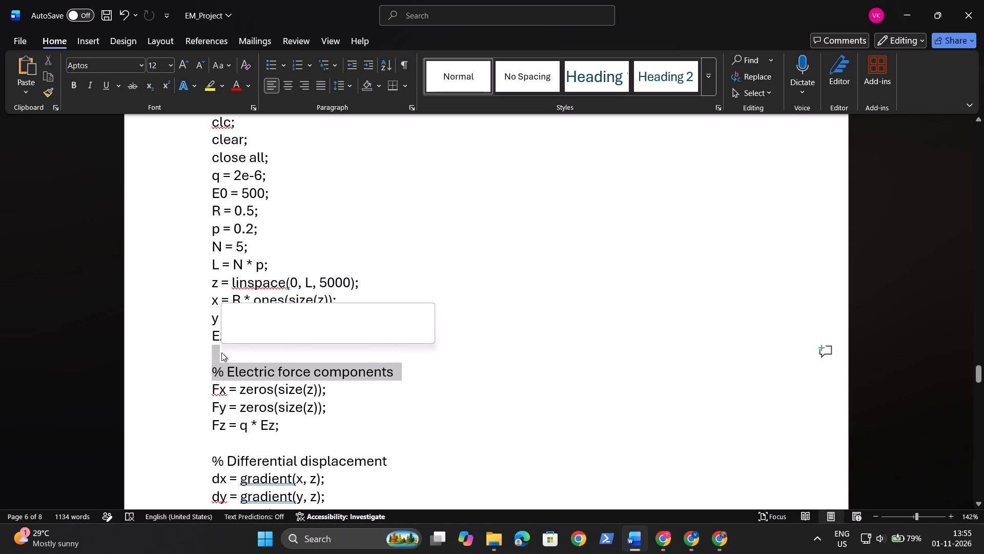
key("BackSpace")
scroll(281, 334, "down", 1)
left_click_drag(391, 339, 244, 338)
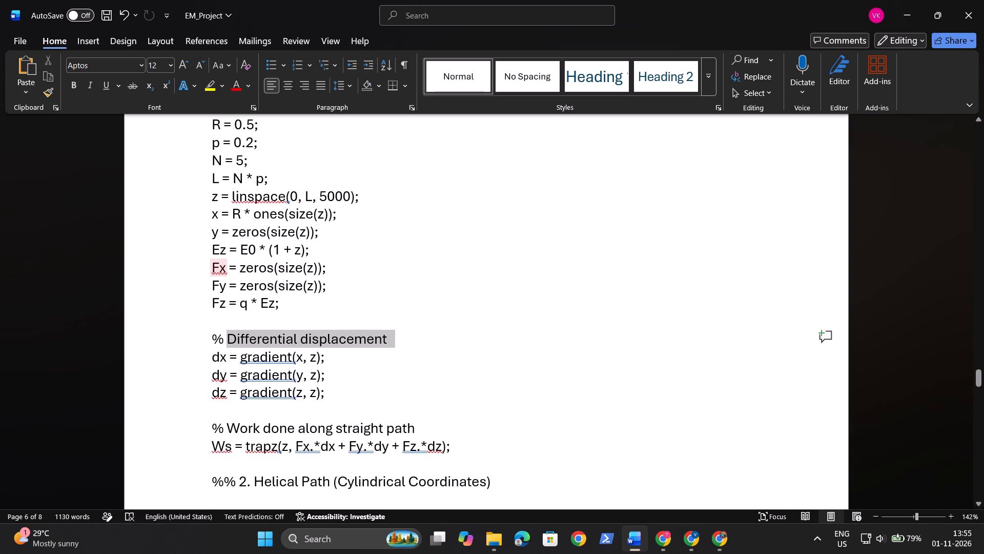
left_click_drag(244, 338, 221, 324)
key("BackSpace")
scroll(314, 309, "down", 2)
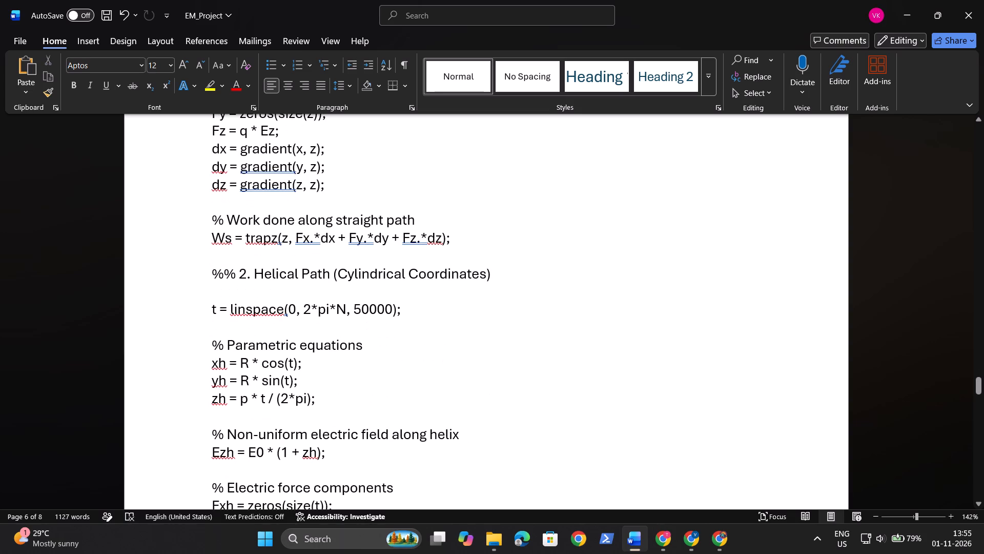
left_click_drag(421, 214, 199, 205)
key("BackSpace")
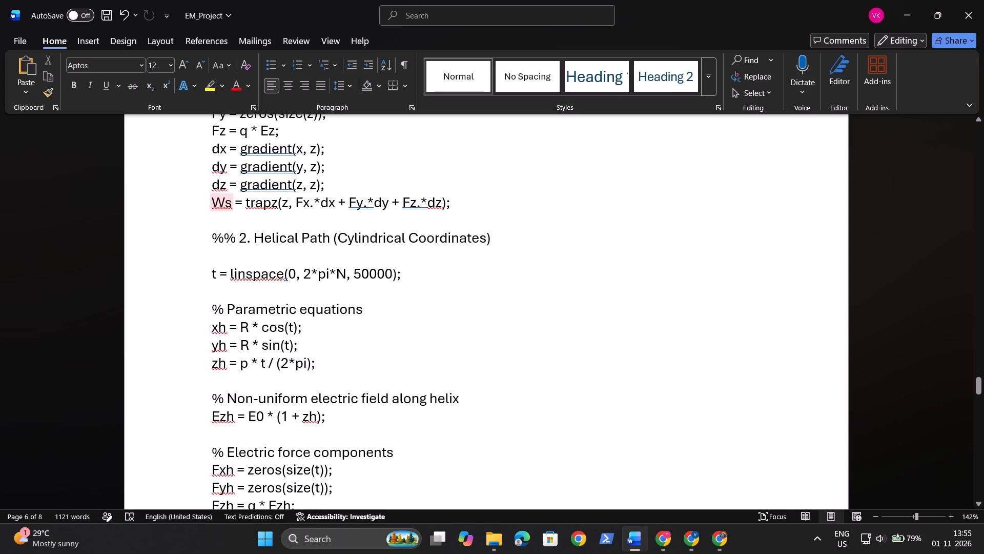
Delete the "%% 2. Helical Path (Cylindrical Coordinates)" and "% Parametric equations" comments and the blank lines around them.
left_click_drag(507, 243, 223, 225)
key("BackSpace")
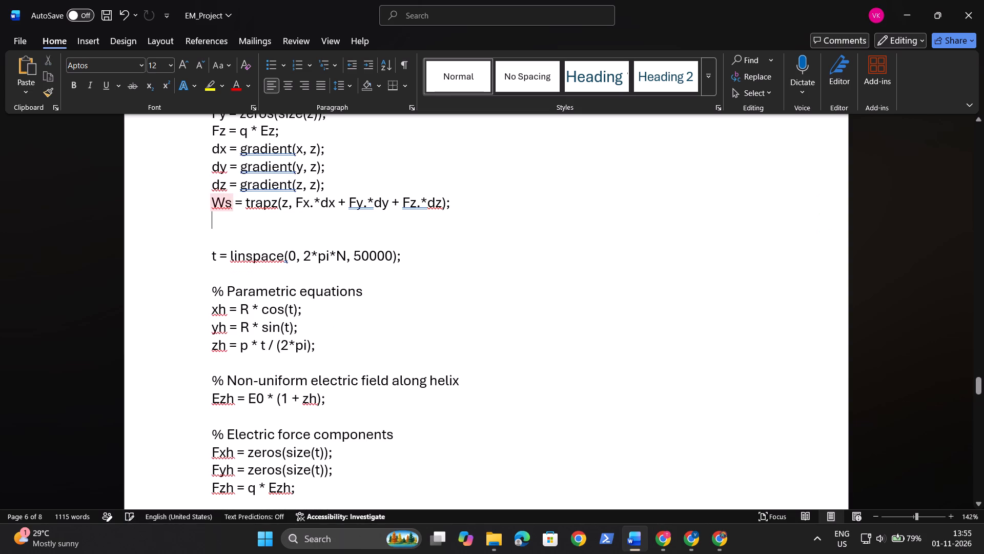
left_click(212, 251)
key("BackSpace")
key("BackSpace")
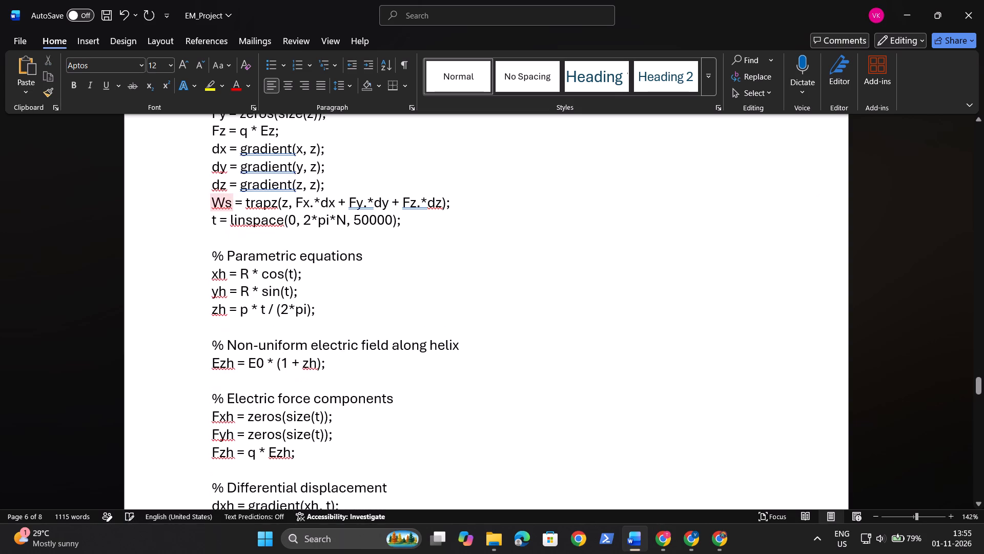
left_click_drag(365, 260, 208, 242)
key("BackSpace")
scroll(273, 255, "down", 1)
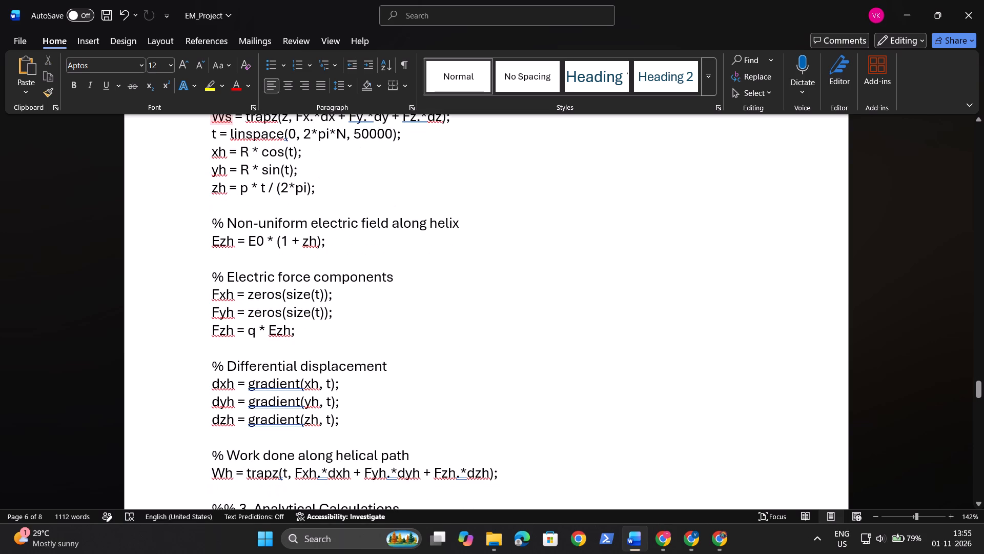
Delete the four remaining helical-path comments, from "% Non-uniform electric field along helix" to "% Work done along helical path", with the blank line above each.
left_click_drag(468, 217, 224, 208)
key("BackSpace")
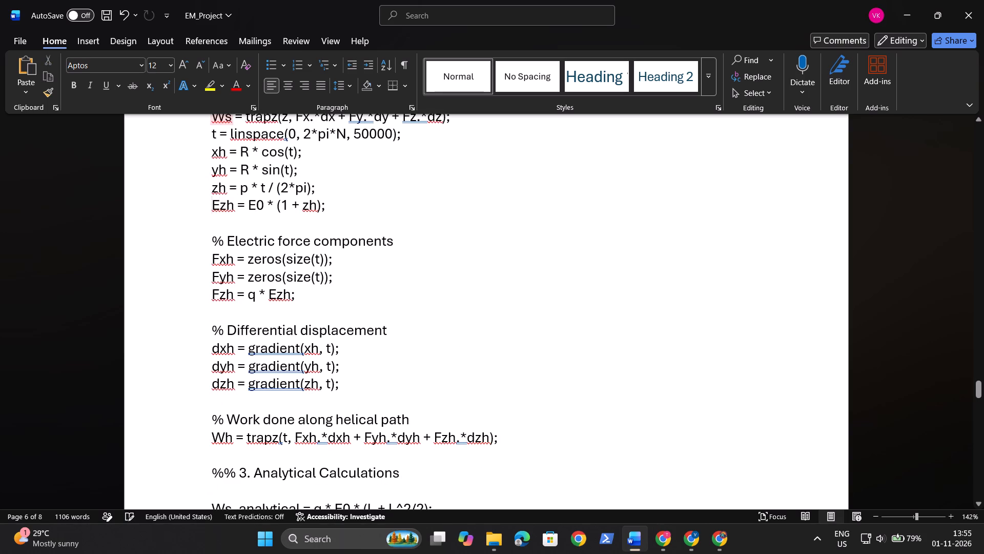
left_click_drag(397, 239, 222, 224)
key("BackSpace")
scroll(253, 244, "down", 1)
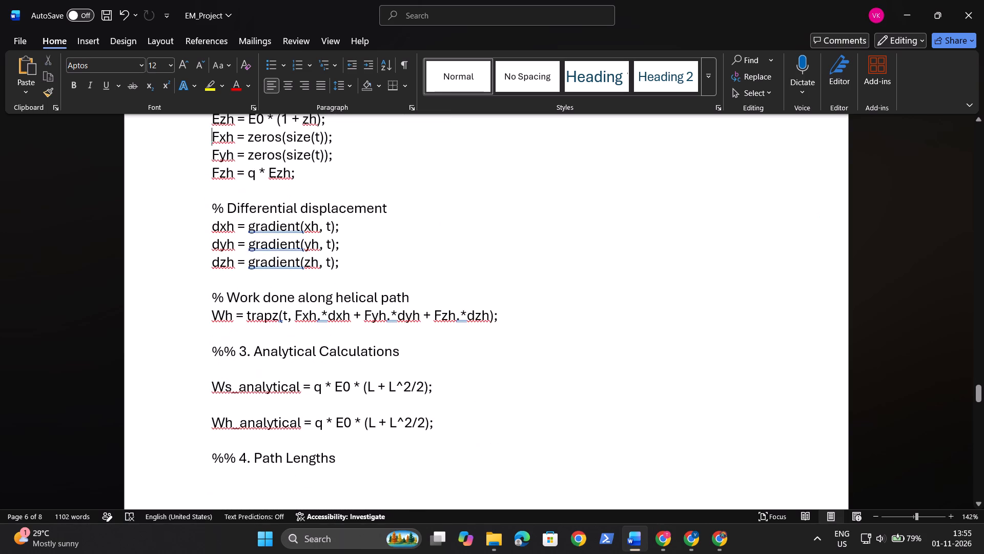
left_click_drag(394, 210, 224, 193)
key("BackSpace")
scroll(266, 211, "down", 1)
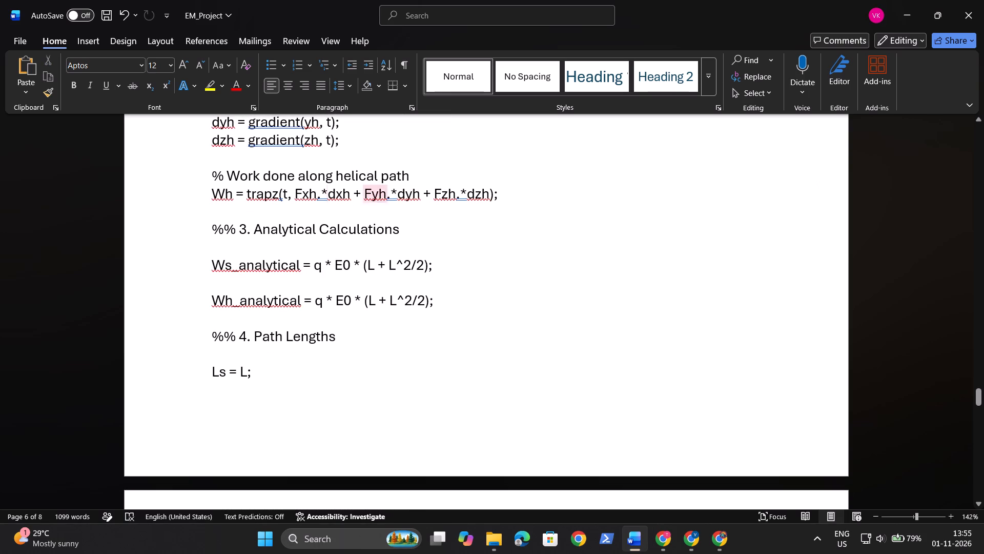
left_click_drag(413, 174, 221, 156)
key("BackSpace")
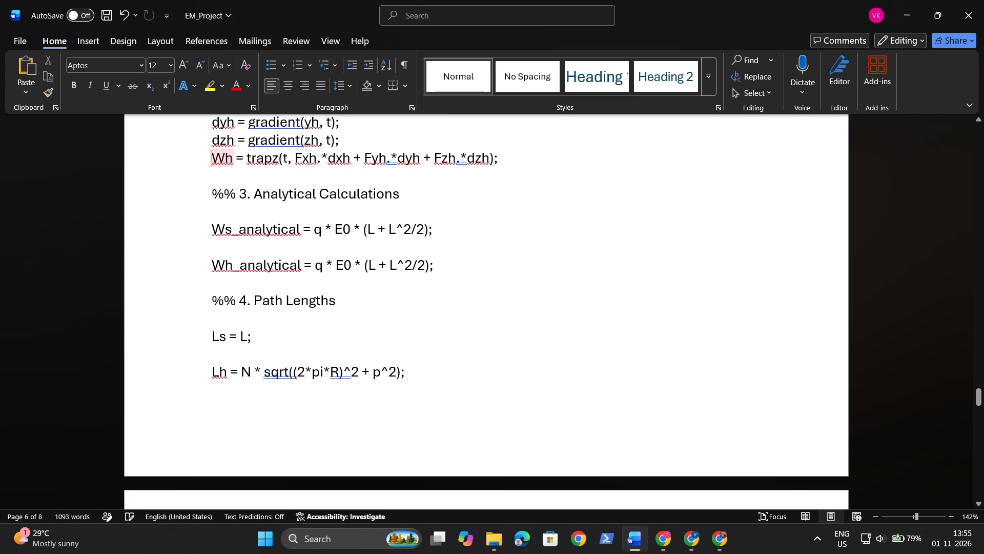
Delete the "%% 3. Analytical Calculations" comment and the blank lines between the Wh = trapz line and the Wh_analytical line.
left_click_drag(401, 190, 215, 179)
key("BackSpace")
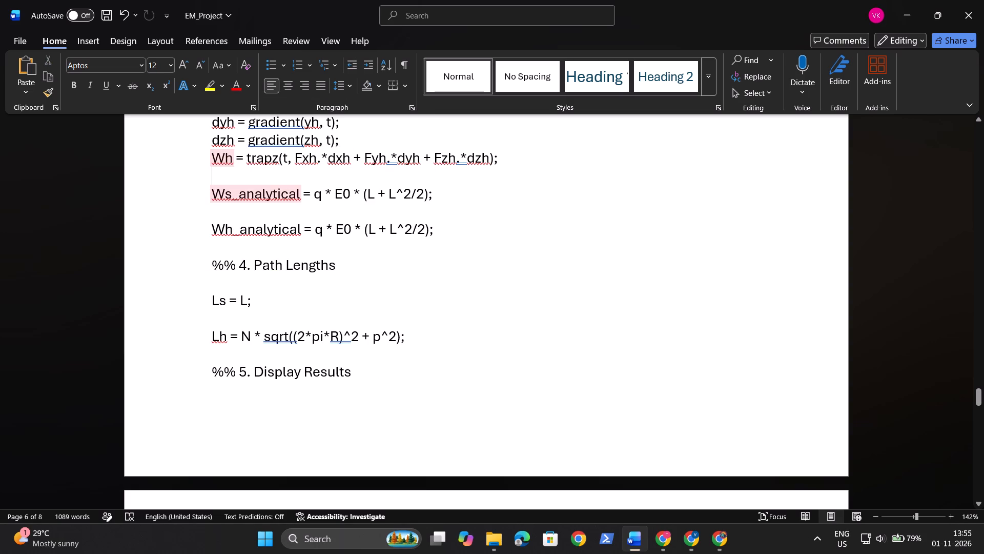
key("BackSpace")
left_click(227, 194)
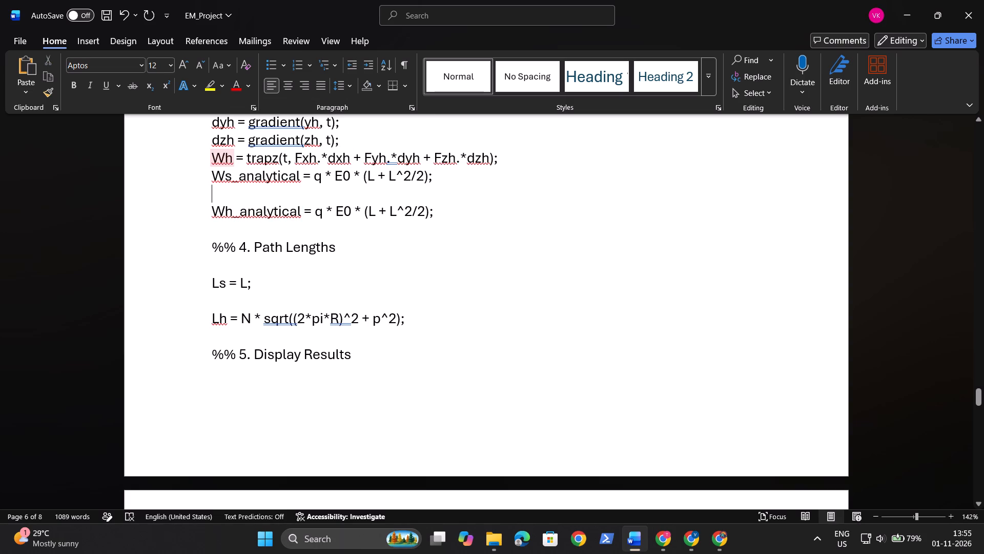
key("BackSpace")
Delete the "%% 4. Path Lengths" comment and the blank lines between the Wh_analytical line and the Lh = N * sqrt line.
left_click_drag(353, 225, 199, 219)
key("BackSpace")
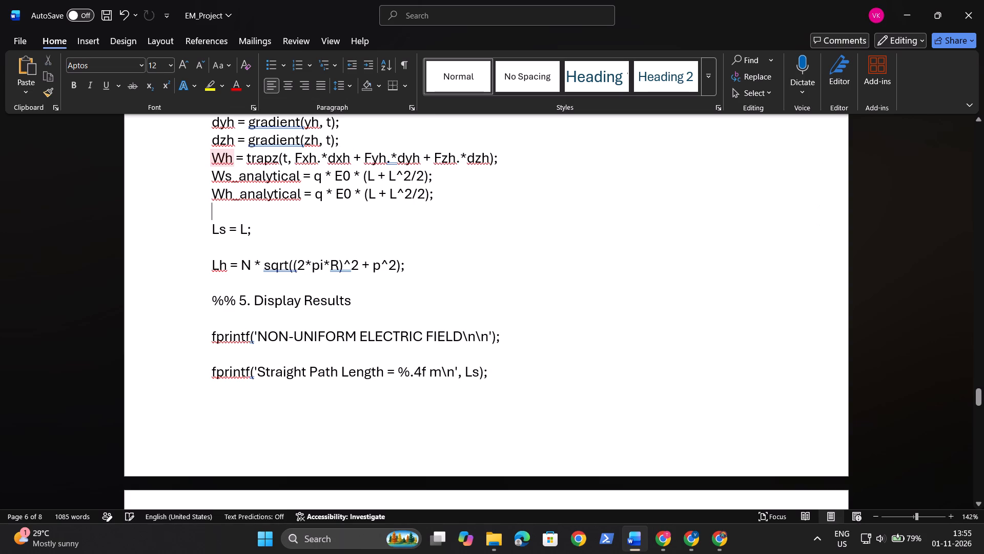
left_click(201, 224)
left_click(203, 223)
key("BackSpace")
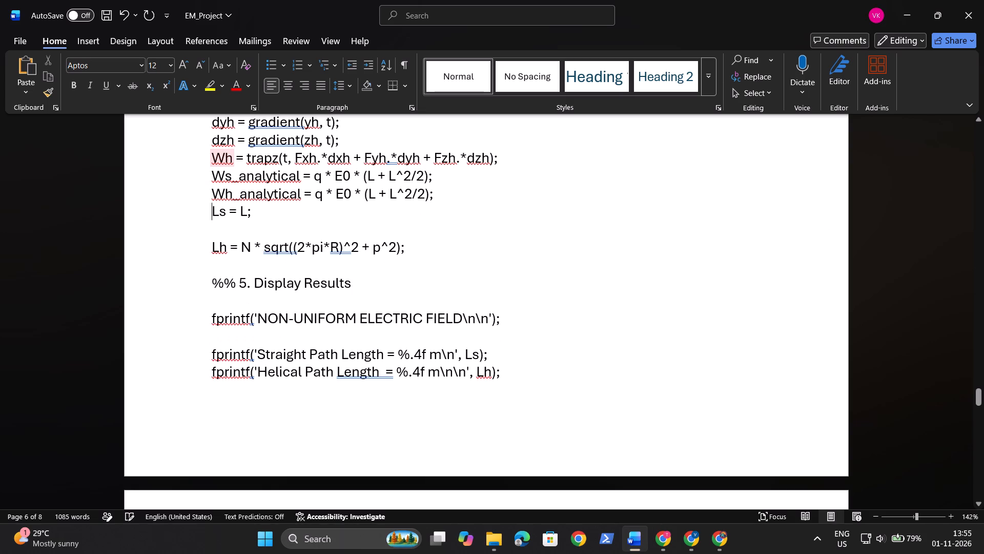
left_click(204, 250)
key("BackSpace")
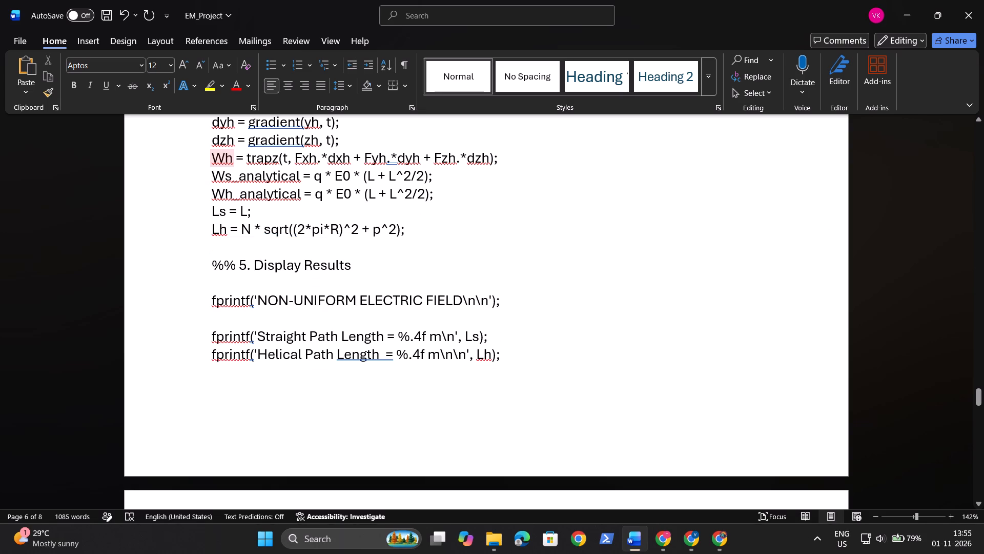
Delete the "%% 5. Display Results" comment and the blank lines between the Lh line and the Analytical Work - Straight Path fprintf line.
left_click_drag(357, 261, 236, 248)
key("BackSpace")
key("BackSpace")
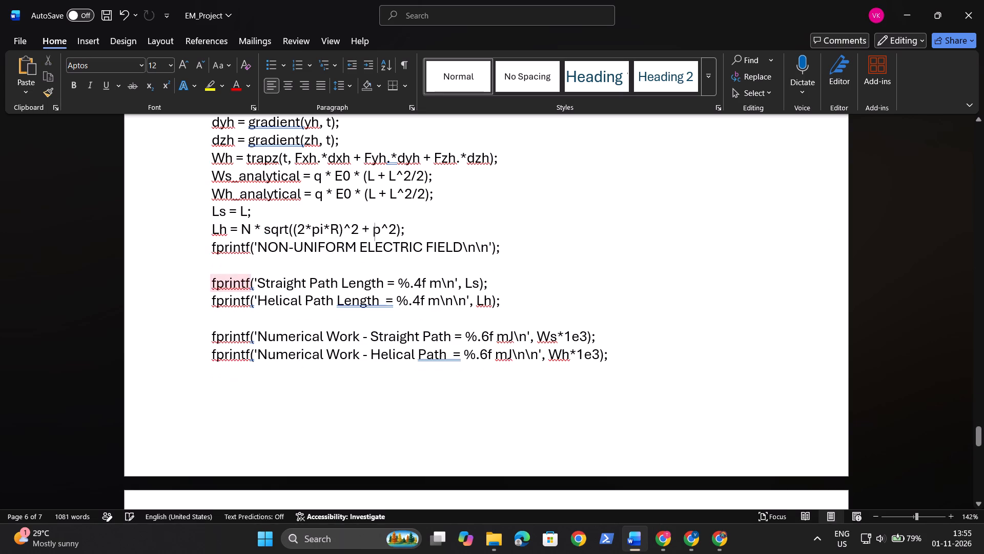
left_click(221, 267)
key("BackSpace")
left_click(221, 303)
key("BackSpace")
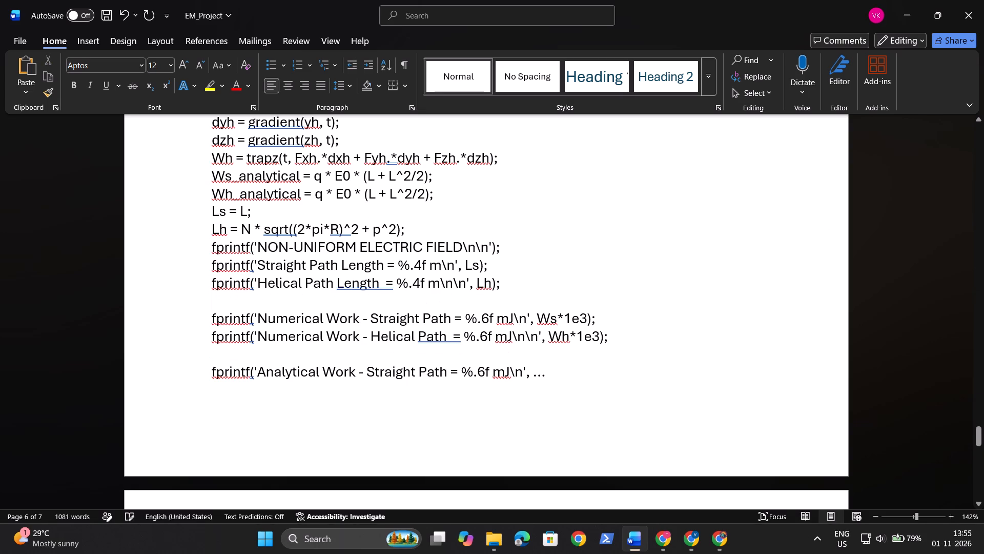
left_click(220, 339)
key("BackSpace")
Delete the "%% 6. Plot Paths" comment and the blank lines between Wh_analytical*1e3); and figure;.
scroll(274, 314, "down", 2)
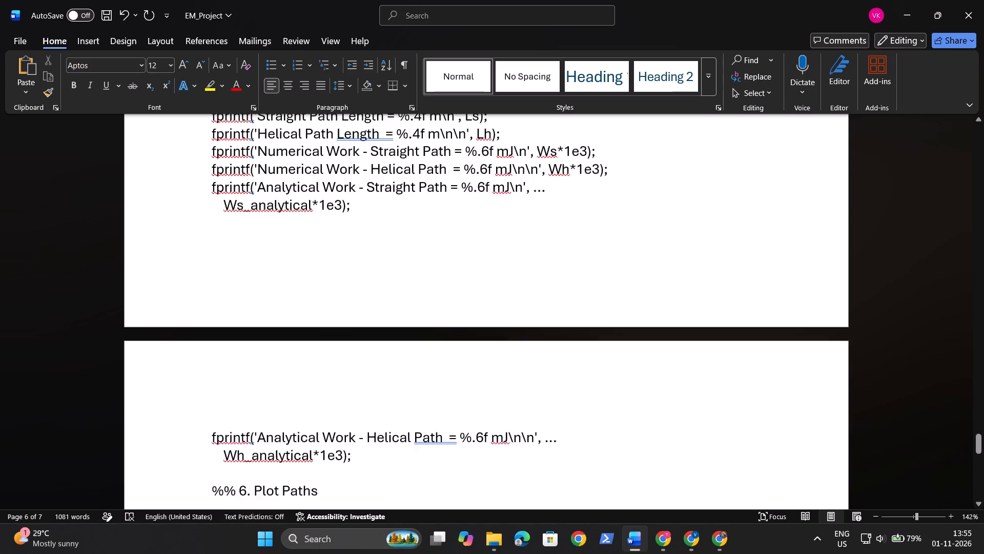
scroll(296, 298, "down", 2)
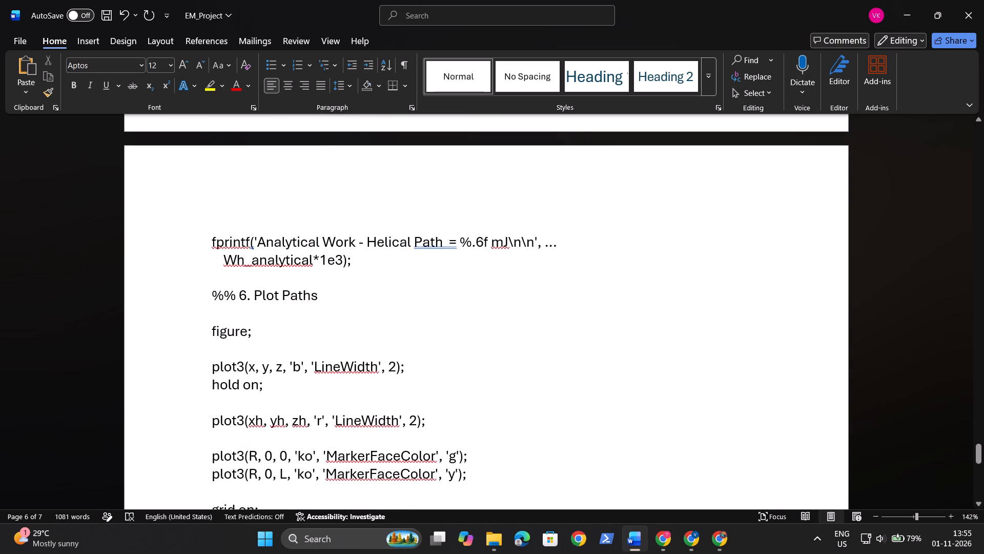
left_click_drag(277, 315, 223, 286)
left_click_drag(223, 286, 223, 284)
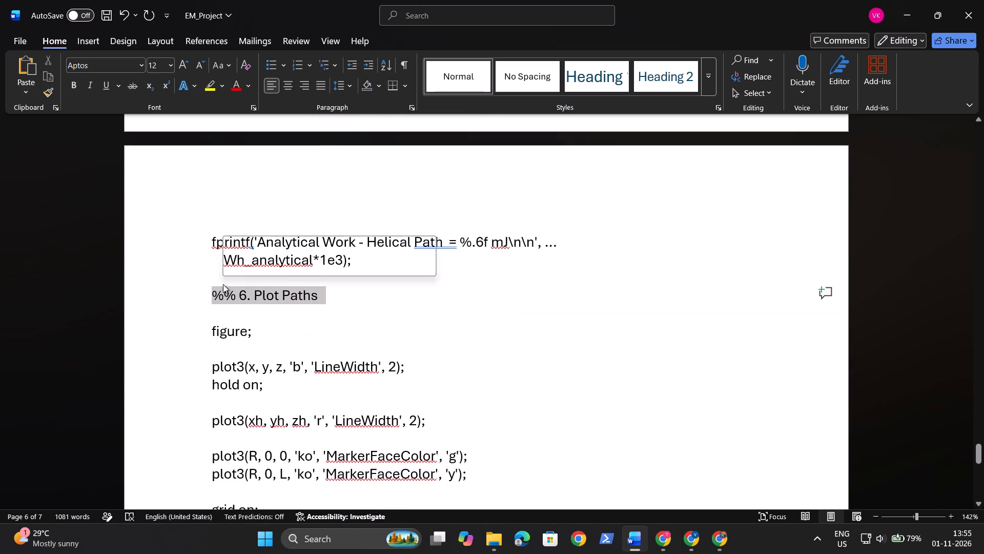
left_click_drag(223, 284, 219, 277)
key("BackSpace")
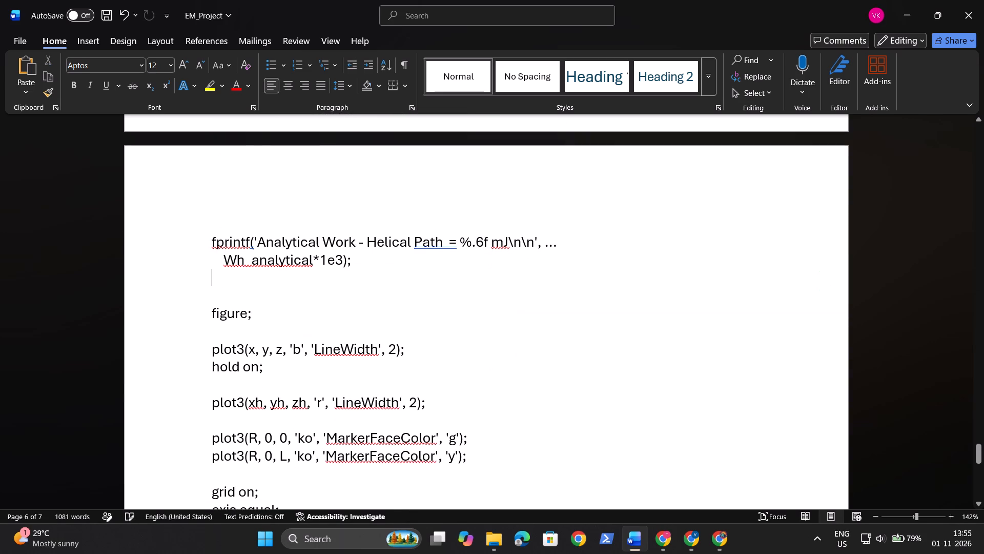
key("BackSpace")
left_click(213, 285)
key("BackSpace")
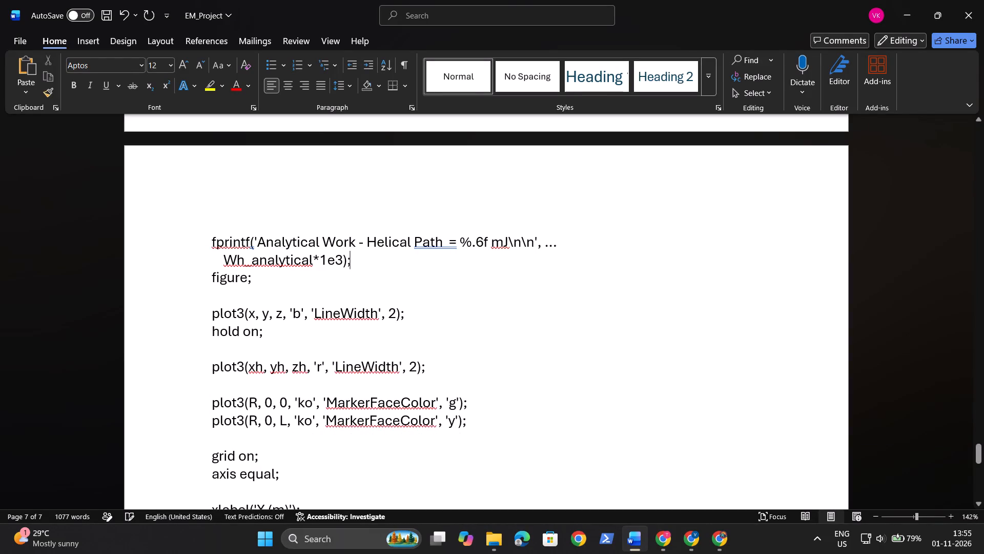
Remove the blank lines between the path plot's figure; line and the plot3(R, 0, 0, ...) line.
left_click(215, 300)
key("BackSpace")
left_click(212, 331)
key("BackSpace")
scroll(268, 320, "down", 1)
left_click(225, 261)
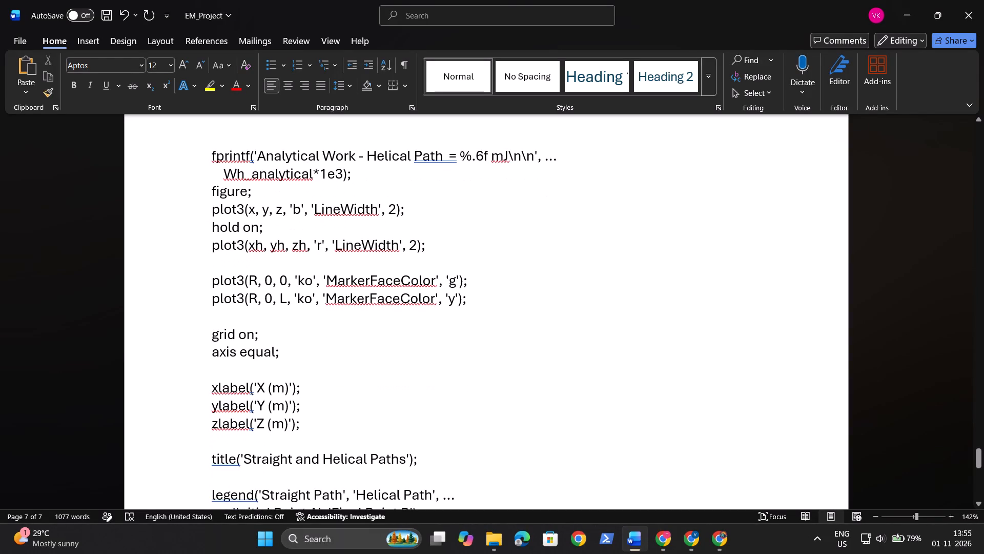
key("BackSpace")
Remove the blank lines above grid on;, xlabel('X (m)');, title('Straight and Helical Paths'); and the legend line in the path-plot code.
left_click(221, 307)
key("BackSpace")
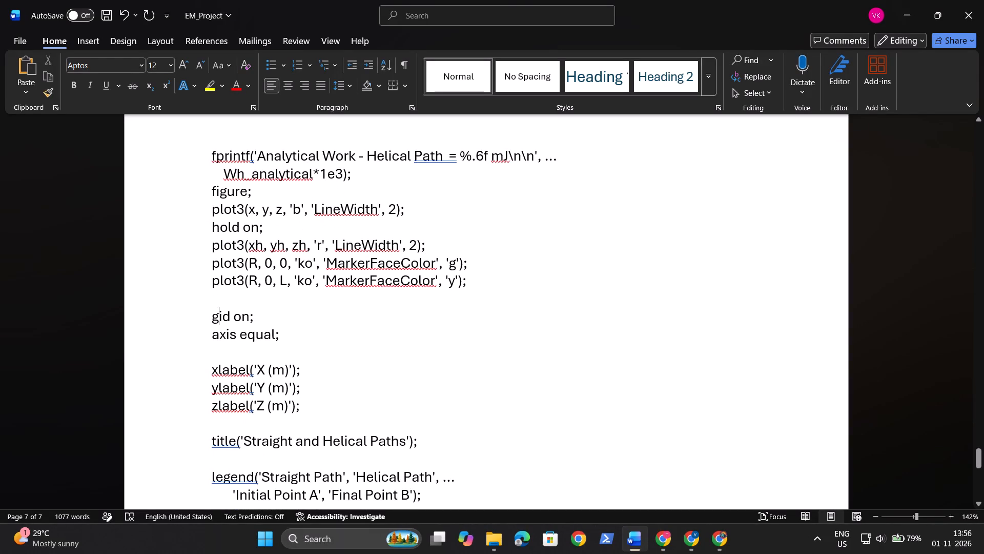
left_click(248, 301, "ctrl")
key("ctrl+z")
left_click(224, 300)
key("BackSpace")
left_click(215, 340)
key("BackSpace")
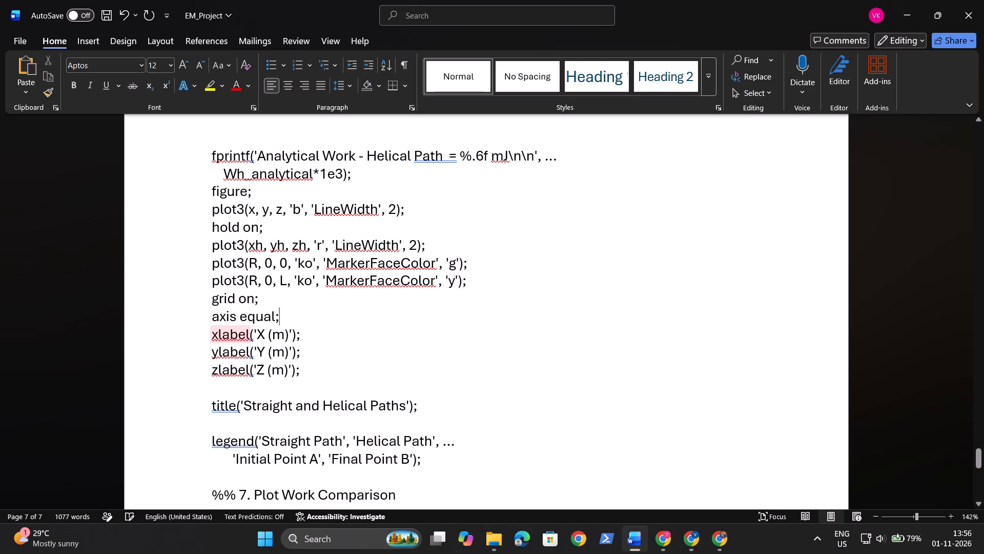
scroll(240, 346, "down", 1)
left_click(236, 312)
left_click(231, 304)
key("BackSpace")
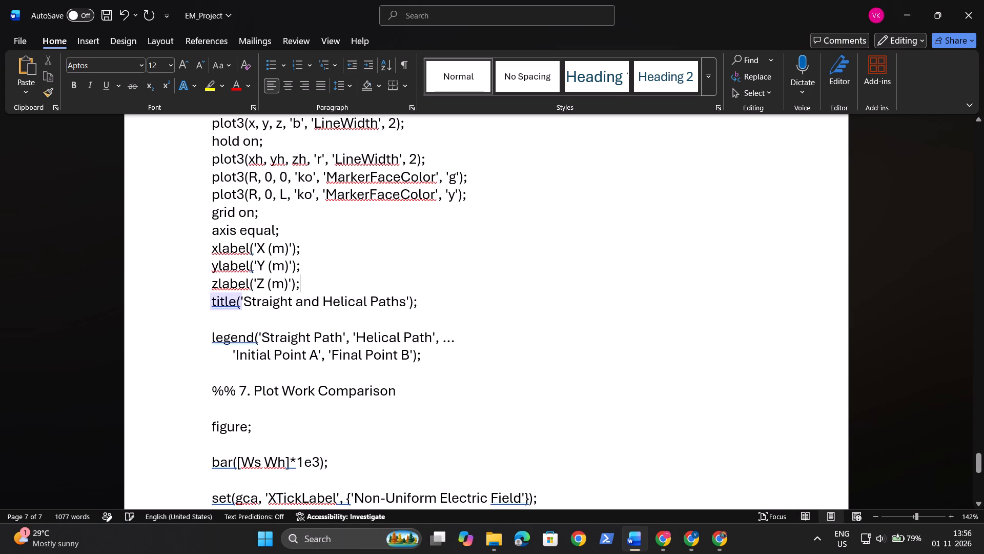
left_click(224, 321)
key("BackSpace")
Delete the "%% 7. Plot Work Comparison" comment and the blank lines around it, up to figure;.
scroll(257, 314, "down", 1)
left_click(229, 266)
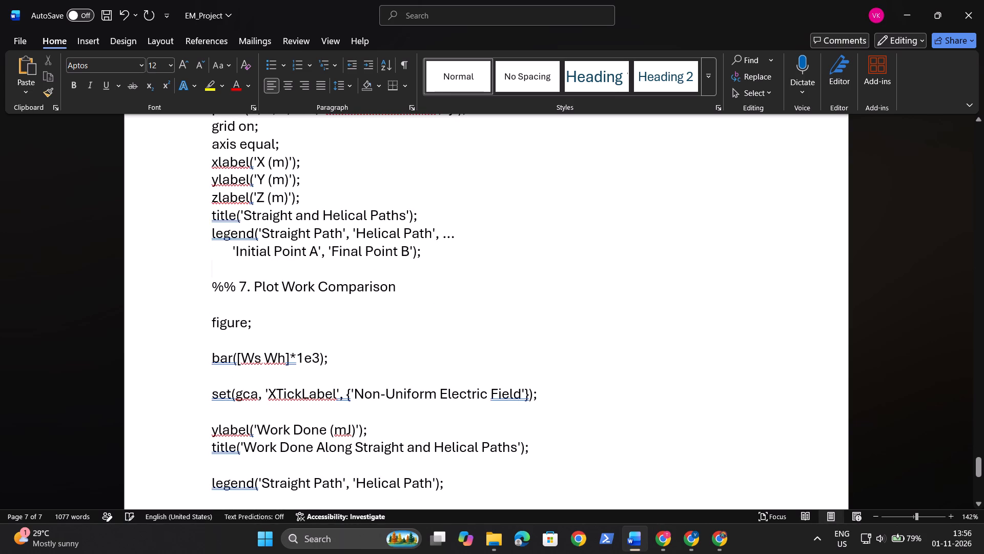
left_click_drag(241, 311, 214, 275)
key("BackSpace")
key("BackSpace")
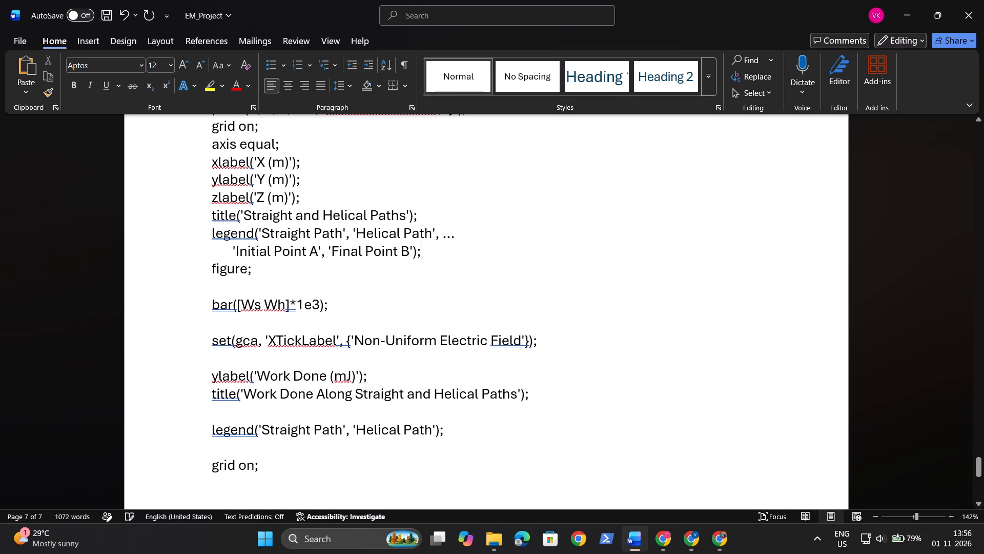
Remove all blank lines in the work-comparison plot code, from figure; to the final grid on;.
left_click(227, 293)
key("BackSpace")
left_click(233, 307)
key("BackSpace")
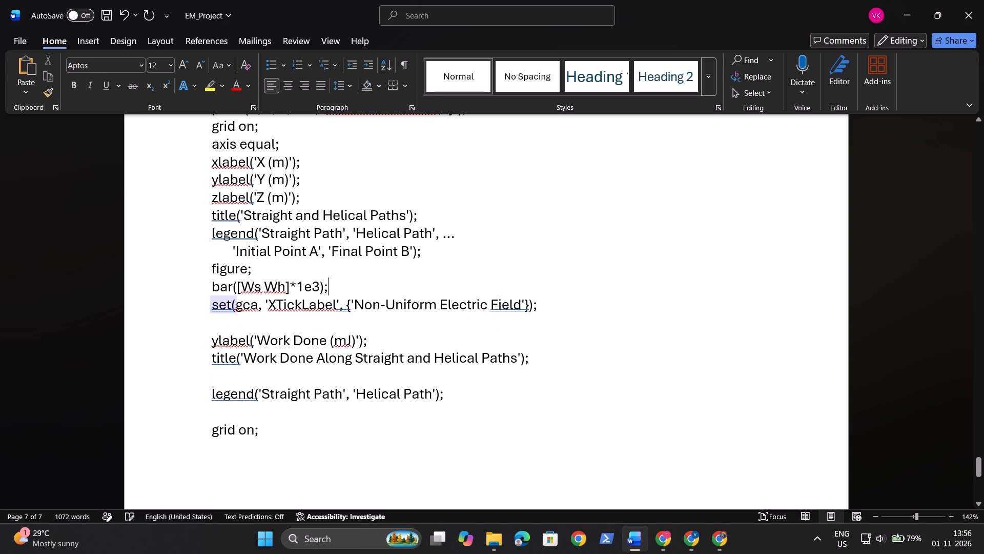
left_click(219, 317)
key("BackSpace")
scroll(254, 306, "down", 1)
left_click(229, 266)
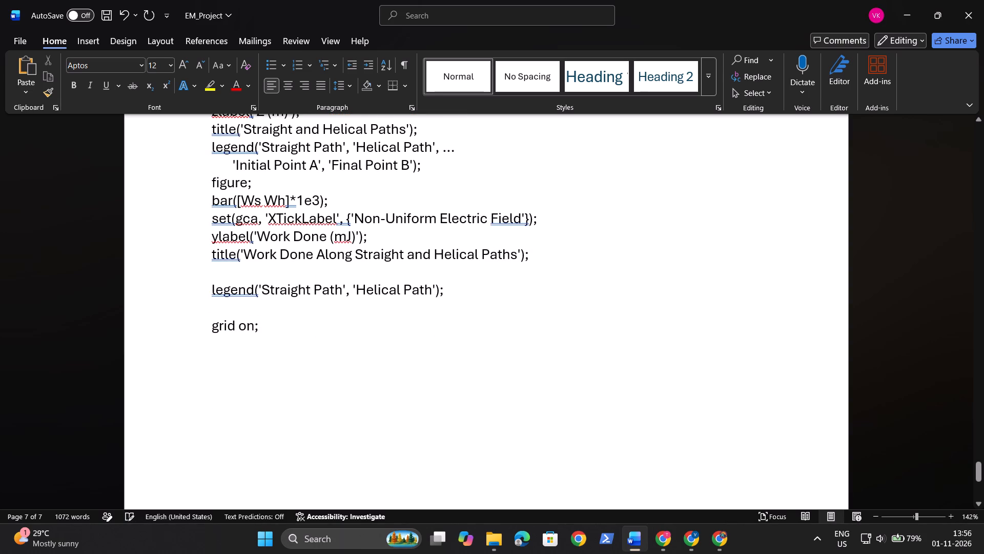
left_click(229, 278)
key("BackSpace")
left_click(217, 290)
key("BackSpace")
Review the PROBLEM 2 code and compare its layout with PROBLEM 1's code and RESULT section.
scroll(289, 266, "down", 2)
scroll(359, 260, "down", 2)
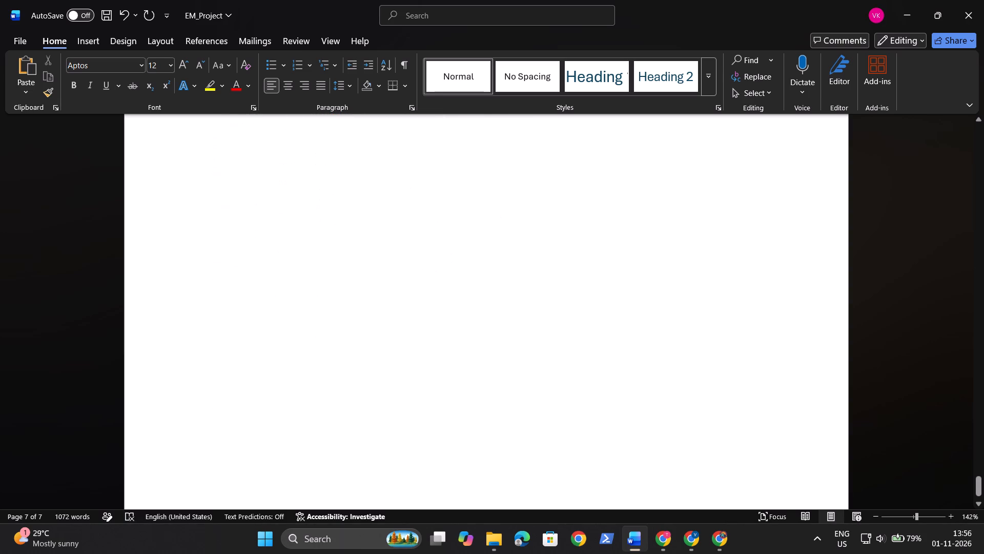
scroll(359, 260, "down", 1)
scroll(359, 260, "up", 6)
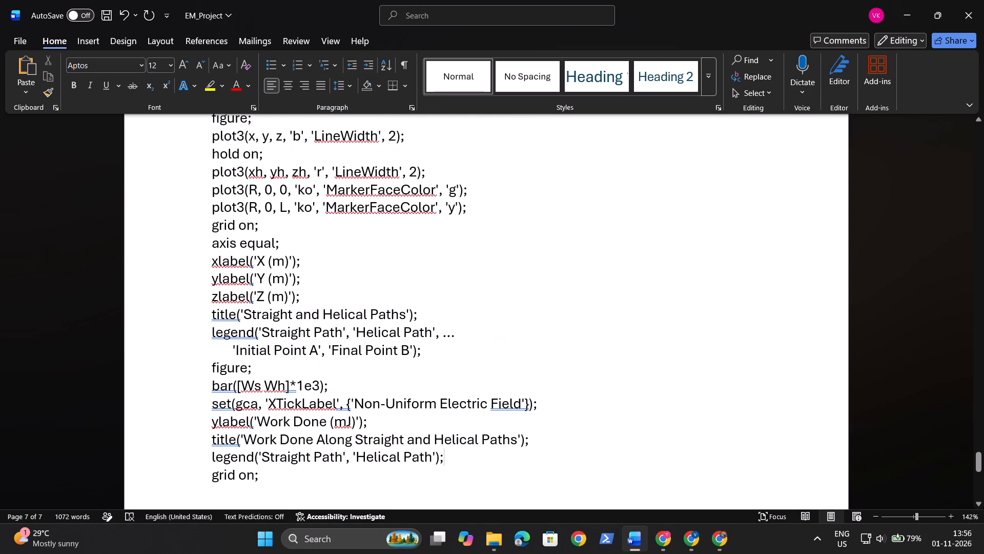
scroll(370, 324, "up", 2)
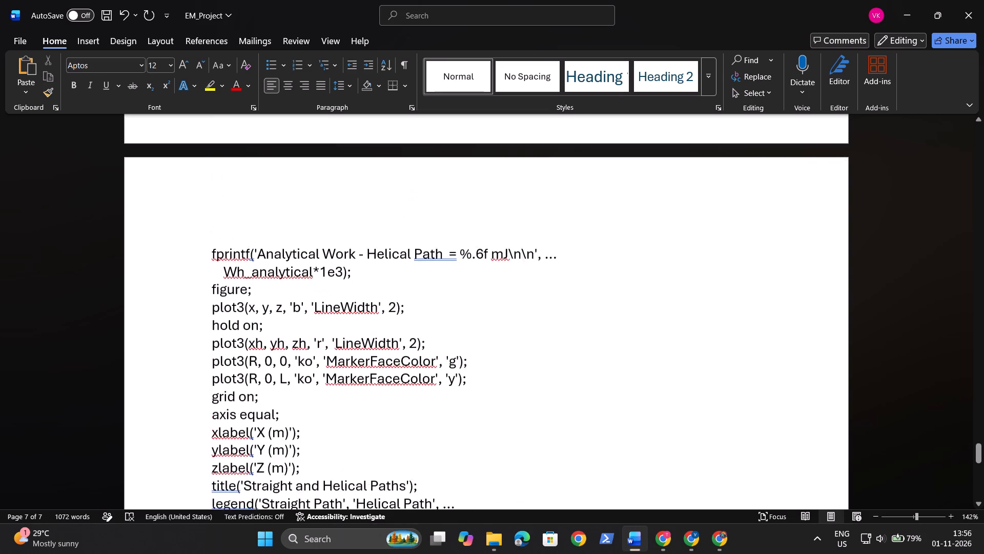
scroll(370, 318, "up", 4)
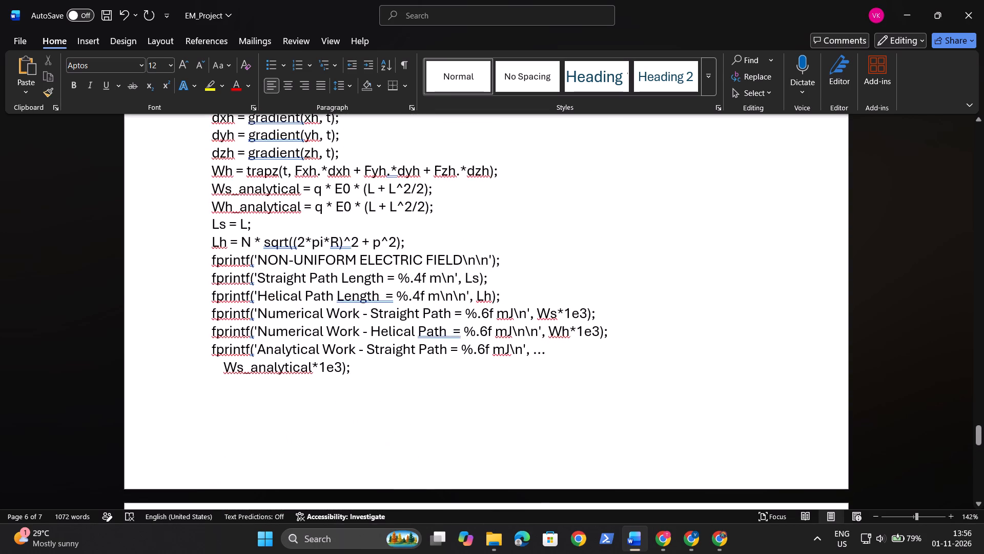
scroll(371, 313, "up", 6)
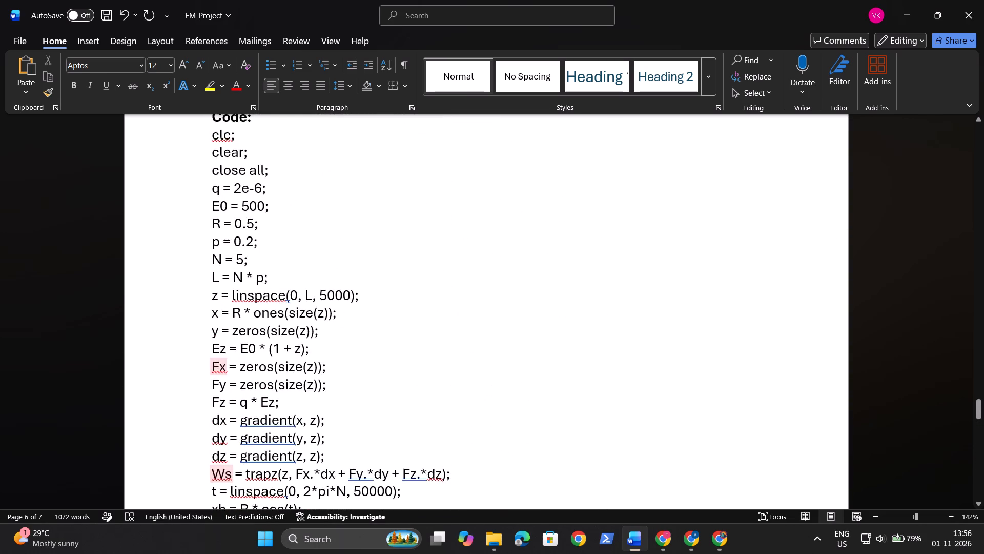
scroll(369, 309, "up", 11)
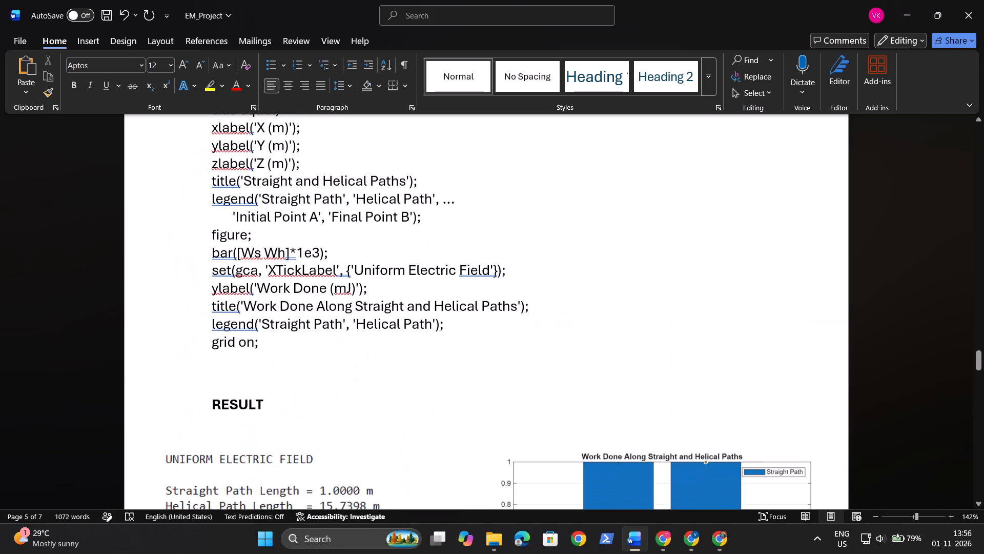
scroll(368, 308, "up", 9)
scroll(370, 290, "down", 3)
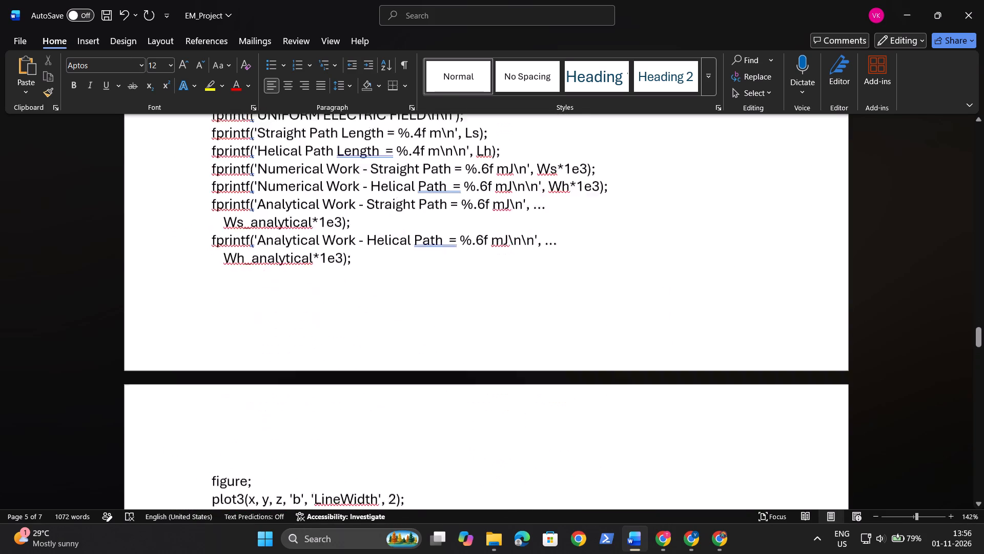
scroll(370, 290, "down", 8)
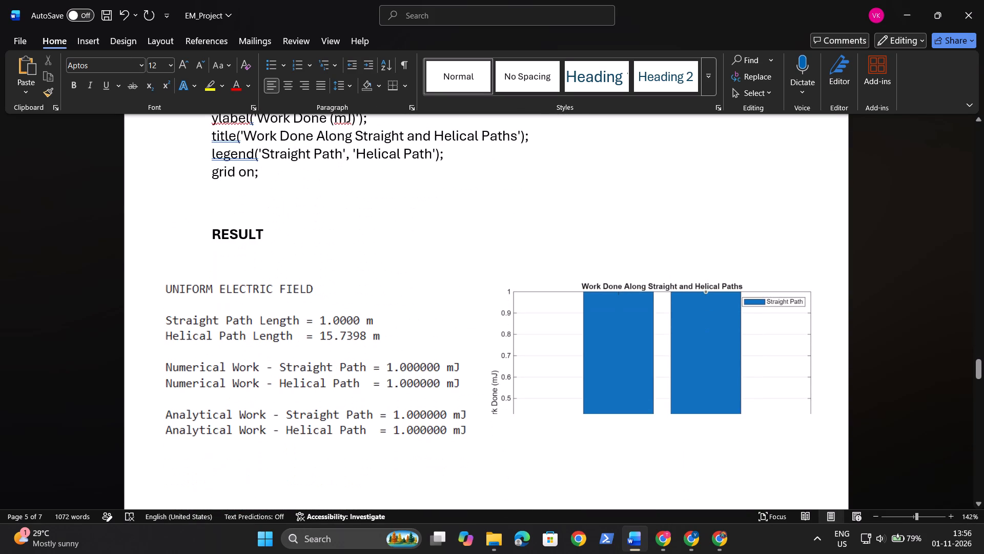
scroll(462, 307, "down", 7)
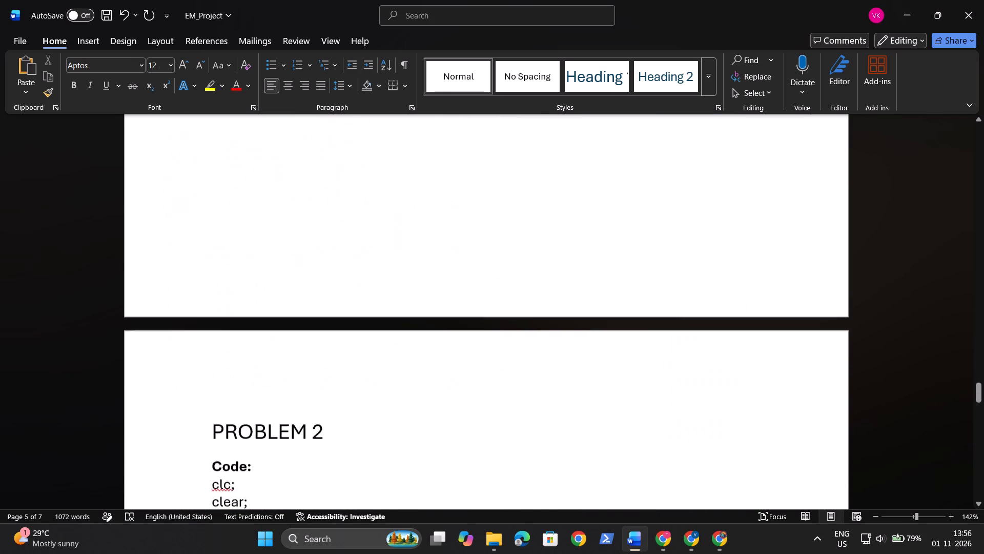
scroll(447, 311, "down", 12)
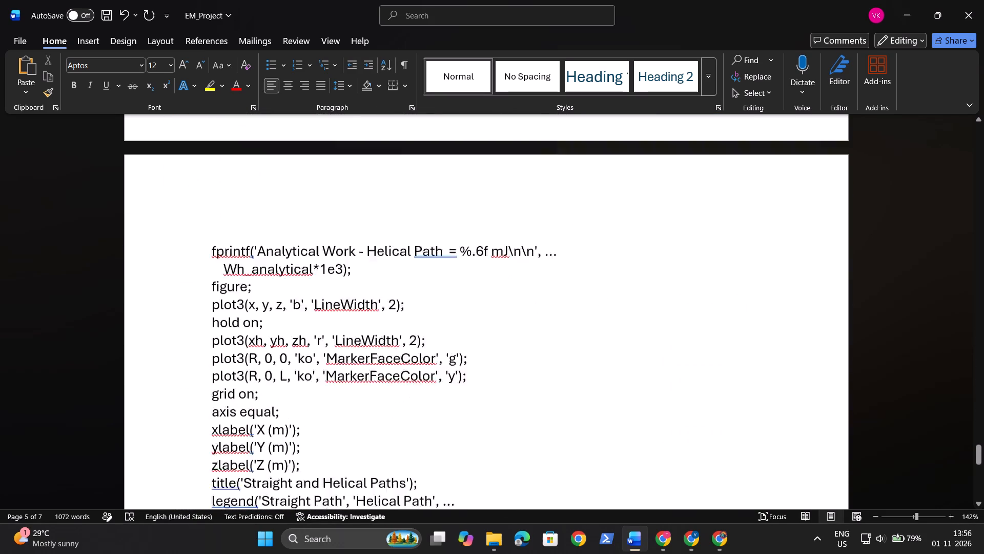
scroll(438, 322, "down", 9)
scroll(434, 321, "up", 1)
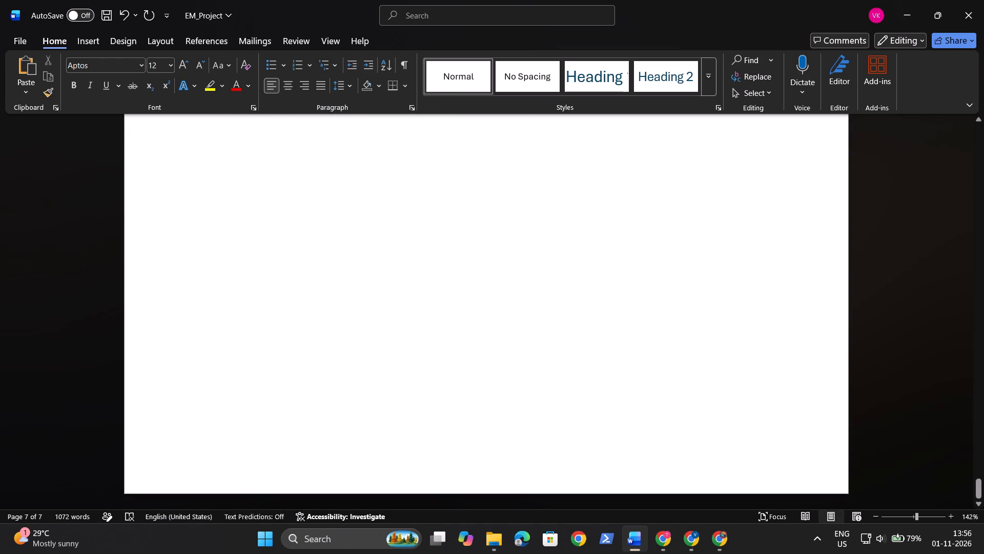
scroll(434, 321, "up", 18)
scroll(434, 320, "up", 3)
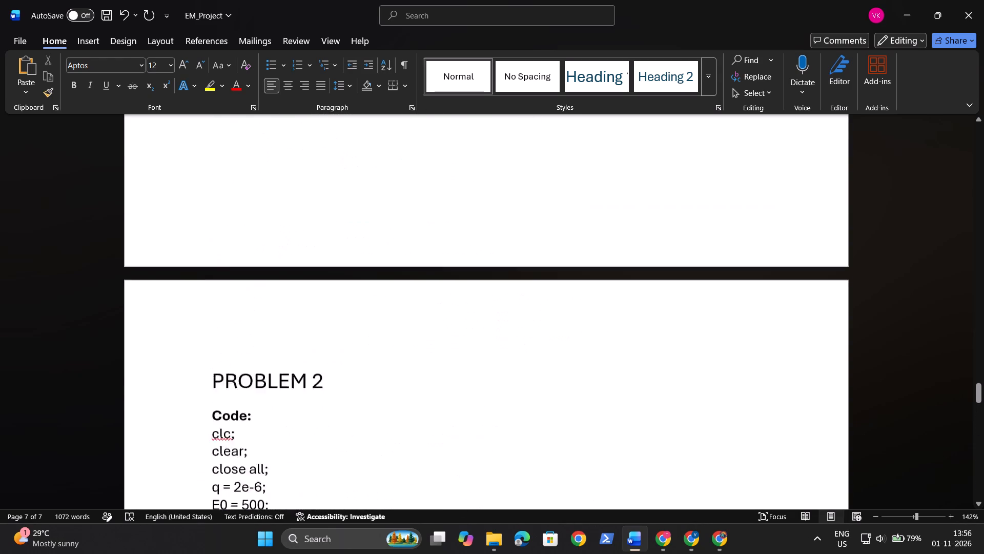
scroll(434, 320, "up", 14)
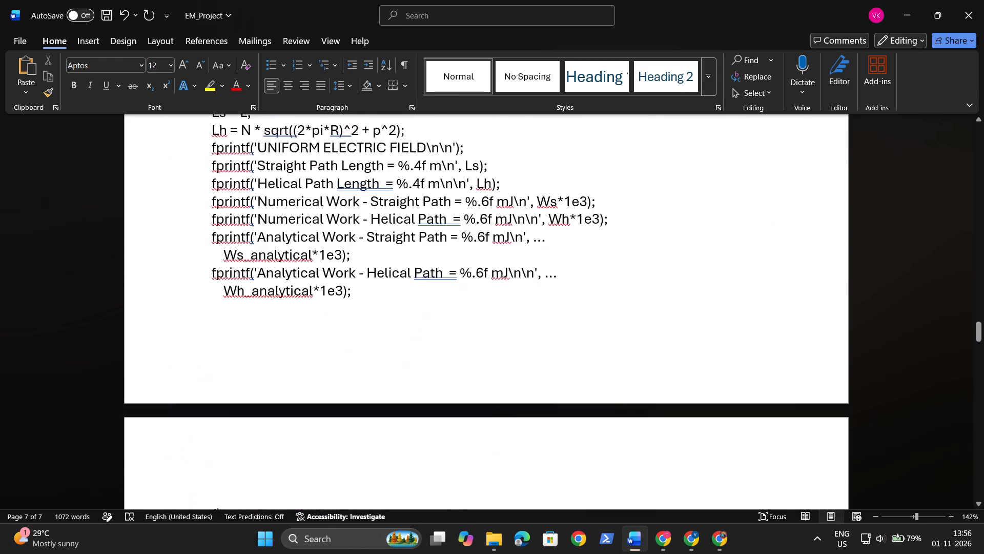
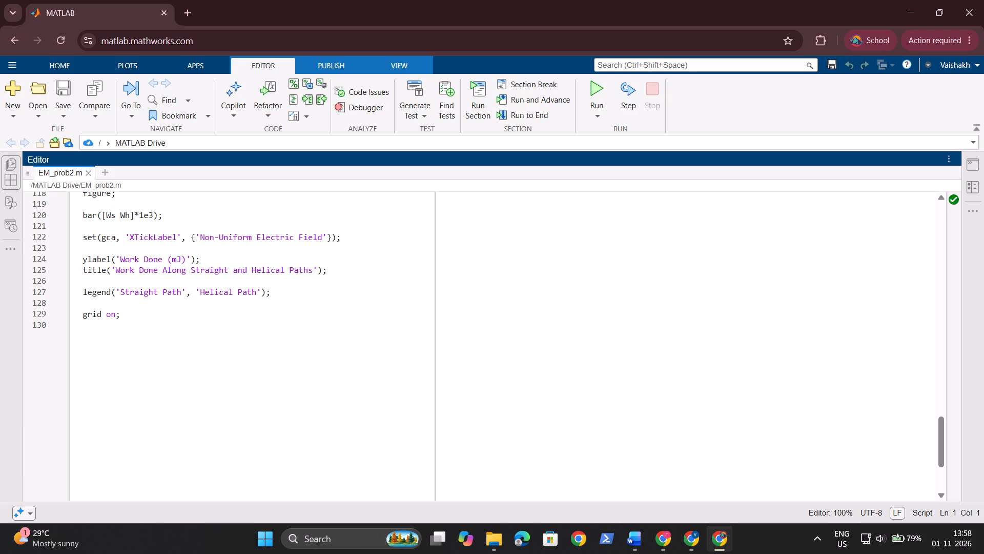
Save the EM_prob2.m script and run it.
left_click(209, 339)
key("ctrl+s")
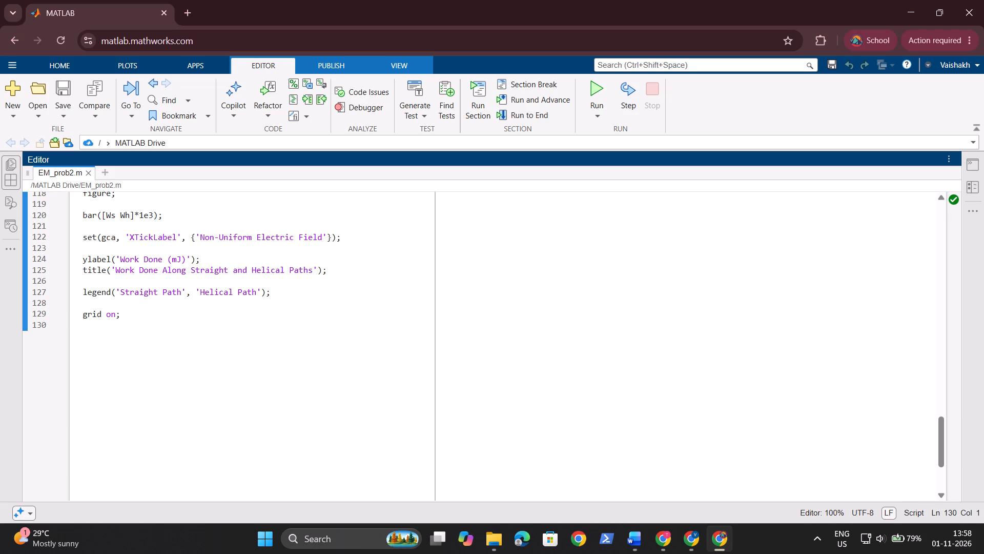
left_click(600, 91)
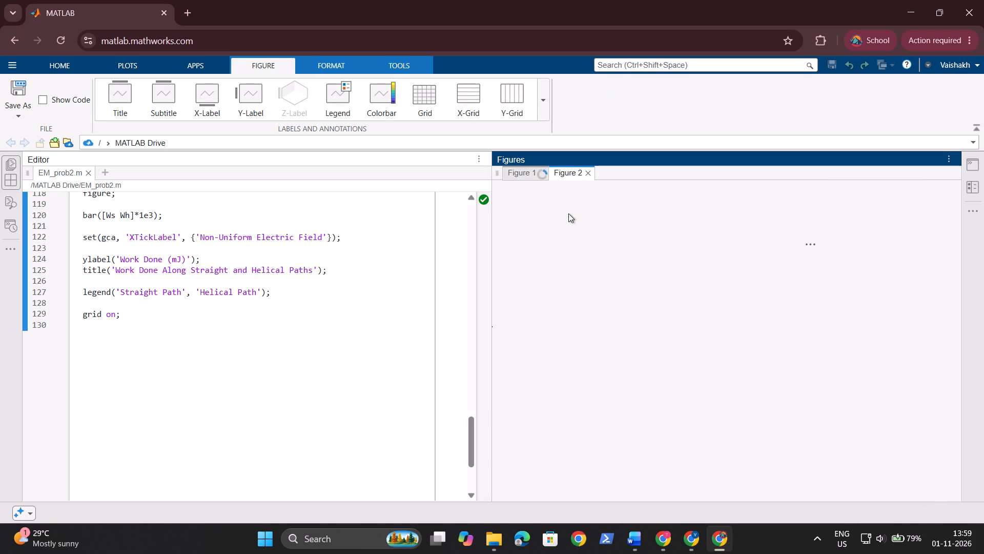
Bring up Figure 1 with the straight and helical paths and widen the Command Window until the full output lines are readable.
scroll(526, 292, "up", 1)
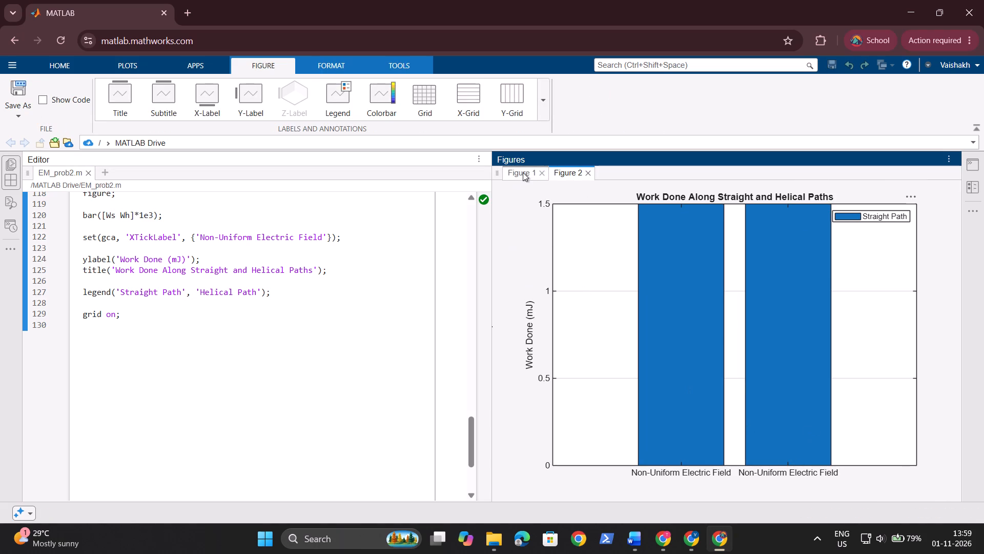
left_click(523, 172)
left_click_drag(962, 273, 949, 279)
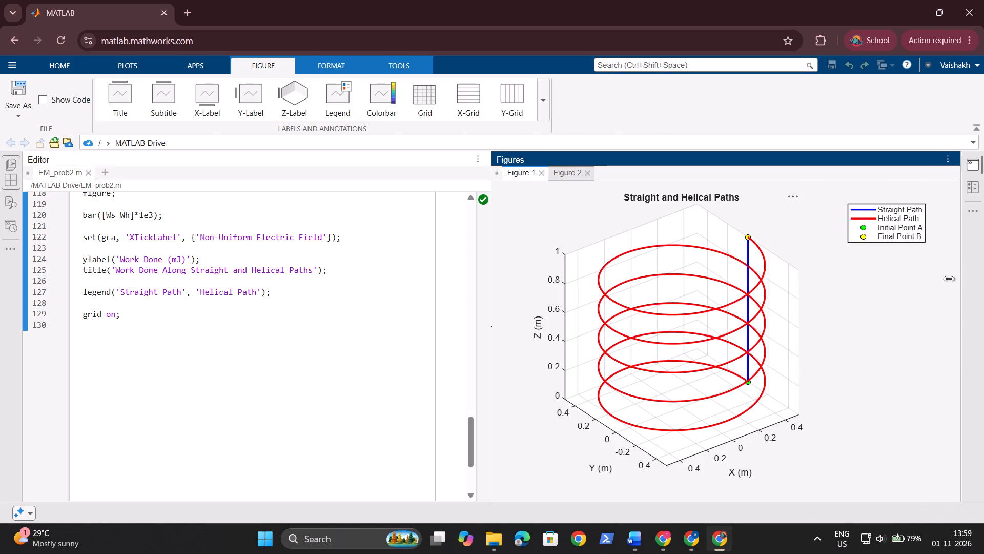
left_click_drag(949, 279, 788, 315)
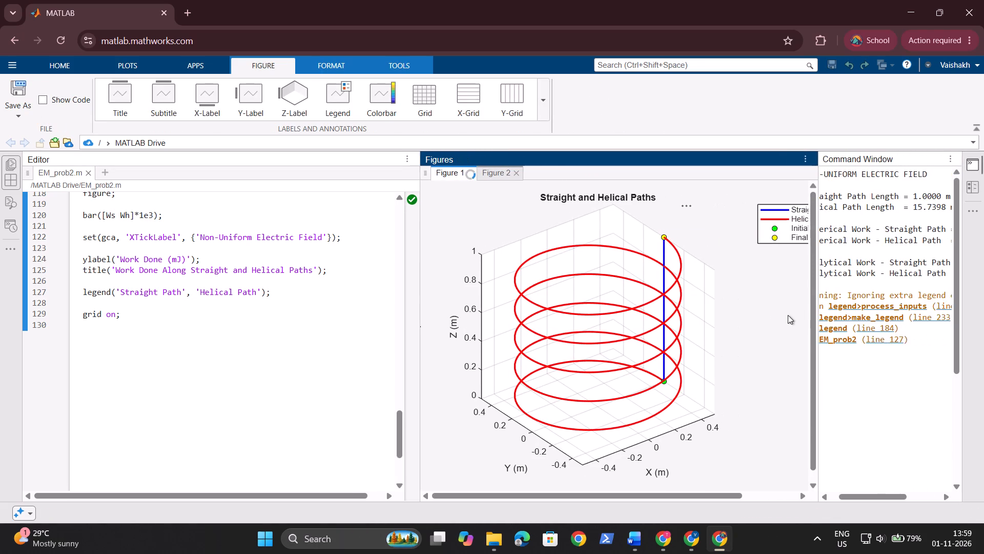
left_click_drag(788, 315, 668, 339)
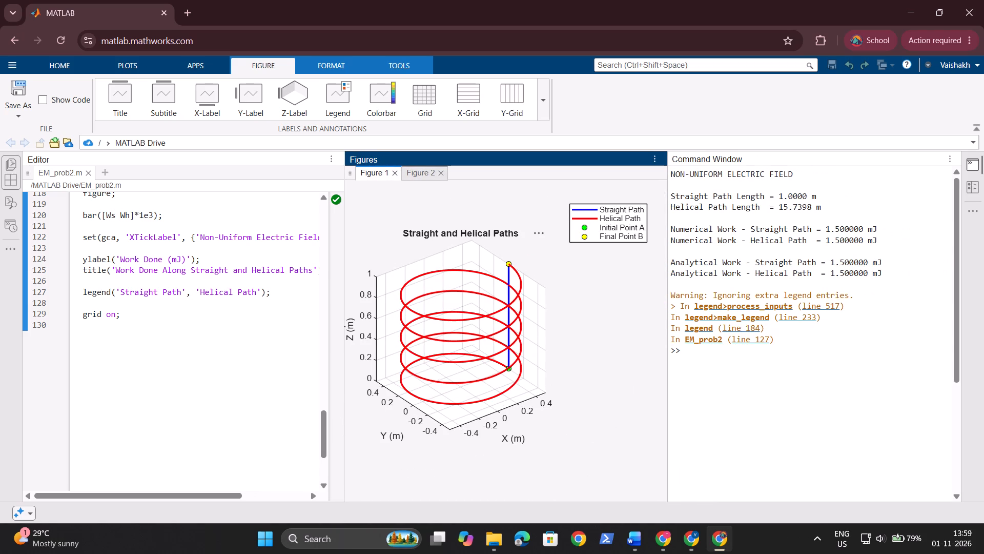
Look back through the EM_prob2.m code from the work-comparison plot up to the straight-path section.
scroll(237, 281, "up", 1)
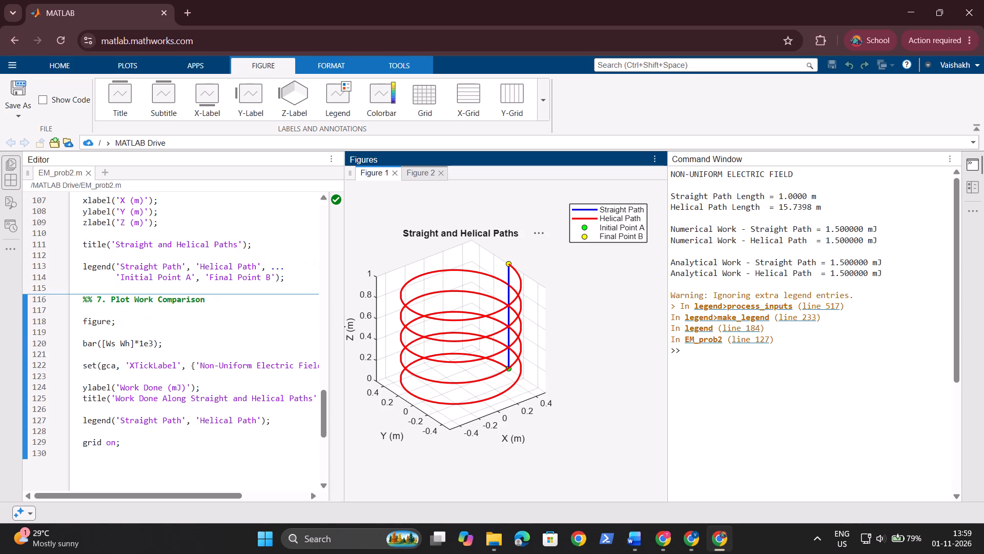
scroll(237, 281, "up", 1)
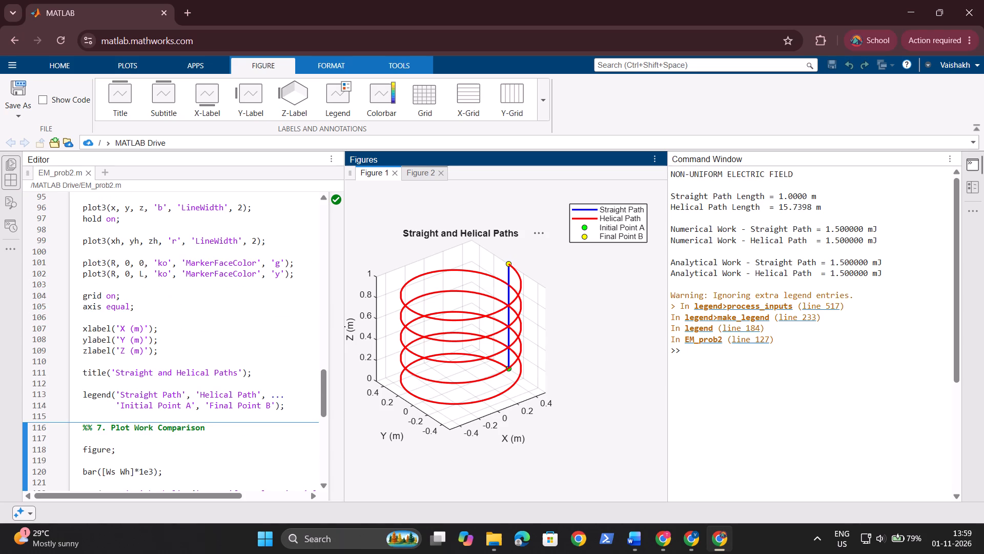
scroll(237, 281, "up", 4)
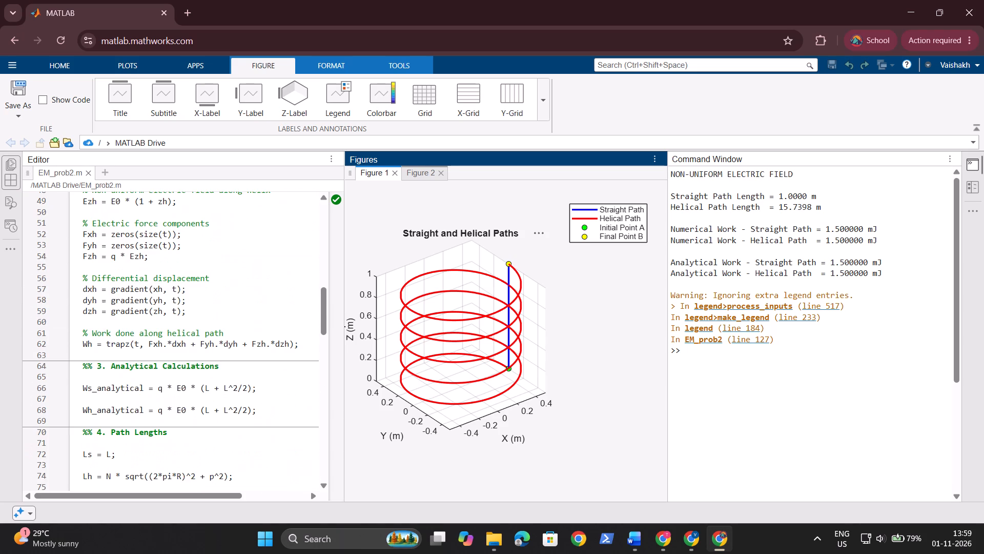
scroll(237, 281, "up", 3)
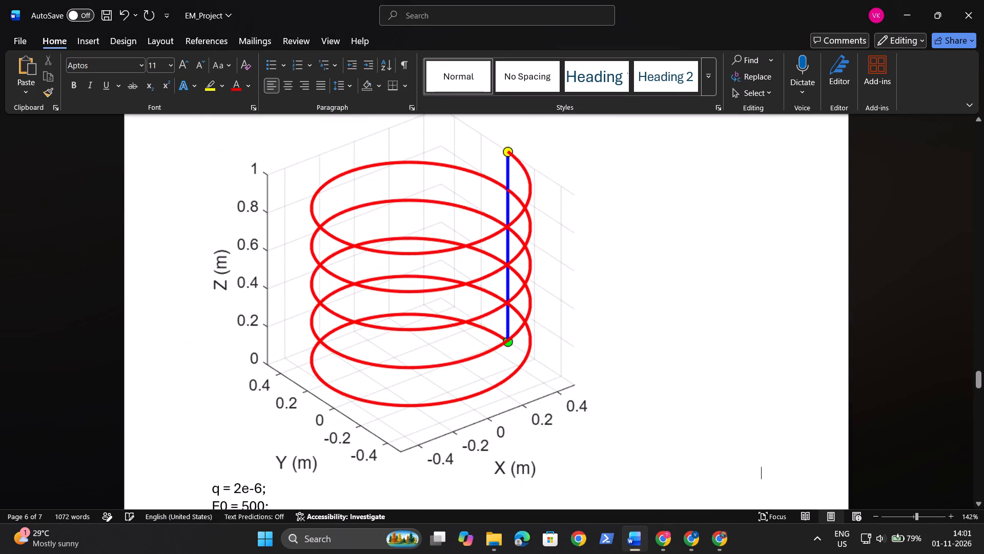
scroll(485, 291, "down", 3)
scroll(427, 247, "up", 3)
Set the pasted Straight and Helical Paths plot's text wrapping to In Front of Text and shrink it to a little over half its width.
right_click(422, 251)
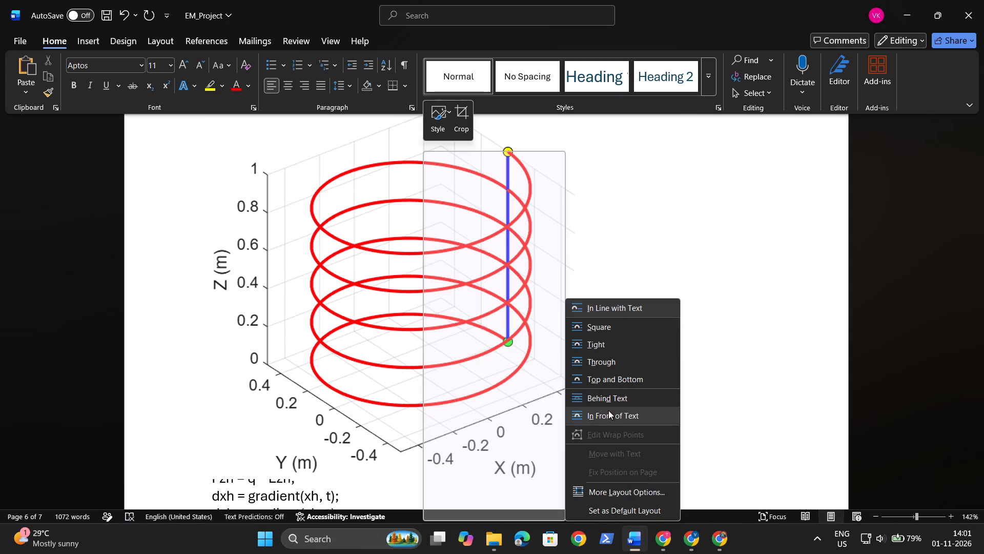
left_click(608, 410)
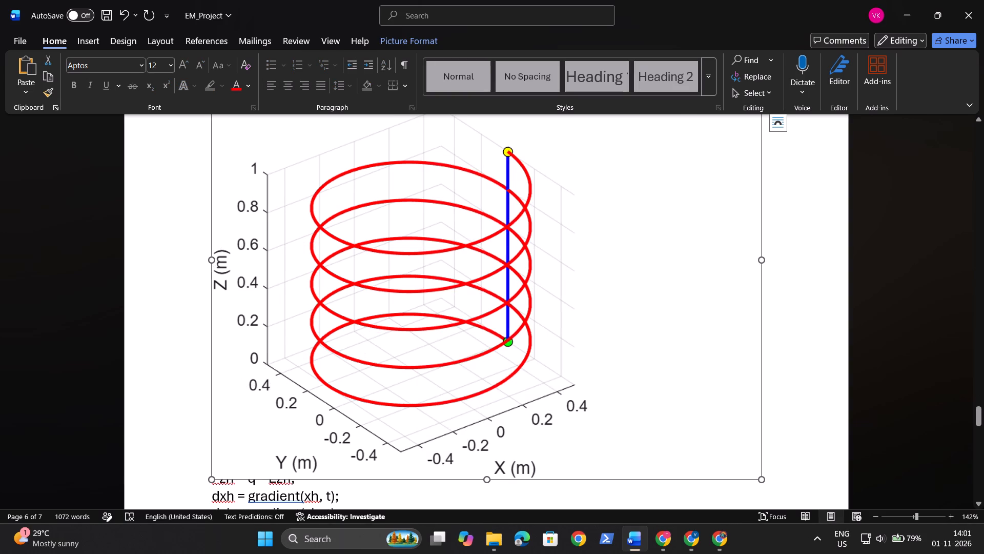
left_click_drag(762, 478, 467, 298)
Position the Straight and Helical Paths plot in the blank area beside the first lines of PROBLEM 2's code, clear of the text.
scroll(466, 270, "up", 2)
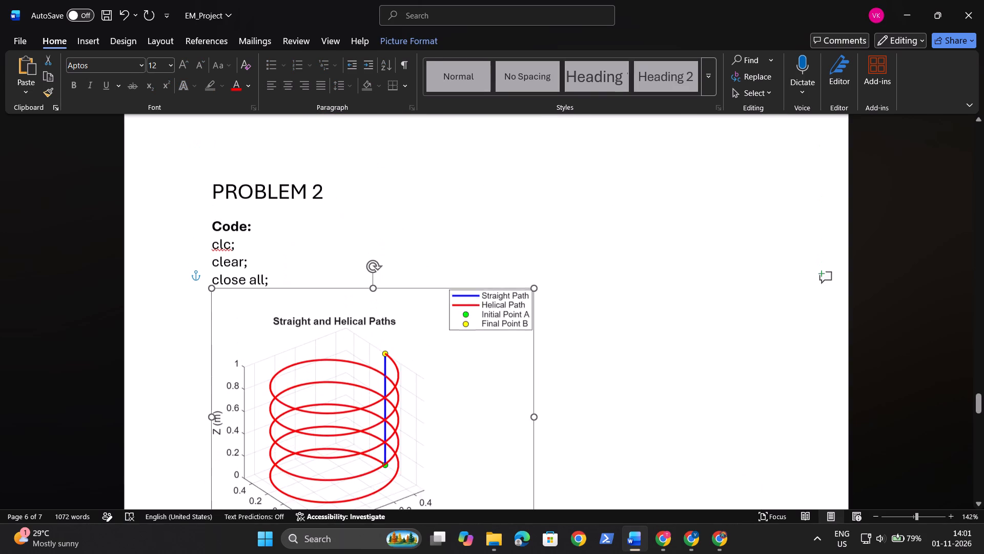
left_click_drag(394, 354, 624, 274)
scroll(625, 275, "down", 1)
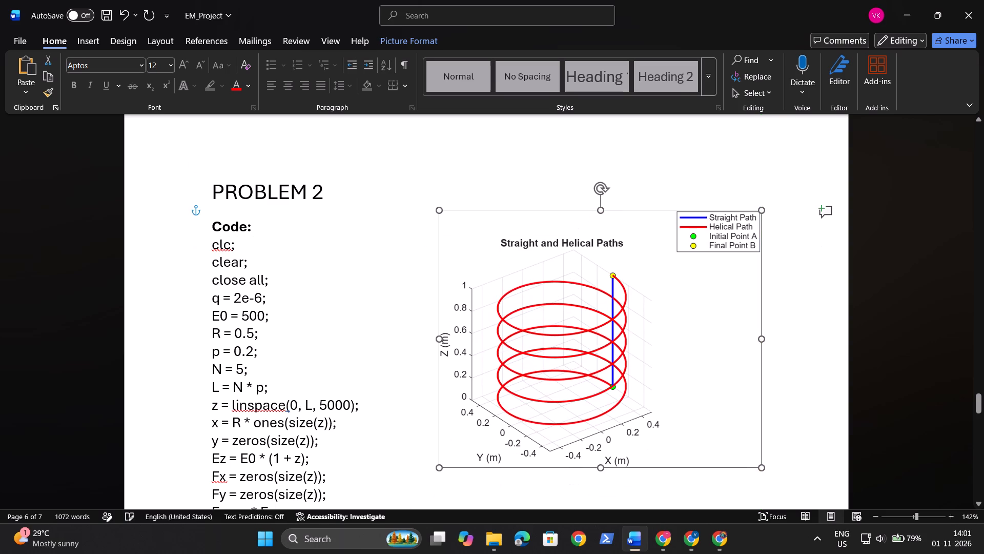
scroll(626, 276, "down", 1)
scroll(632, 287, "up", 1)
left_click_drag(573, 269, 586, 317)
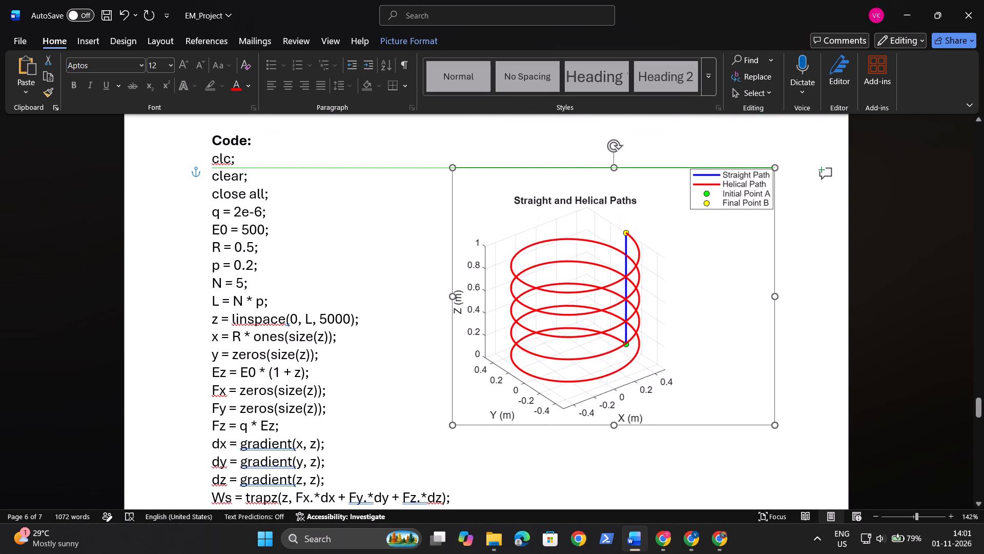
left_click_drag(586, 317, 585, 318)
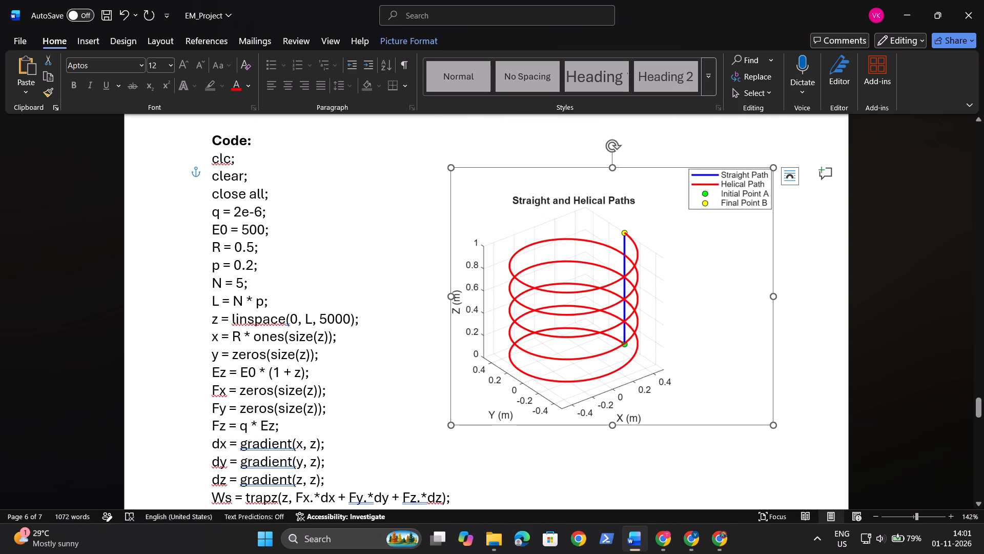
left_click(617, 447)
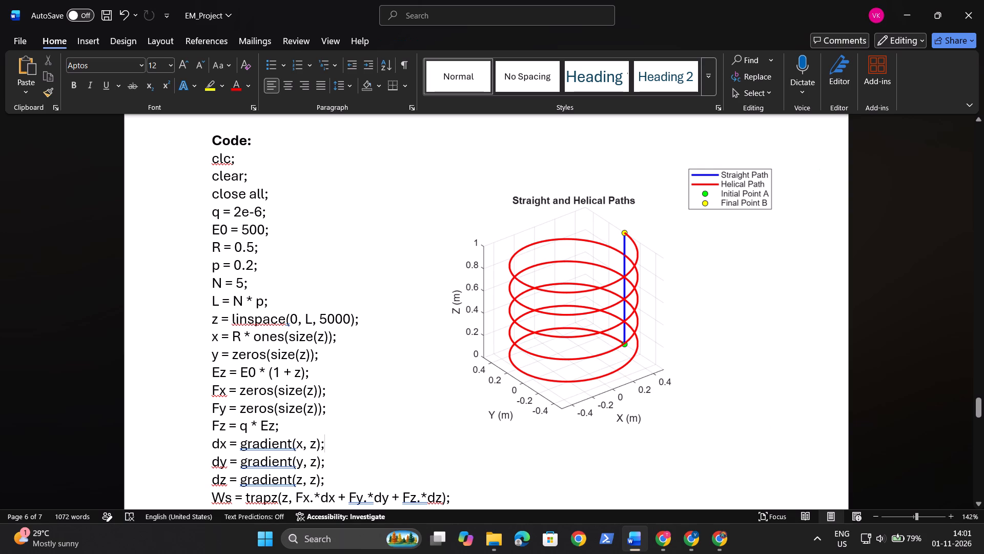
left_click(600, 381)
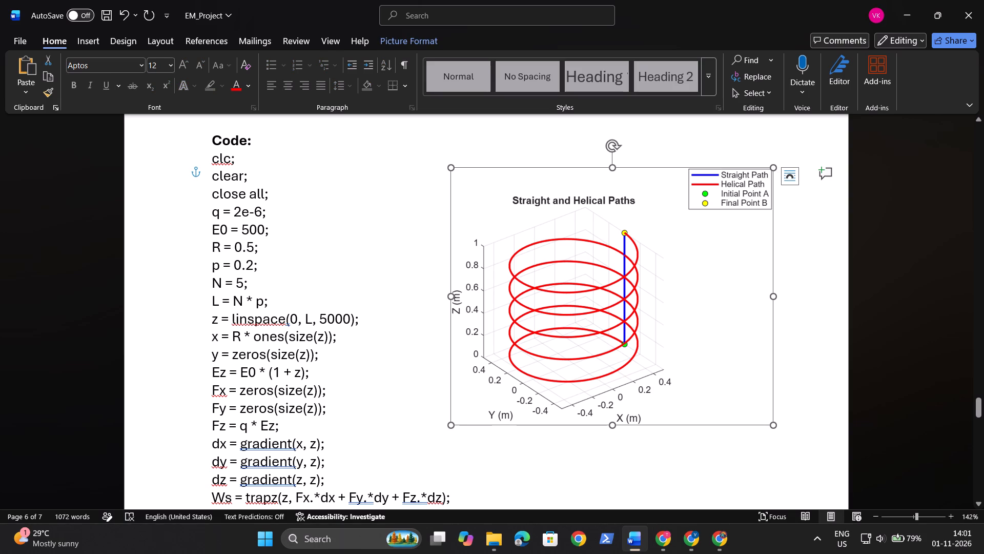
Review the whole PROBLEM 2 code listing and the plot's placement beside it.
scroll(575, 371, "up", 2)
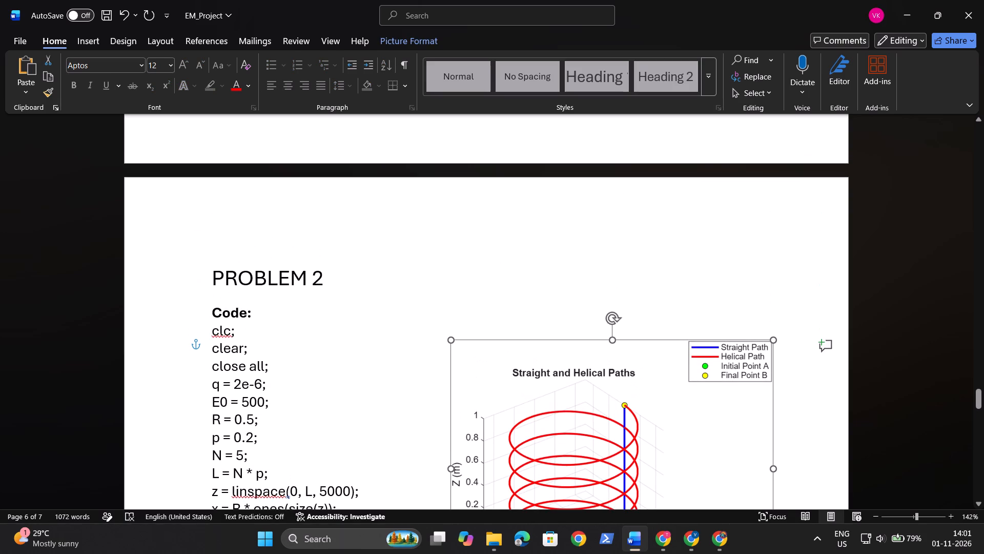
scroll(611, 350, "down", 2)
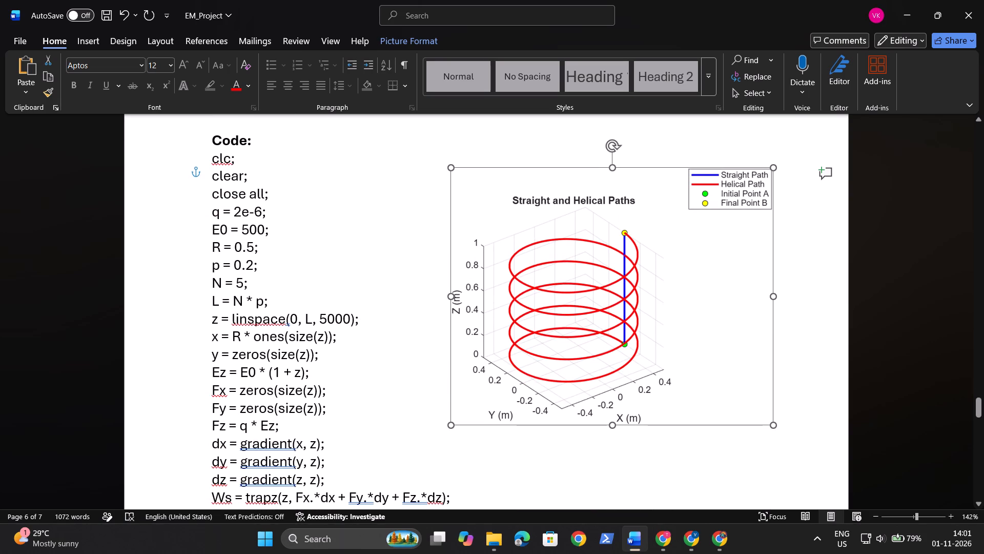
scroll(736, 374, "down", 1)
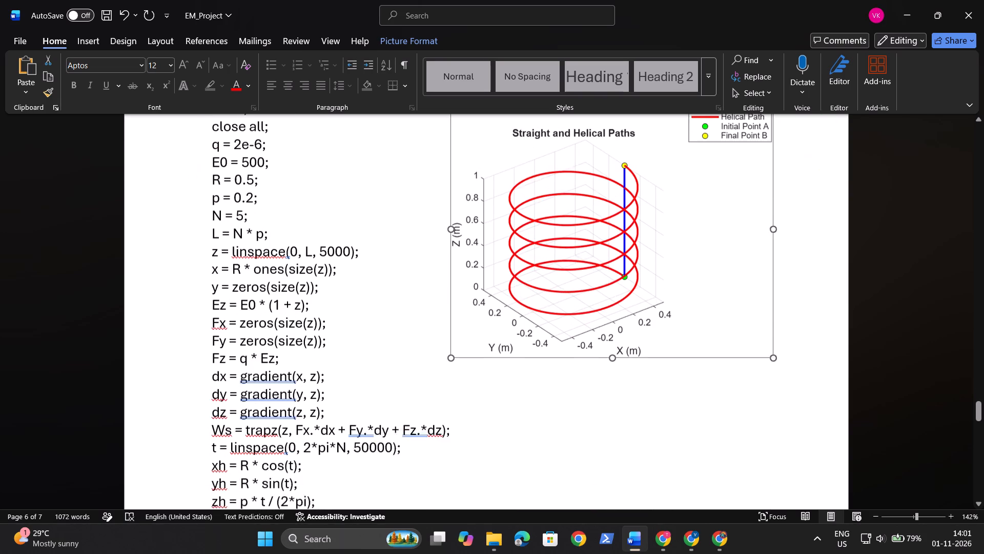
scroll(739, 370, "down", 4)
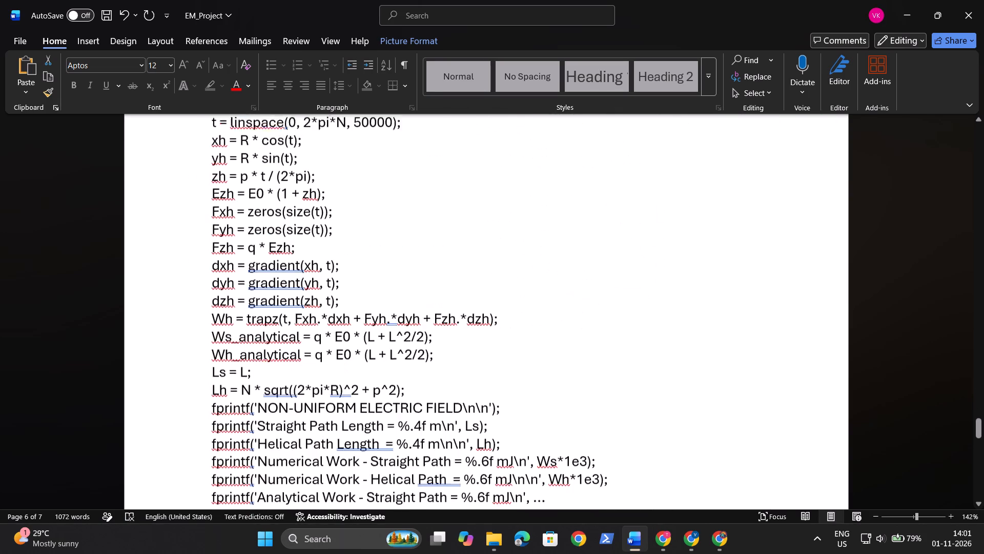
scroll(745, 364, "down", 4)
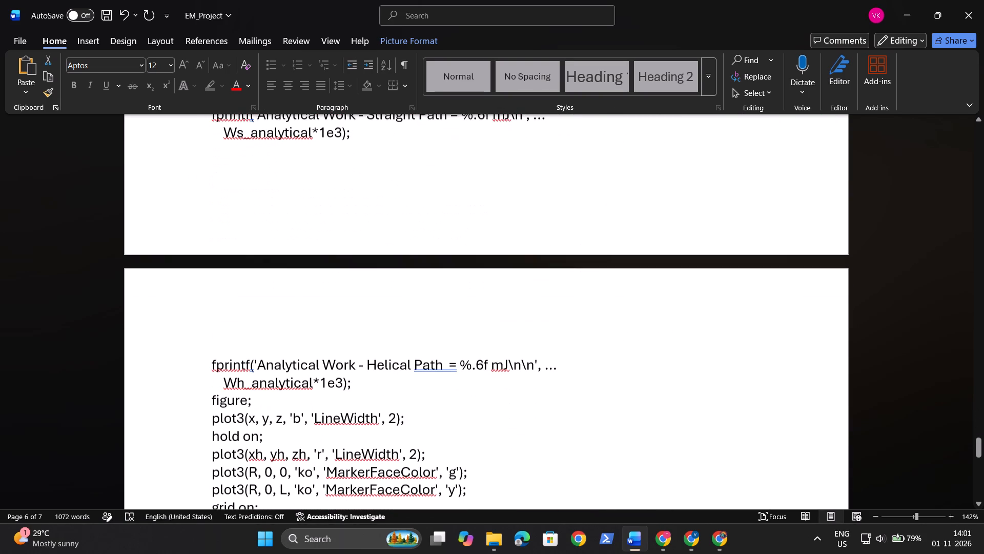
scroll(700, 346, "down", 1)
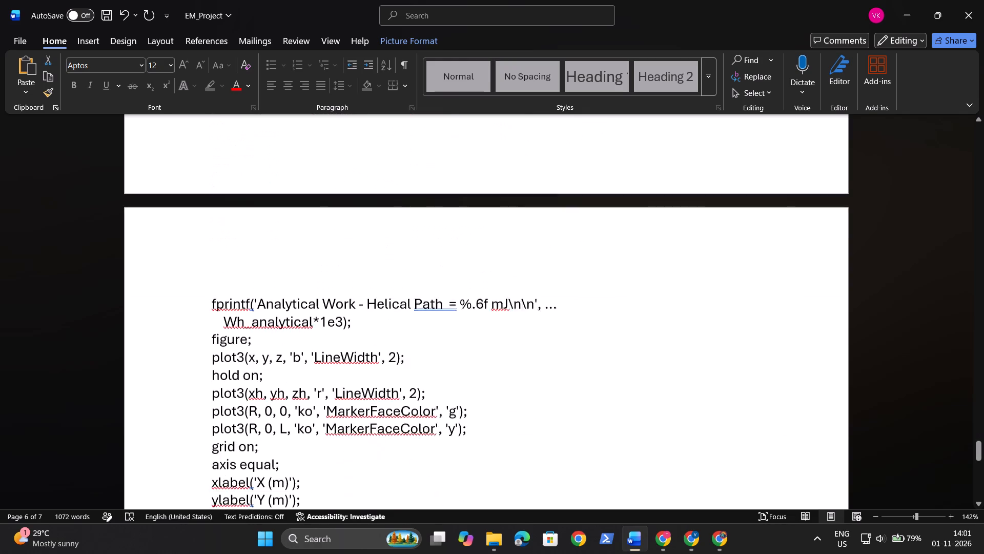
scroll(701, 346, "down", 2)
scroll(545, 362, "down", 3)
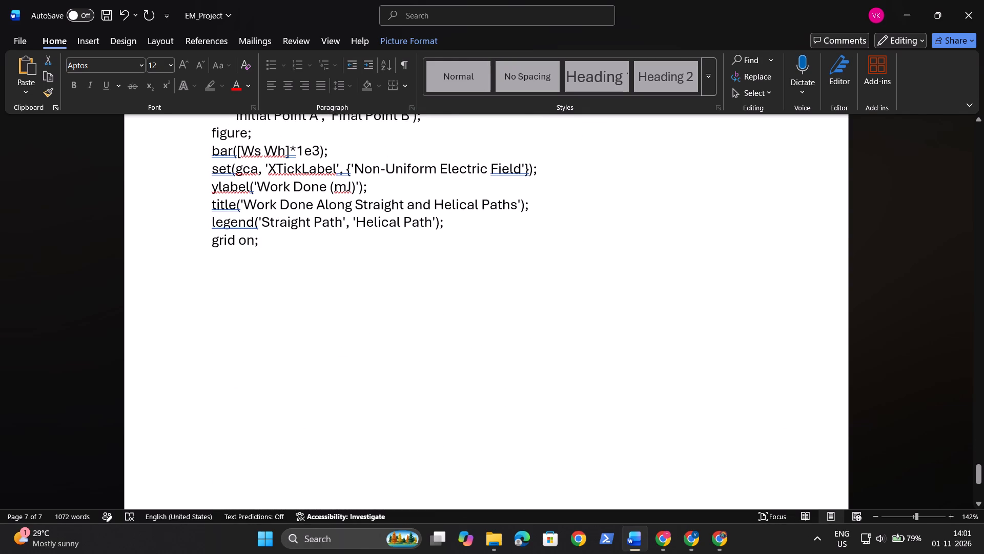
scroll(589, 388, "up", 6)
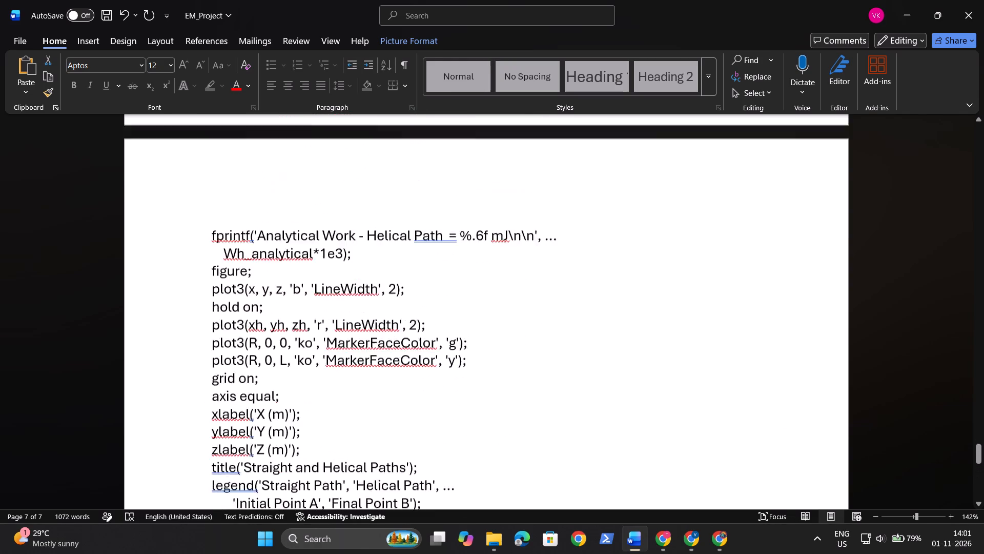
scroll(591, 383, "up", 9)
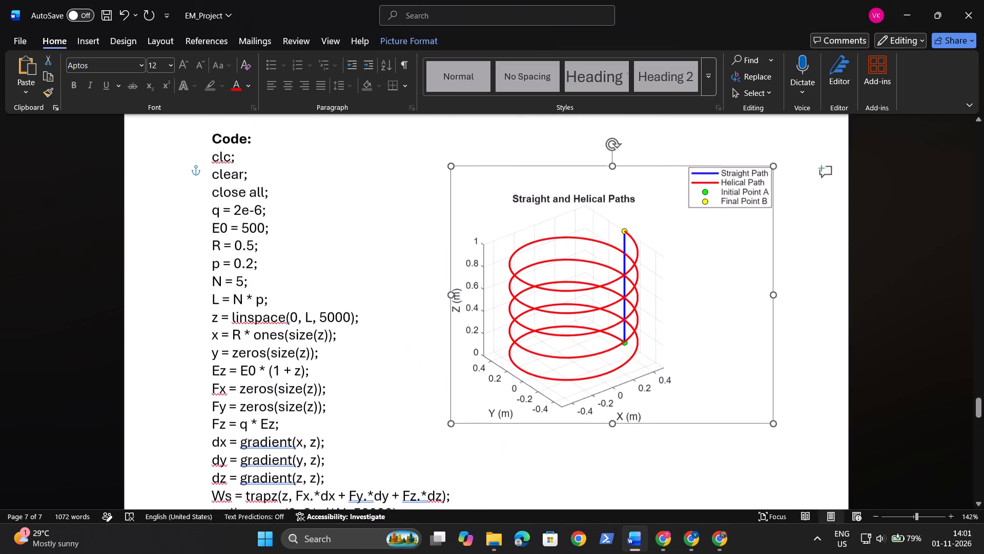
scroll(591, 383, "up", 1)
scroll(591, 381, "down", 2)
scroll(648, 332, "up", 1)
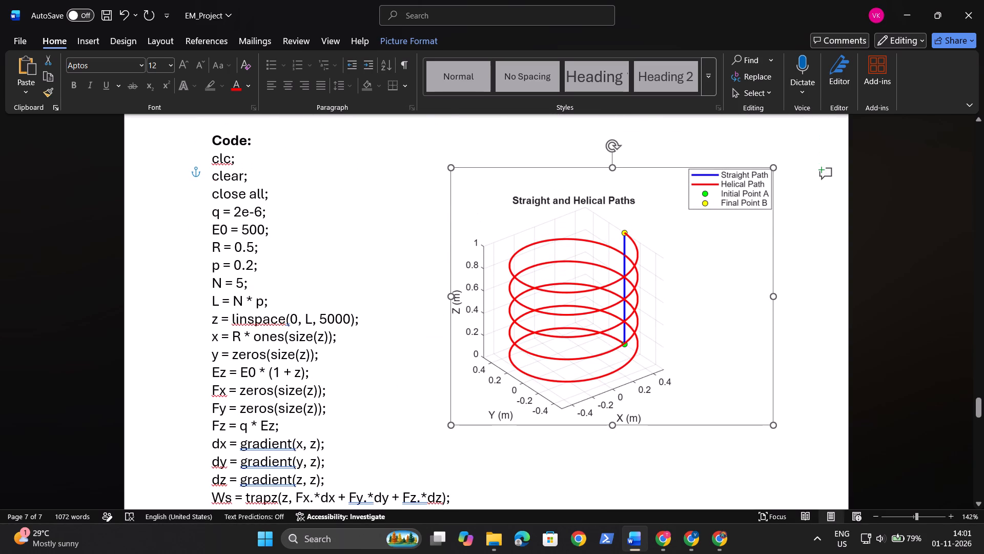
left_click(619, 328)
Place the insertion point on the blank line below the final "grid on;" of PROBLEM 2's code.
scroll(721, 332, "down", 10)
scroll(666, 357, "down", 1)
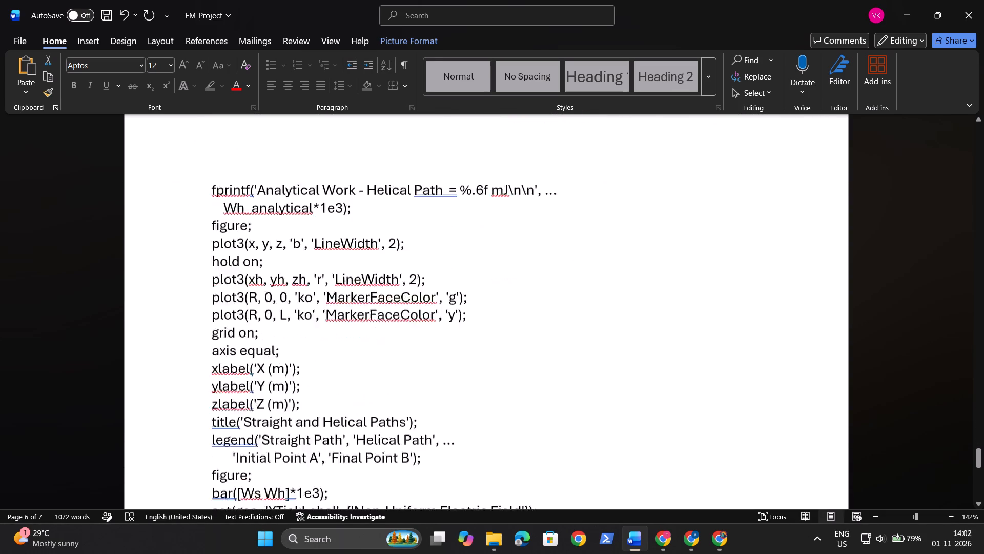
scroll(665, 358, "down", 4)
scroll(651, 304, "down", 2)
scroll(605, 341, "up", 1)
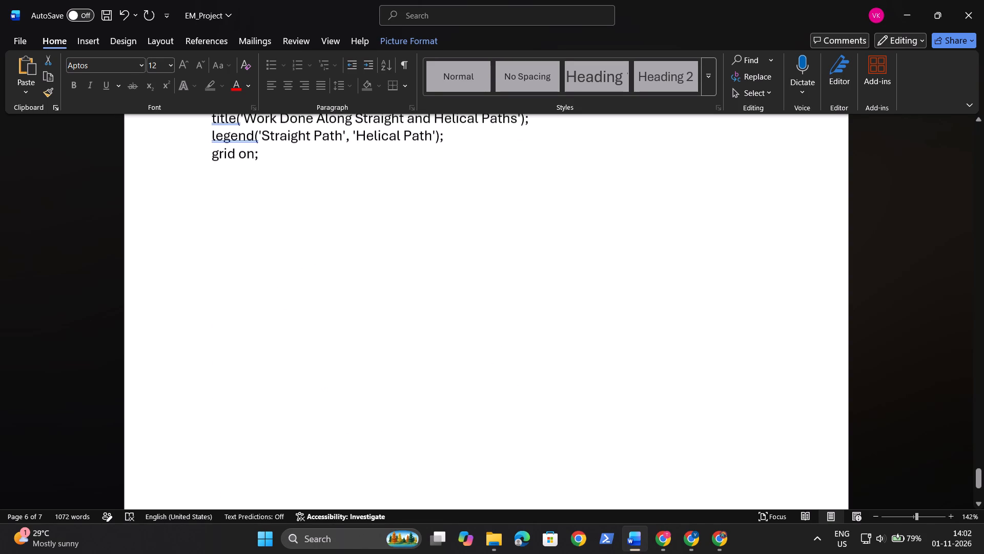
left_click(360, 189)
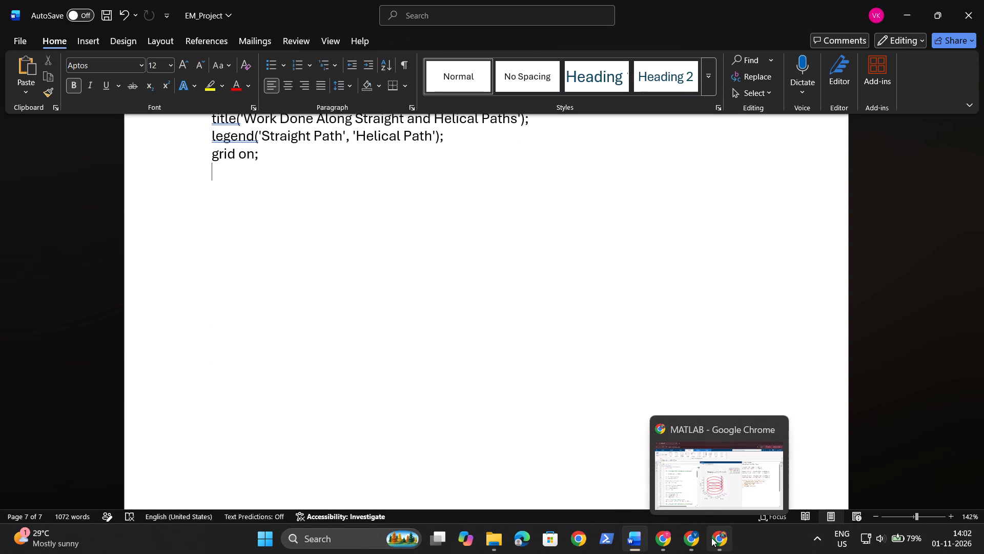
Switch to MATLAB and copy Figure 2's Work Done Along Straight and Helical Paths bar chart as an image.
left_click(722, 498)
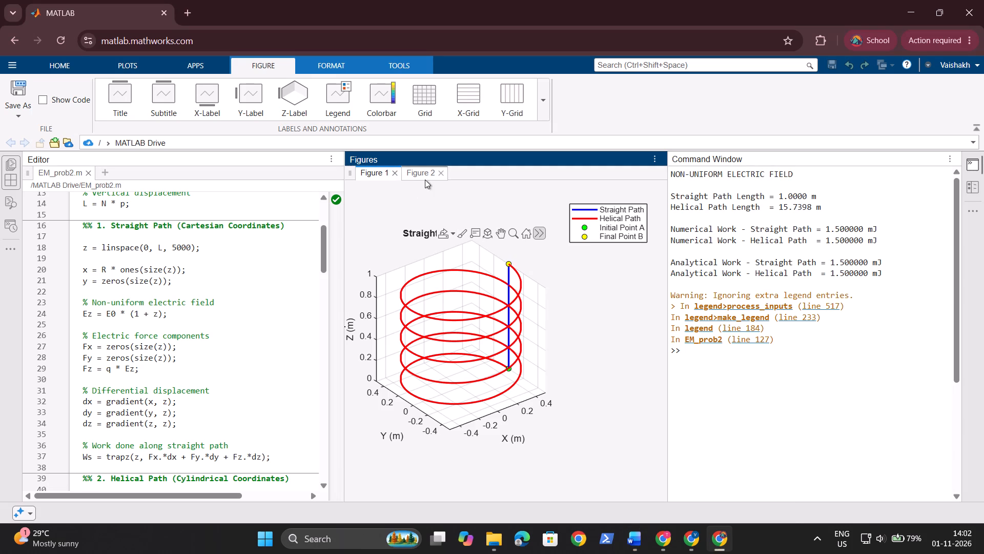
left_click(425, 180)
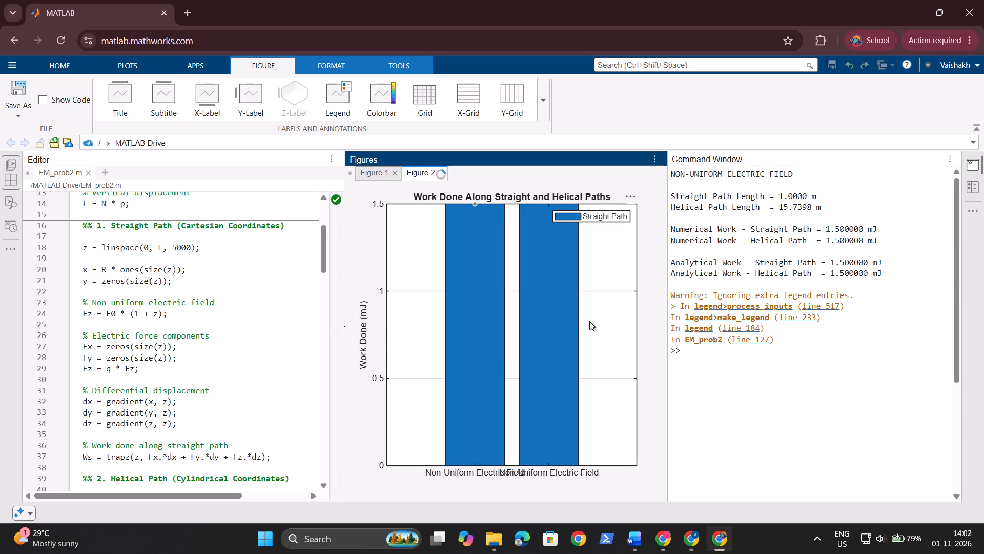
scroll(568, 323, "up", 2)
scroll(566, 324, "down", 7)
left_click(626, 194)
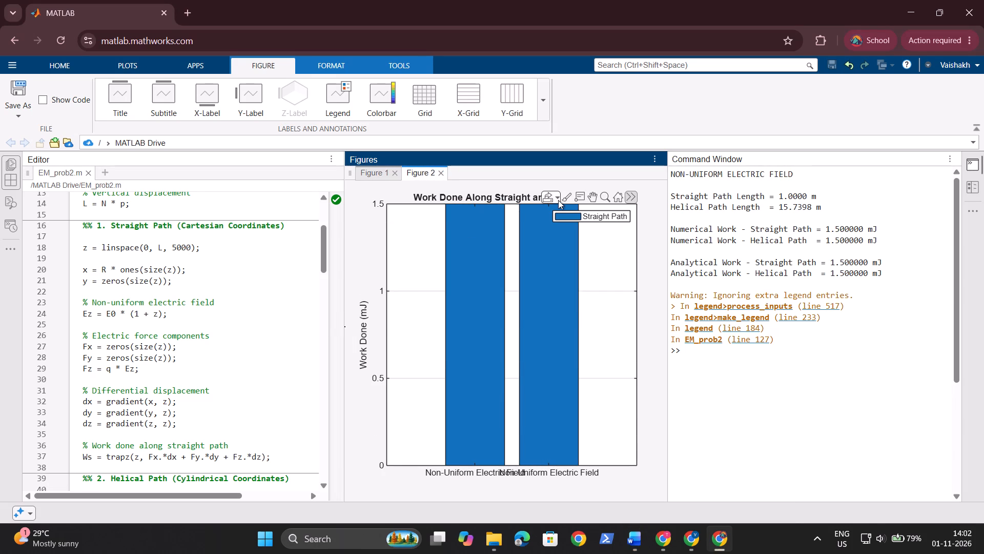
left_click(555, 200)
left_click(550, 221)
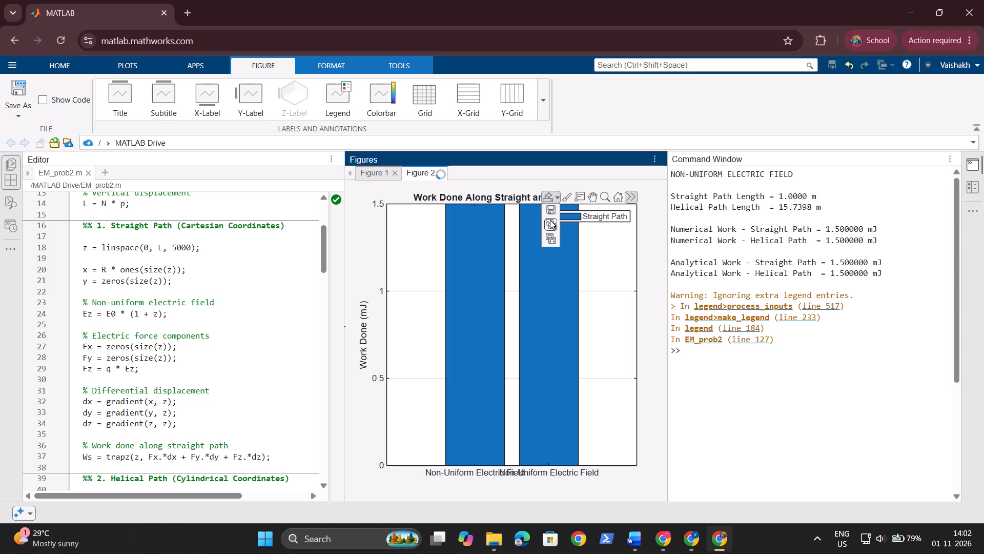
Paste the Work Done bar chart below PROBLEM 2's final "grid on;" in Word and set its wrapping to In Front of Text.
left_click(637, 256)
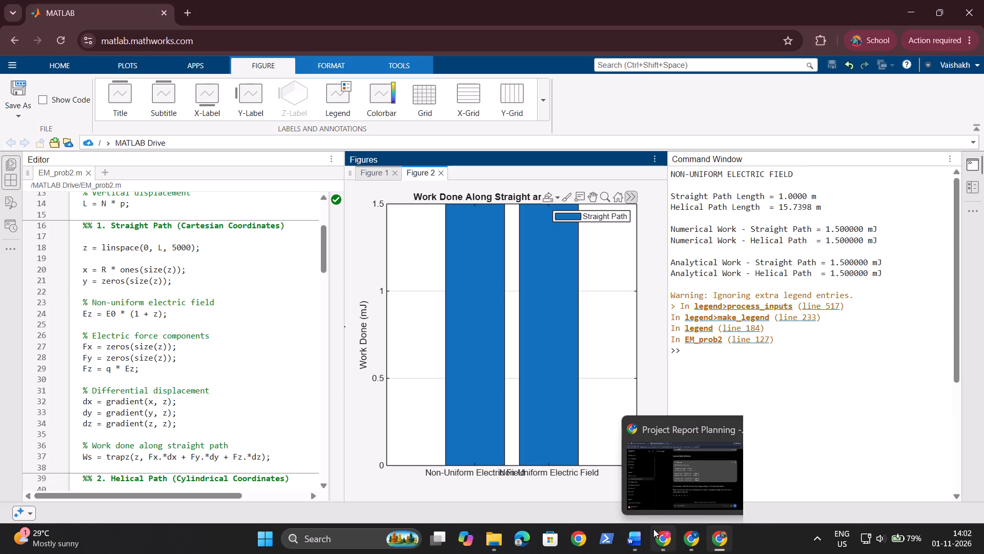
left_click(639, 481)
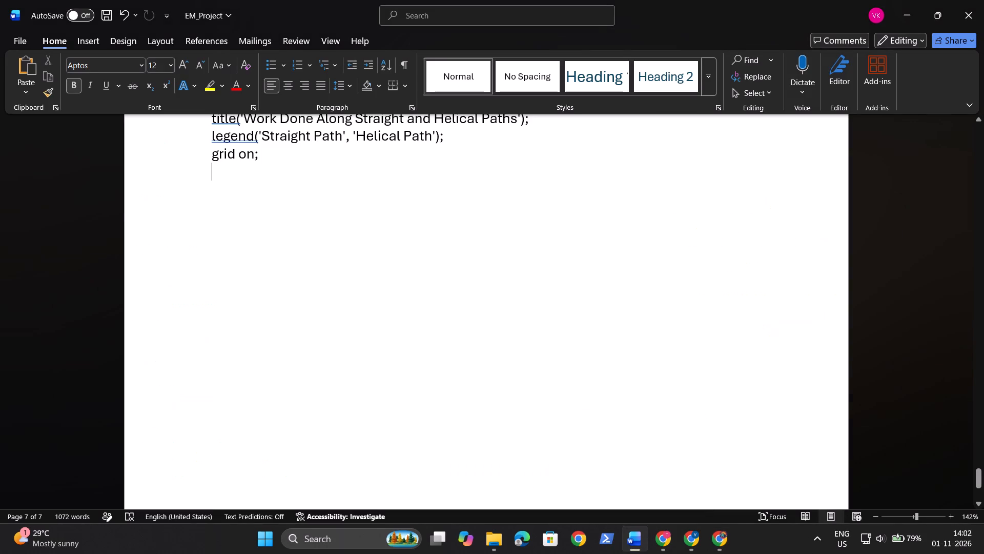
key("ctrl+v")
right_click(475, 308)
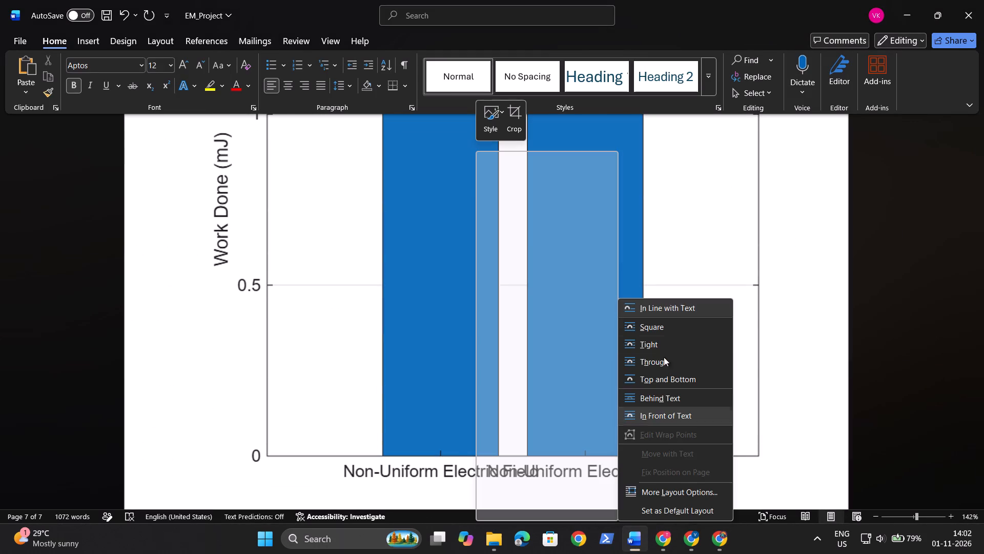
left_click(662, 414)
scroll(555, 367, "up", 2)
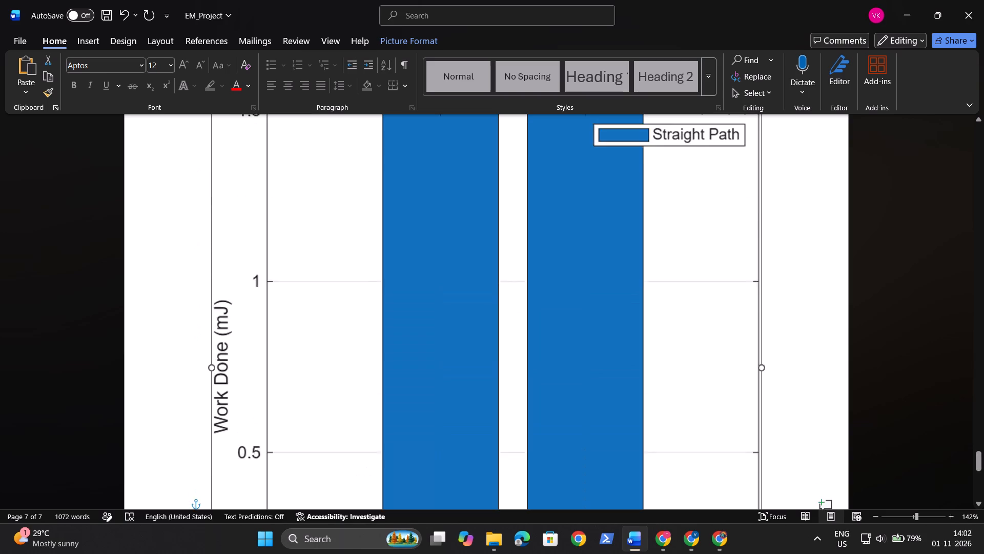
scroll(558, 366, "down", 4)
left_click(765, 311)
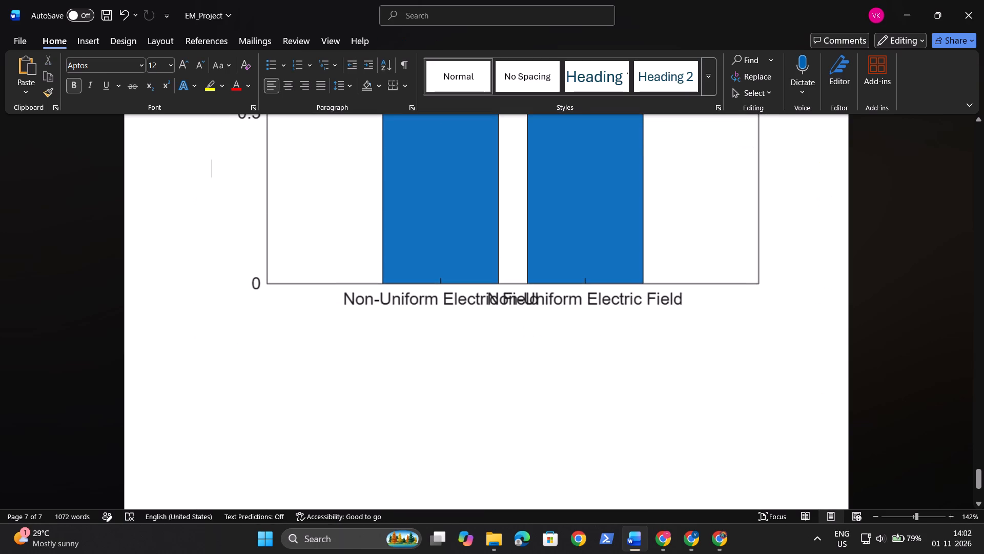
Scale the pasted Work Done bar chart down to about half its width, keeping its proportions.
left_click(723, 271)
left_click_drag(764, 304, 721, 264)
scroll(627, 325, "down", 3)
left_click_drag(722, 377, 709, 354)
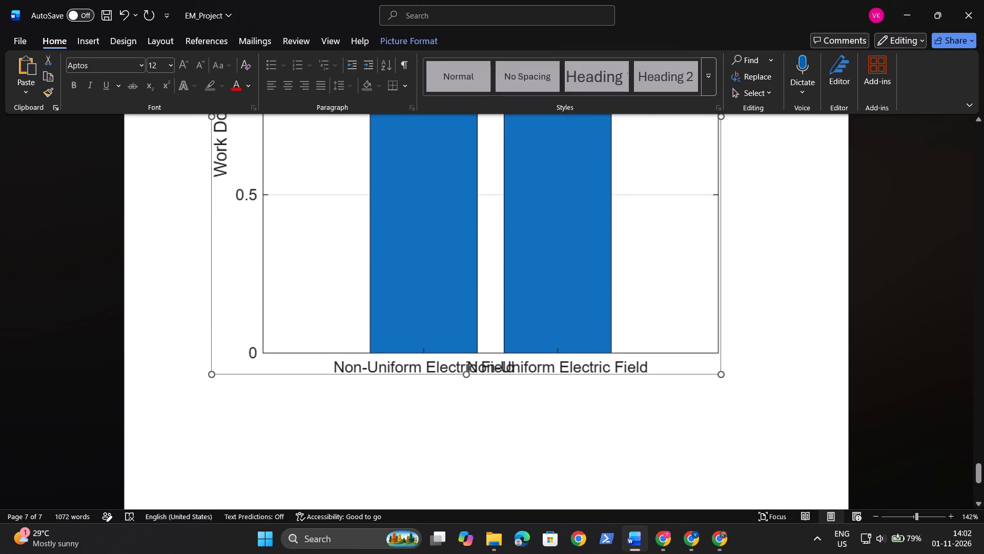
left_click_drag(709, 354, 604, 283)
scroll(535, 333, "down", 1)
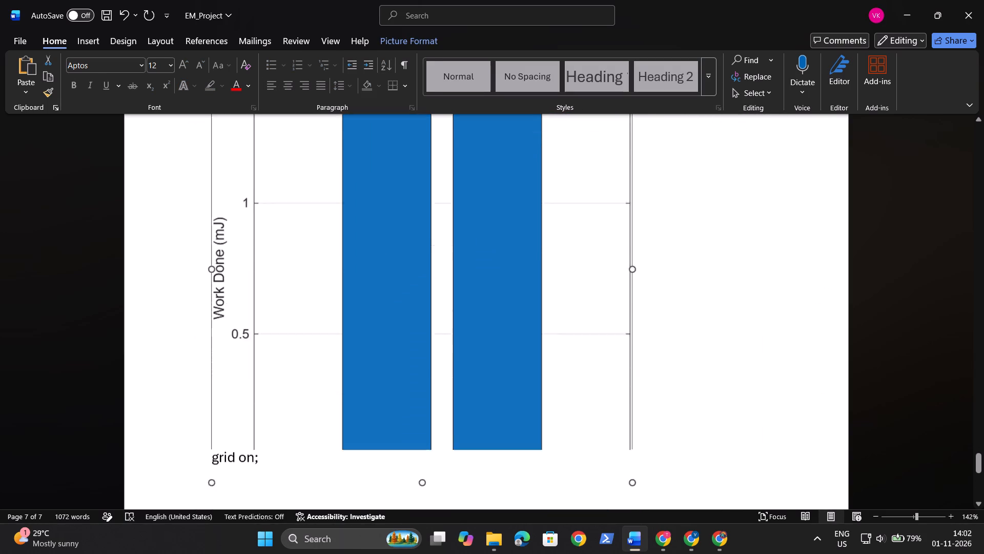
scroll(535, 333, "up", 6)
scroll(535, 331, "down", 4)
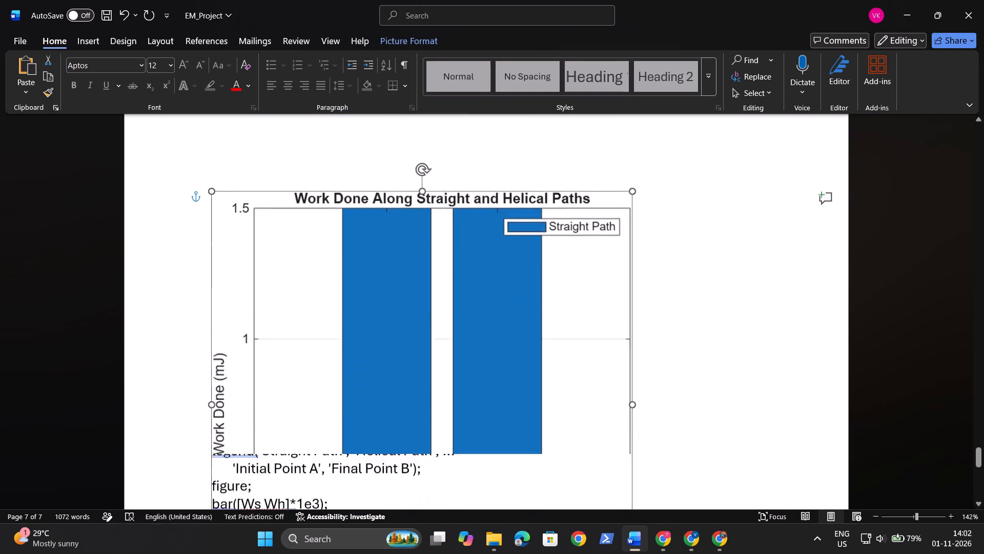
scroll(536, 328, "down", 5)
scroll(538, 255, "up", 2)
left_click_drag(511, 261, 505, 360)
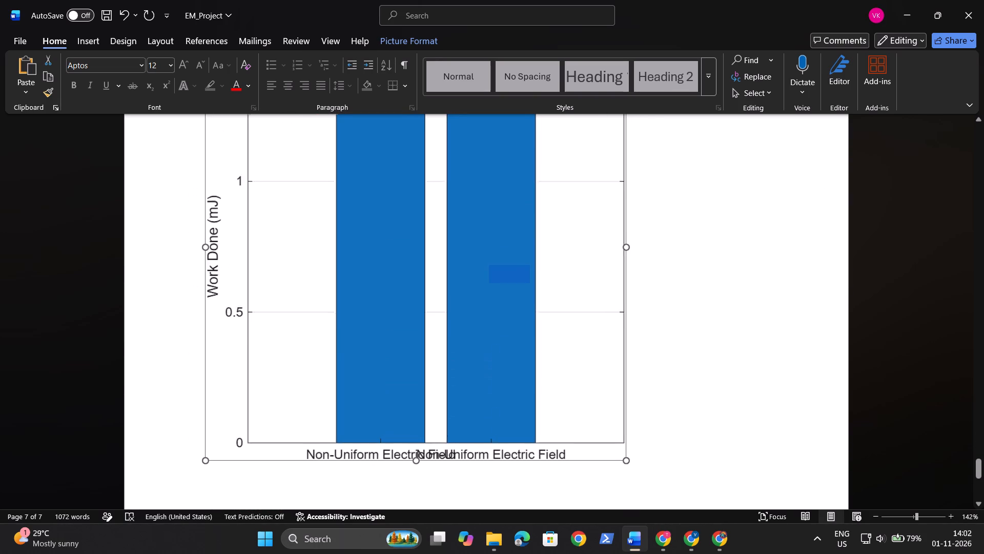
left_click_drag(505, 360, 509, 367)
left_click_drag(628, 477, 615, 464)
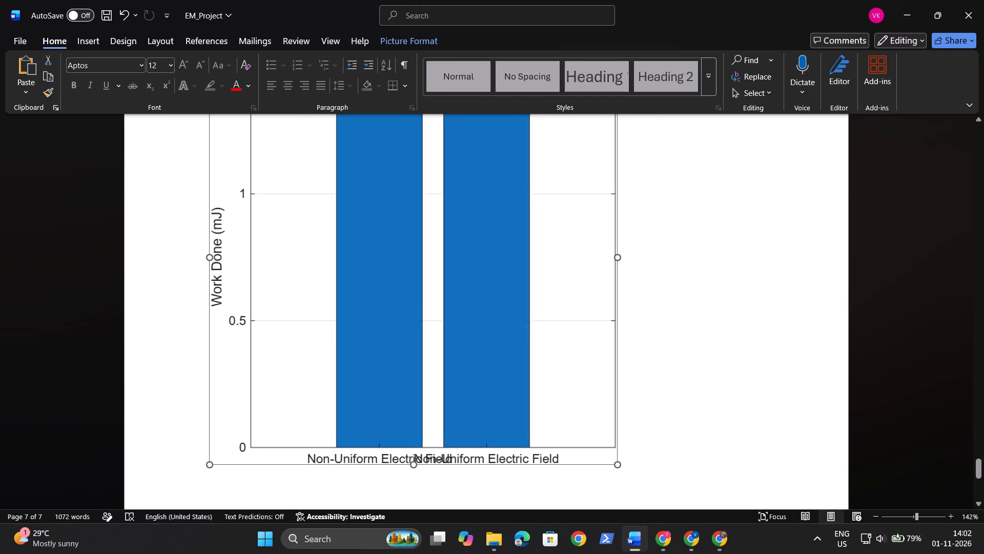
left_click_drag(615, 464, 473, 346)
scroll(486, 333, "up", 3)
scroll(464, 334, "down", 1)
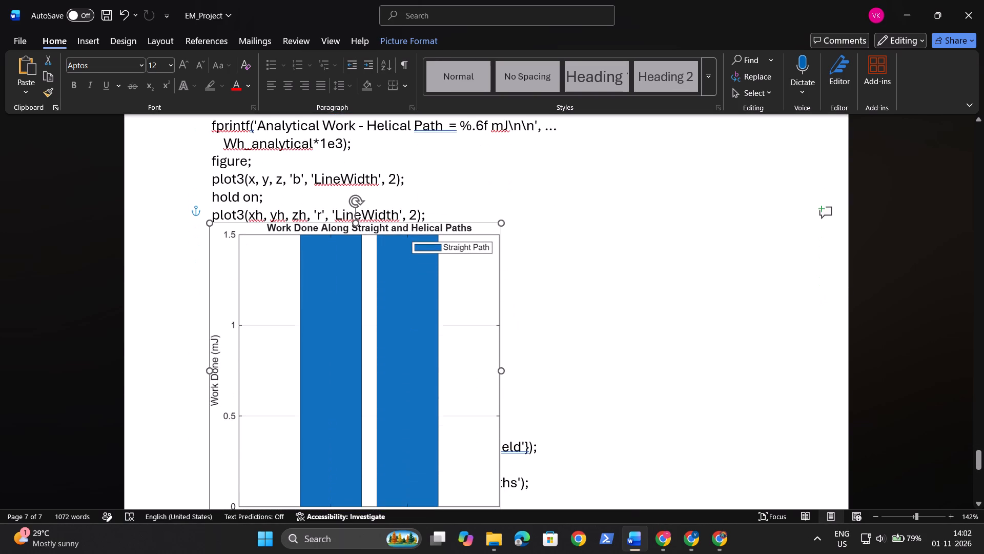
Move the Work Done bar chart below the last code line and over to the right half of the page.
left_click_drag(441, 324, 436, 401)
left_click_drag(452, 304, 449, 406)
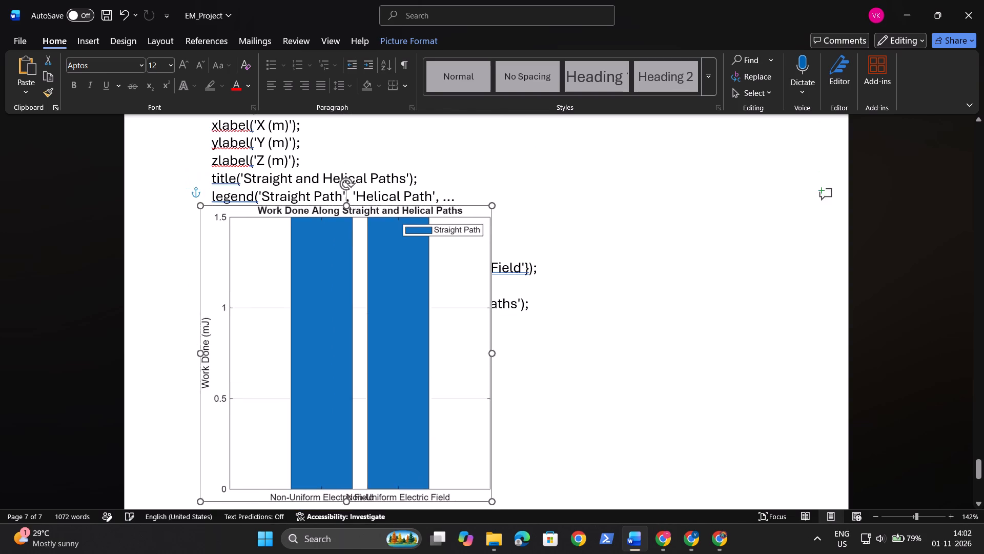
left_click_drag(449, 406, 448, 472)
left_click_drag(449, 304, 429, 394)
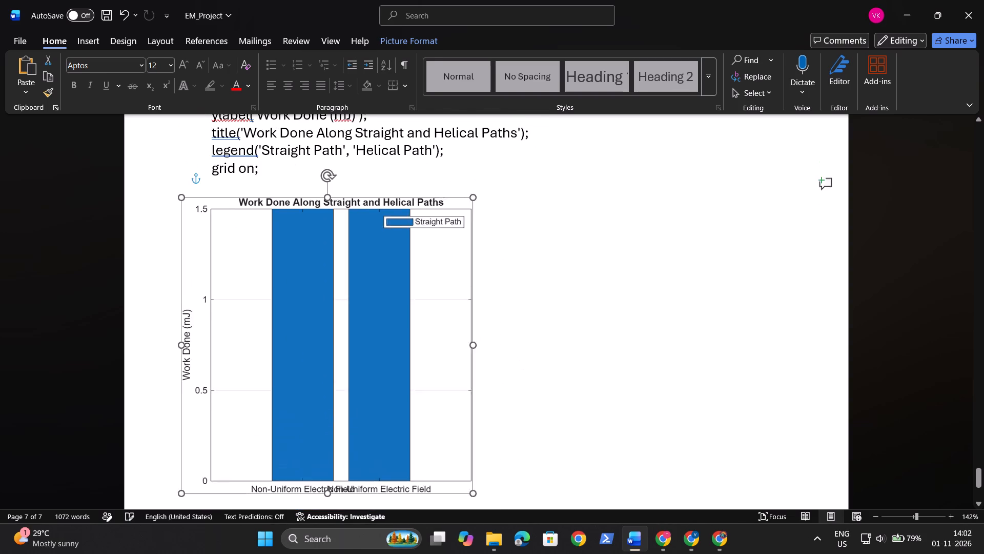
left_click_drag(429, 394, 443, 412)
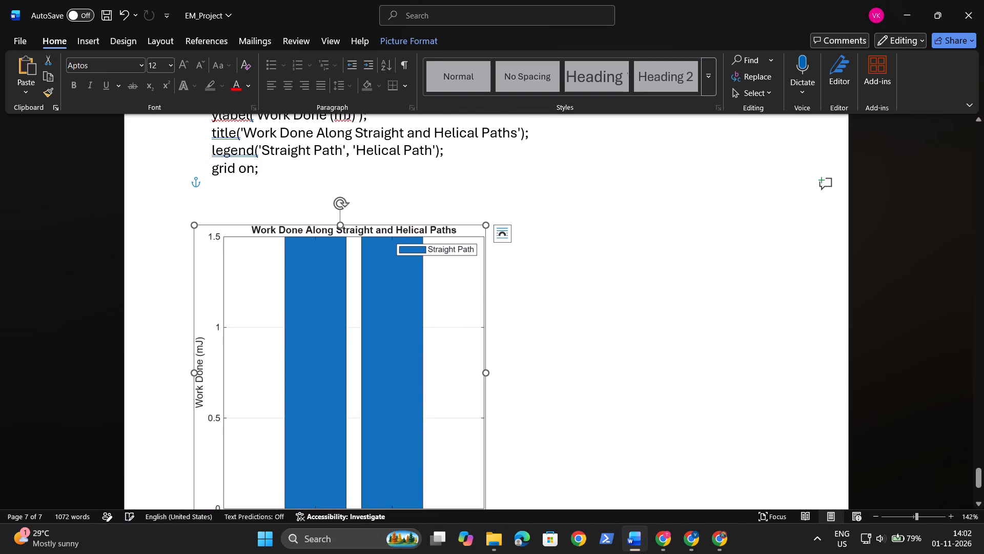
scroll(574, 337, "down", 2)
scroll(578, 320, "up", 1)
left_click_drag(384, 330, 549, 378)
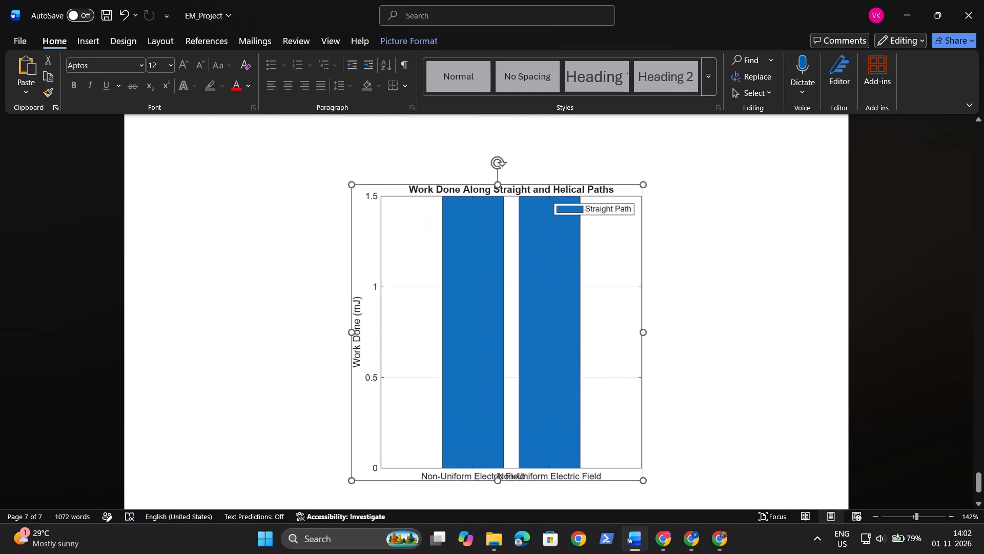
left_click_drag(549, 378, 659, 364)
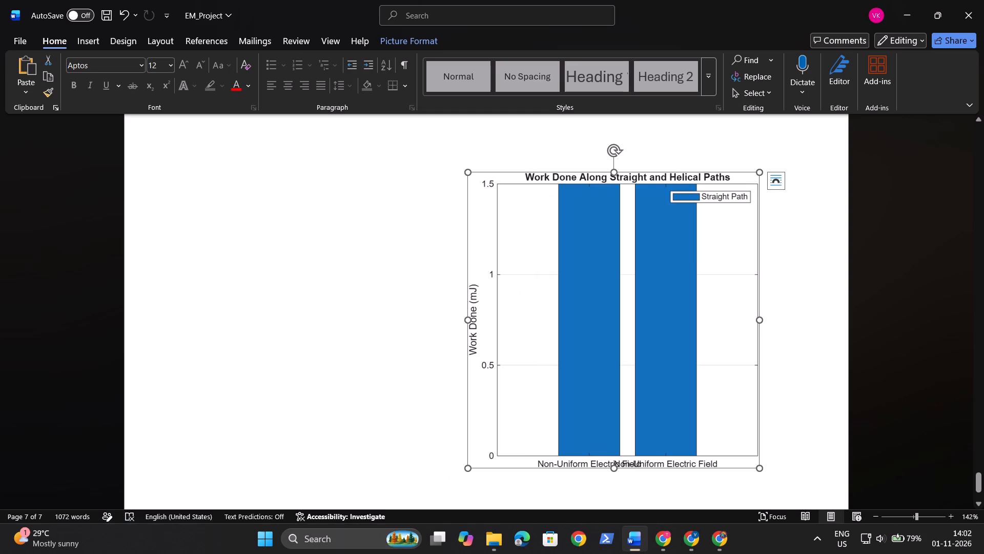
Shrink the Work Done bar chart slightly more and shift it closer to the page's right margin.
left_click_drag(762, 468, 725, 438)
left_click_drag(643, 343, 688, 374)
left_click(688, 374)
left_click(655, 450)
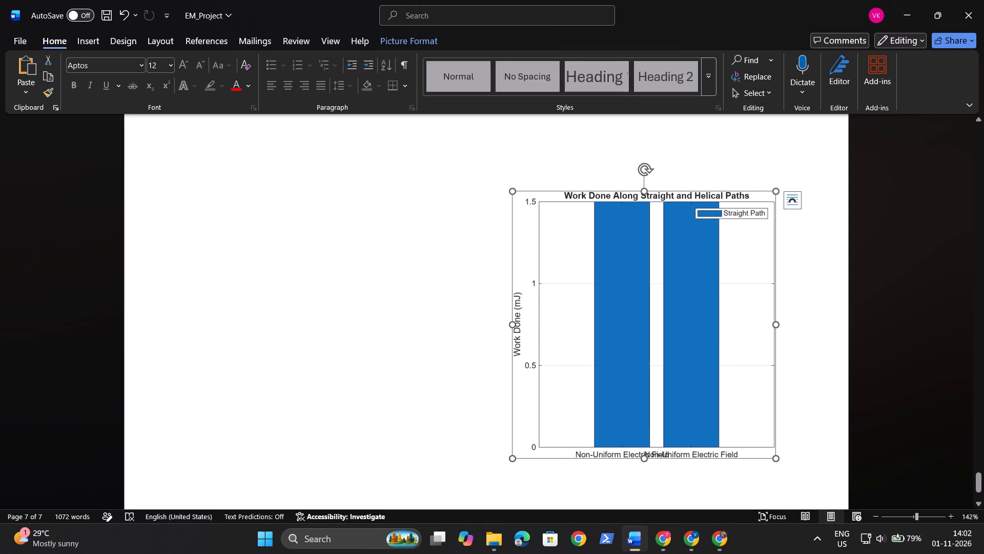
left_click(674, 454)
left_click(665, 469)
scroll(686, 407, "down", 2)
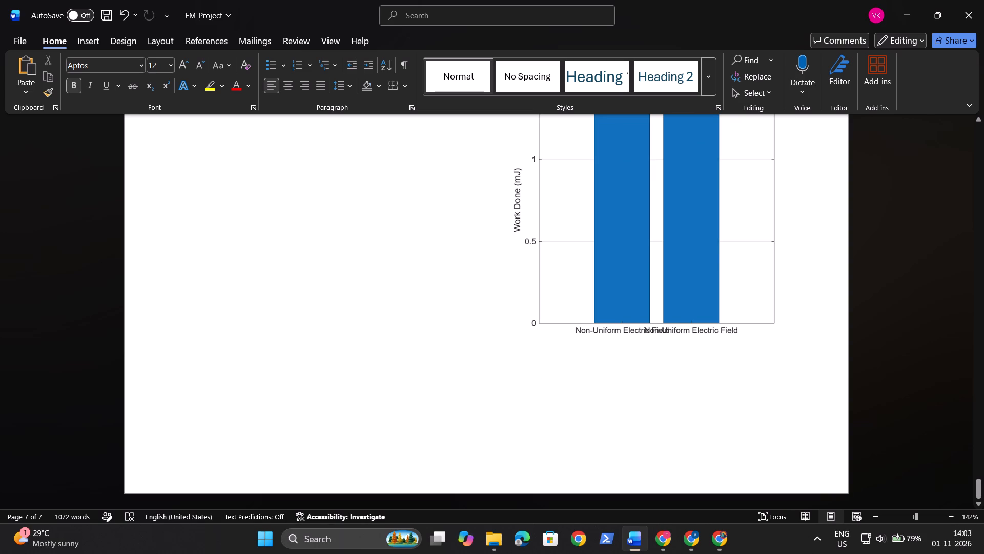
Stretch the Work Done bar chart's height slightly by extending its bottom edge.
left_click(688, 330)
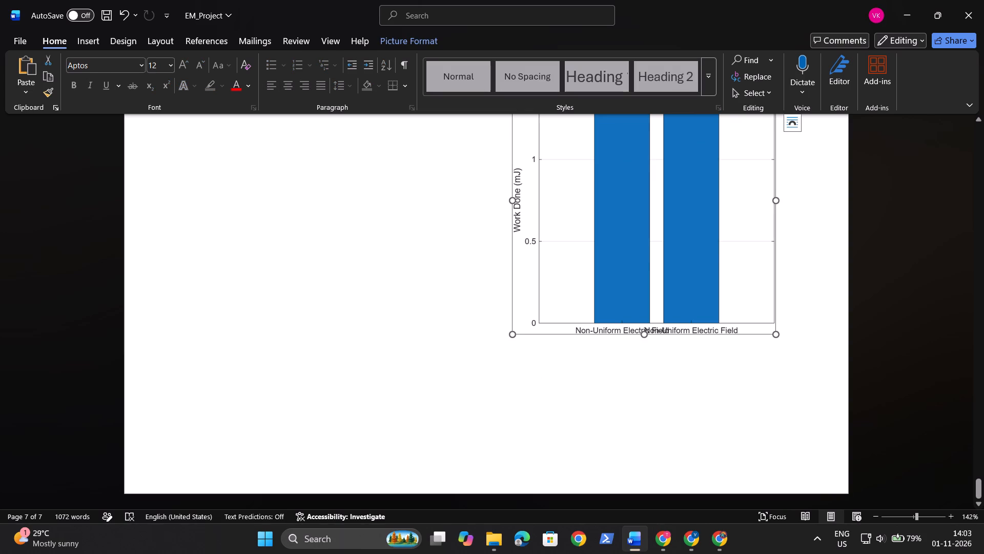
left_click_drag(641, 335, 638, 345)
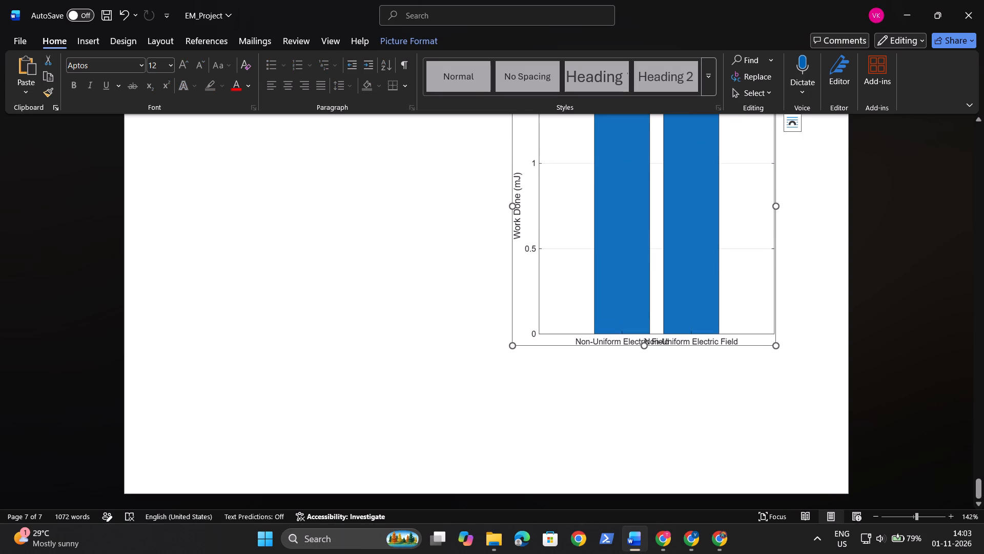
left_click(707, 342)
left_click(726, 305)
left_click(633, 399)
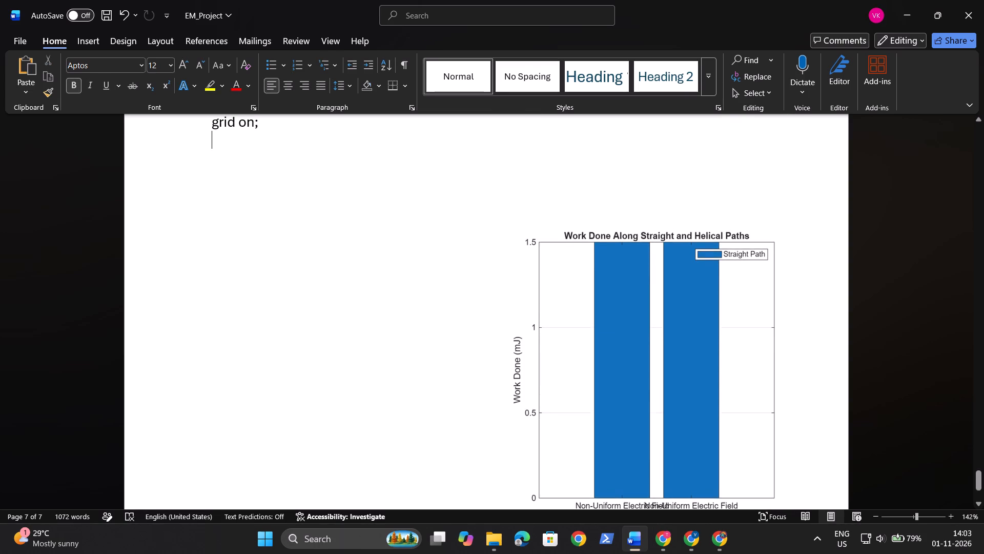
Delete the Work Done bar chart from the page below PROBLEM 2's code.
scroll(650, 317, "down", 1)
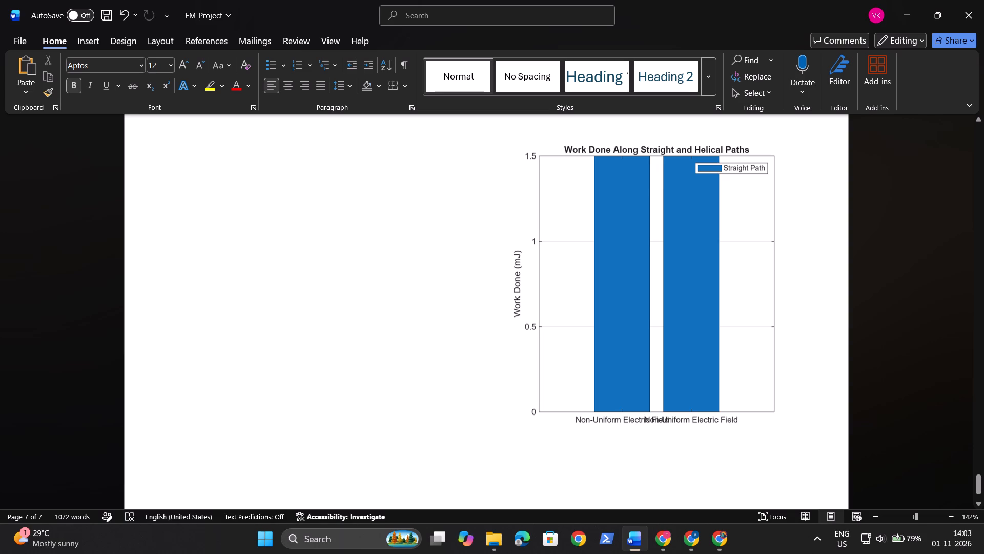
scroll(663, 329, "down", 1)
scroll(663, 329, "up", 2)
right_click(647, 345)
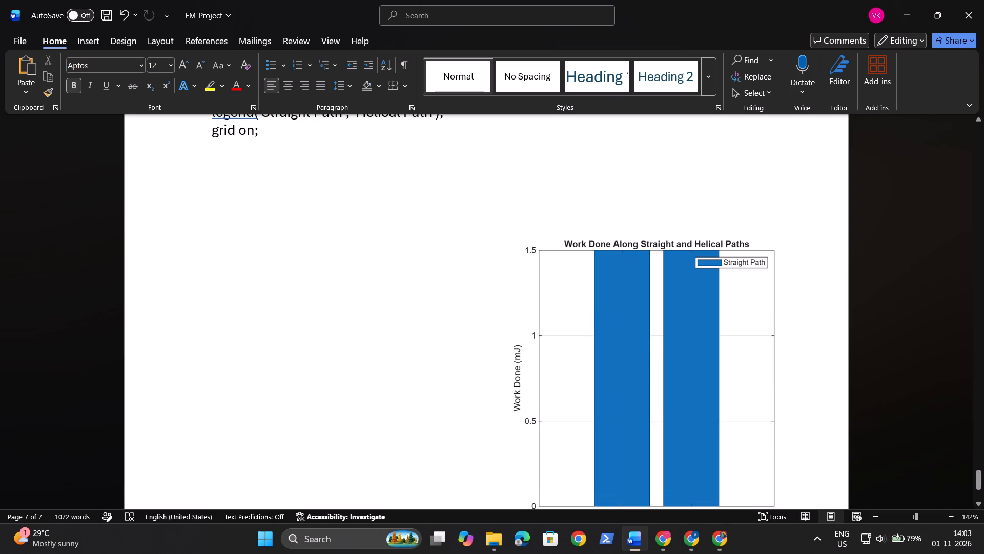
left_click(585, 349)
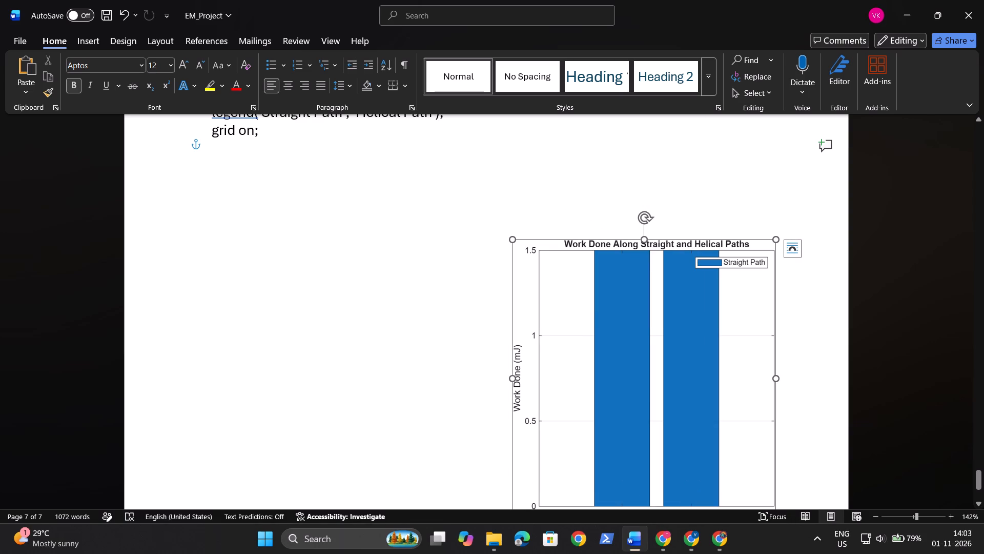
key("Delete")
Switch to MATLAB and inspect the data tips of both bars in Figure 2.
left_click(723, 499)
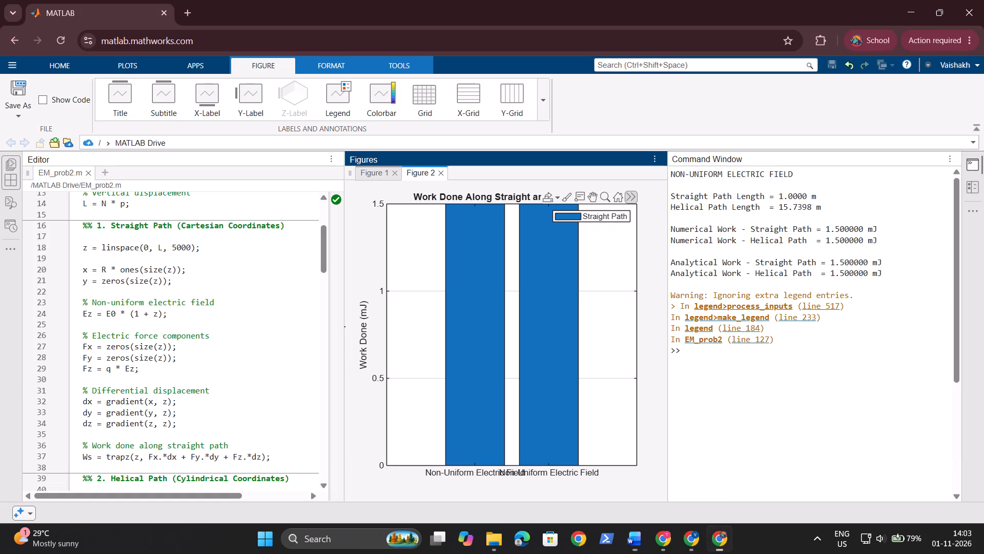
left_click(651, 363)
left_click(553, 247)
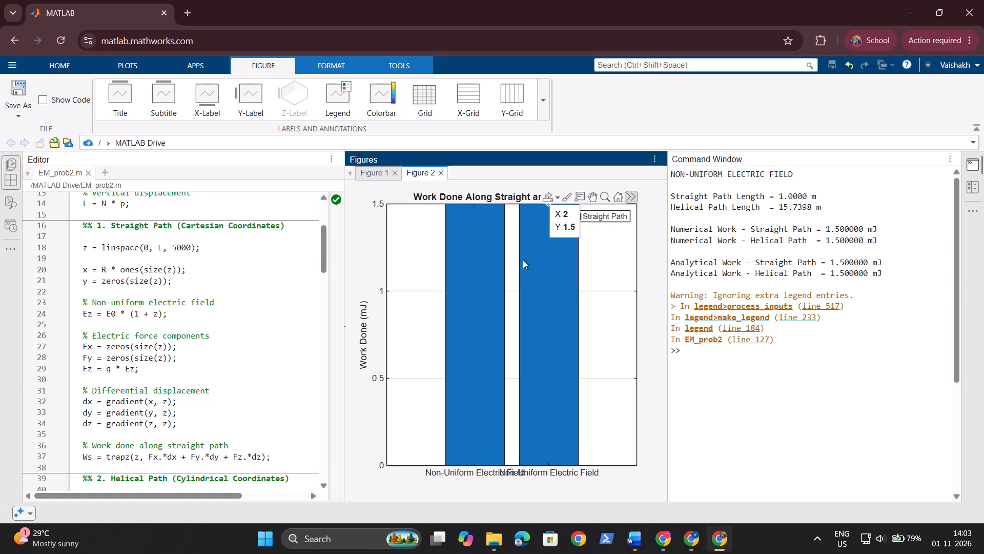
left_click(480, 260)
left_click_drag(616, 274, 616, 283)
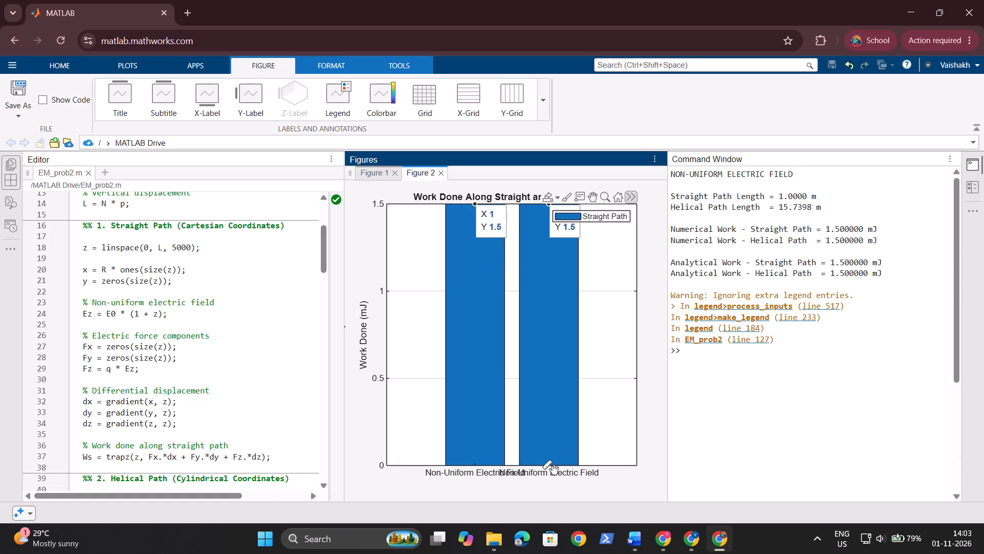
left_click(558, 478)
Examine Figure 2's two bars and their category labels at different axis zoom levels.
scroll(572, 385, "up", 1)
scroll(572, 385, "down", 3)
scroll(572, 384, "up", 2)
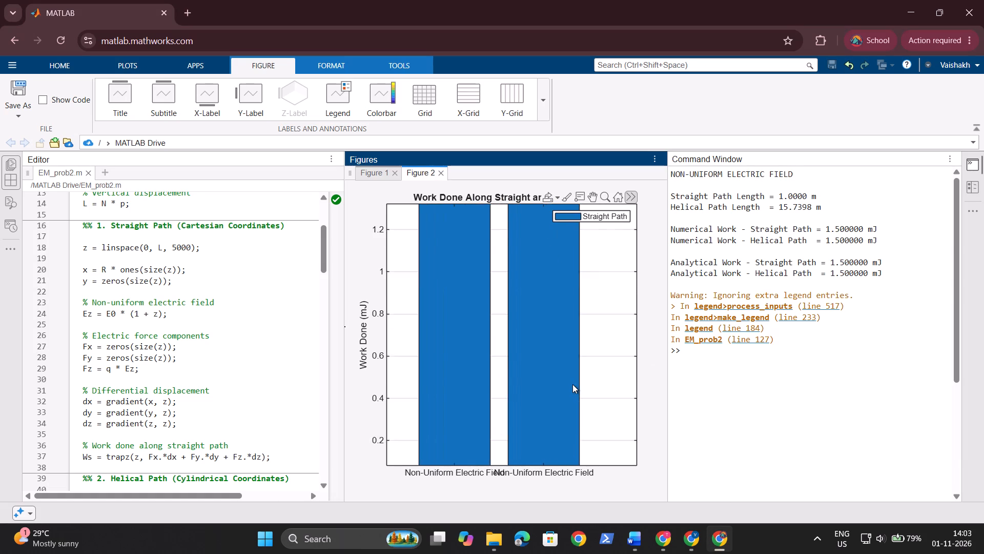
scroll(572, 384, "up", 4)
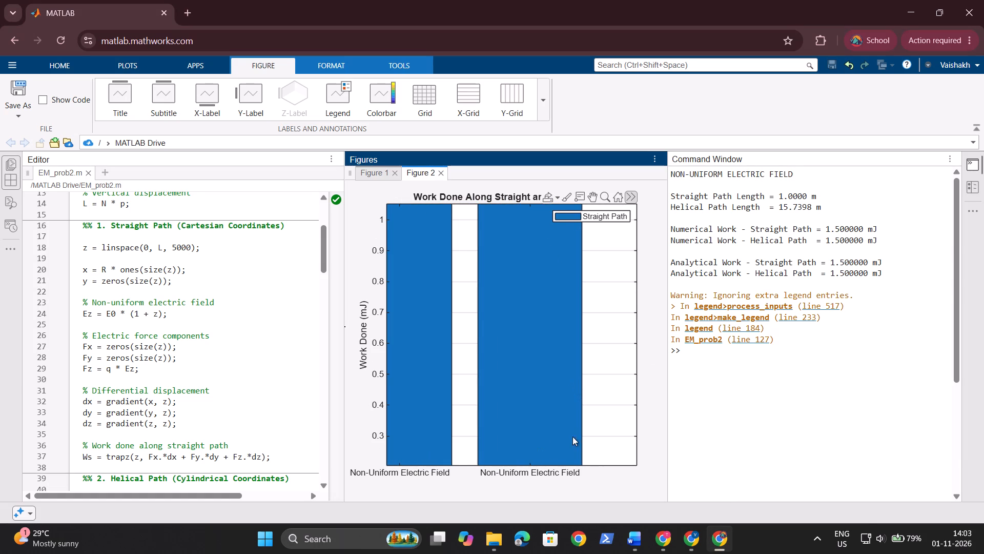
scroll(613, 384, "up", 3)
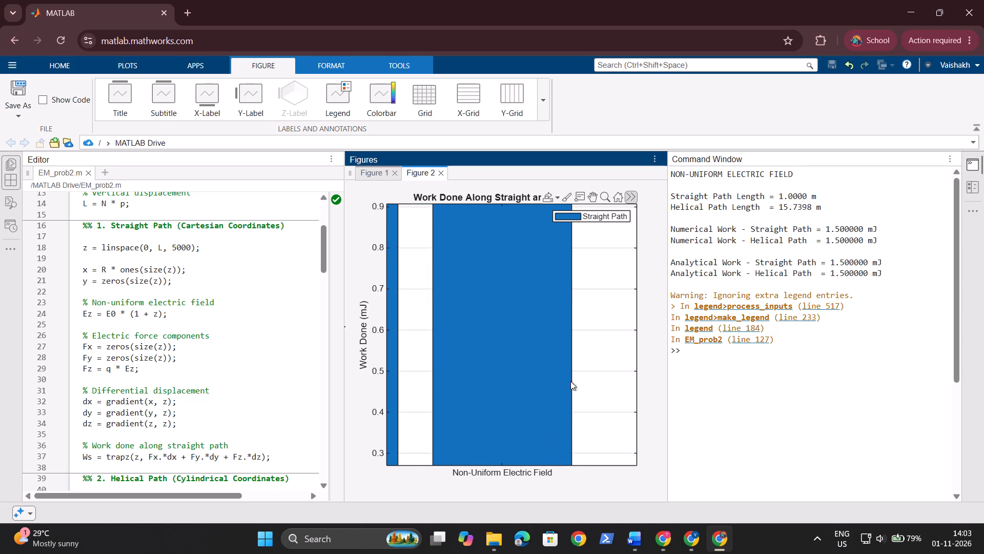
scroll(486, 381, "up", 3)
scroll(477, 369, "down", 12)
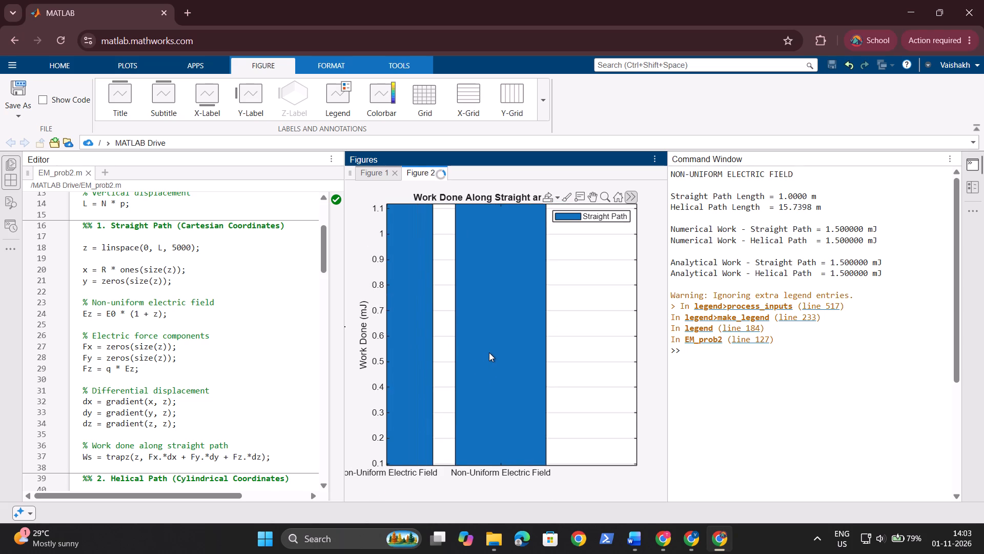
scroll(489, 352, "down", 3)
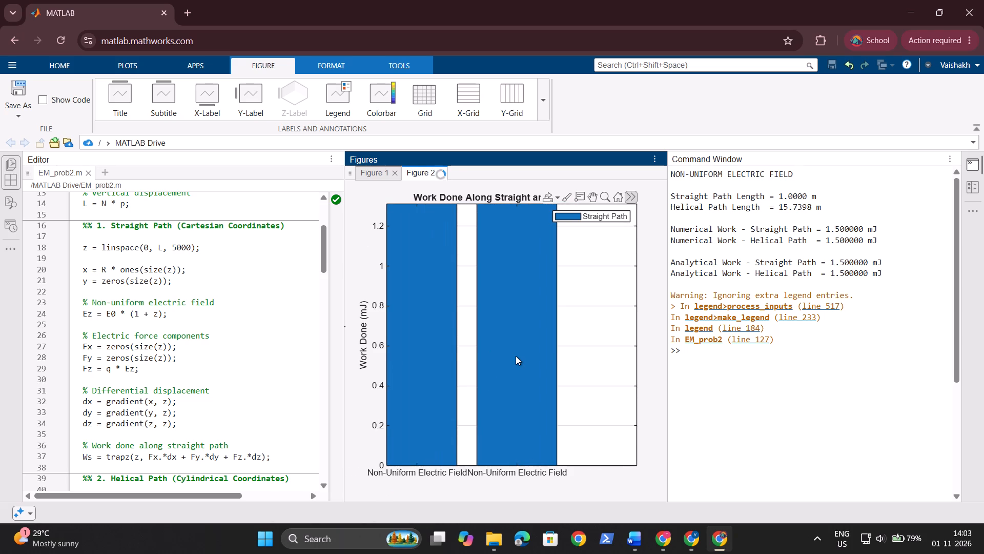
scroll(516, 356, "down", 1)
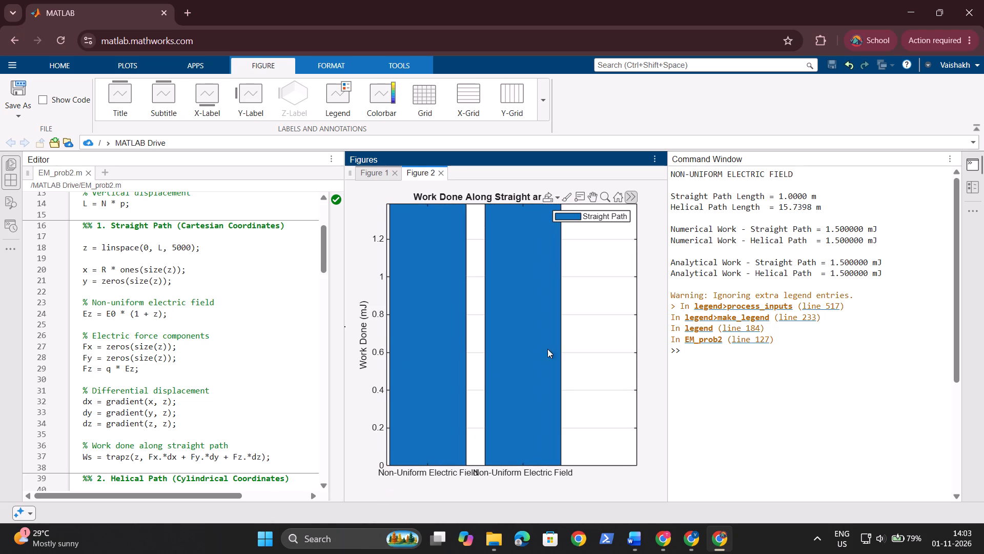
double_click(584, 481)
Close Figure 2, the Work Done bar chart, leaving the Straight and Helical Paths figure open.
left_click(382, 175)
left_click(440, 170)
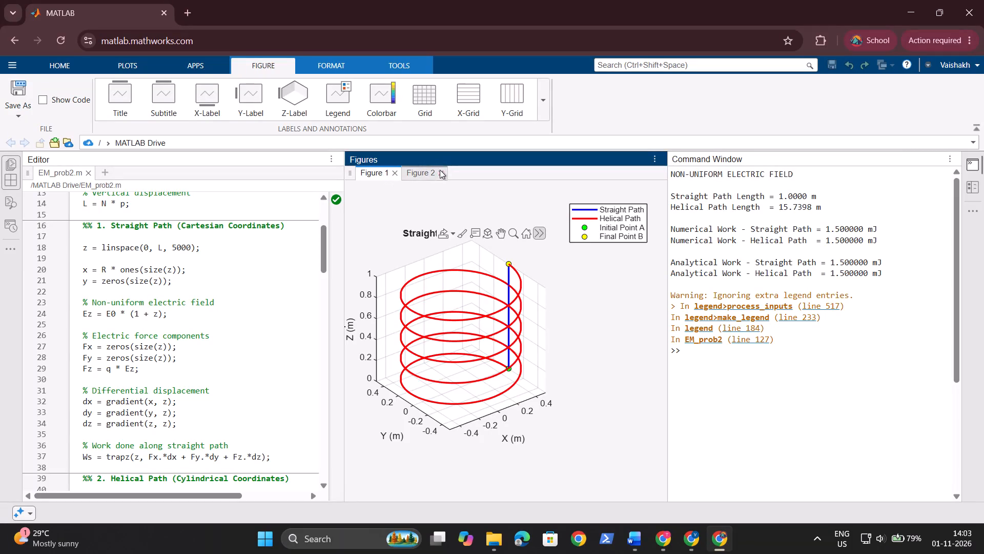
Capture a screenshot of the Command Window's NON-UNIFORM ELECTRIC FIELD output, from its heading through the analytical work lines.
scroll(527, 297, "down", 1)
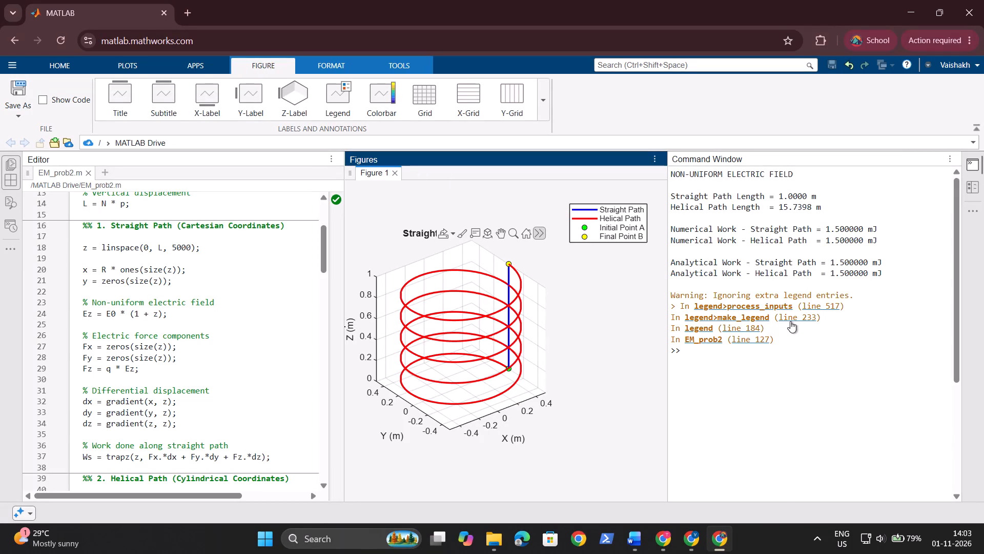
key("Insert")
key("Print")
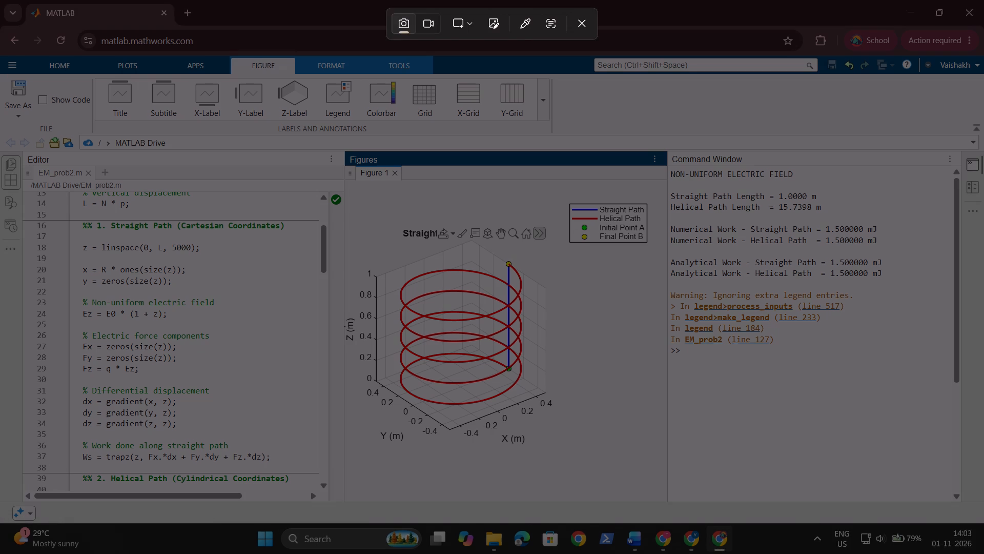
left_click_drag(892, 281, 668, 175)
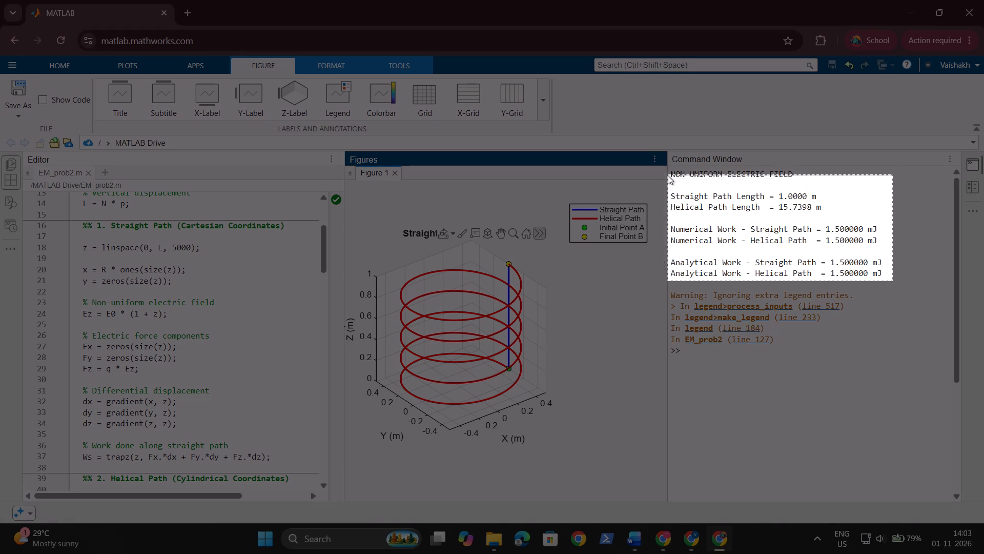
left_click_drag(668, 175, 670, 169)
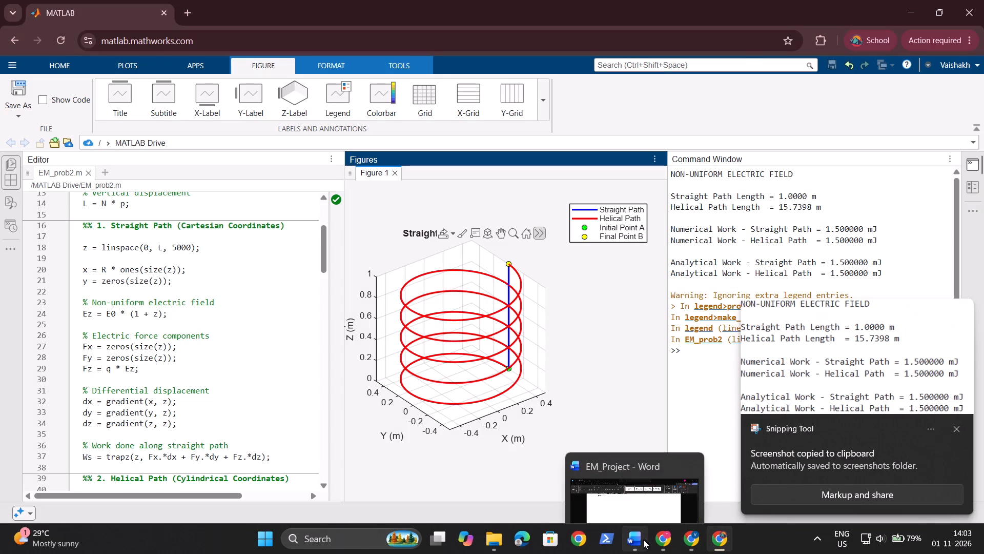
Switch to Word's EM_Project and add a RESULT heading below PROBLEM 2's code with the captured output pasted under it.
left_click(646, 505)
scroll(444, 382, "down", 1)
scroll(444, 380, "up", 2)
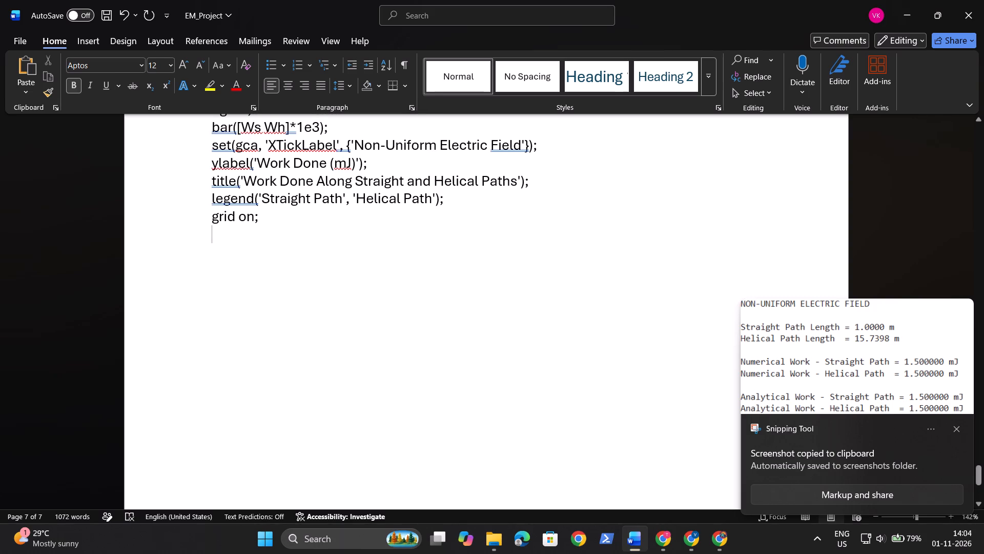
key("Return")
key("Return")
key("Return")
type("RE")
type("SULT")
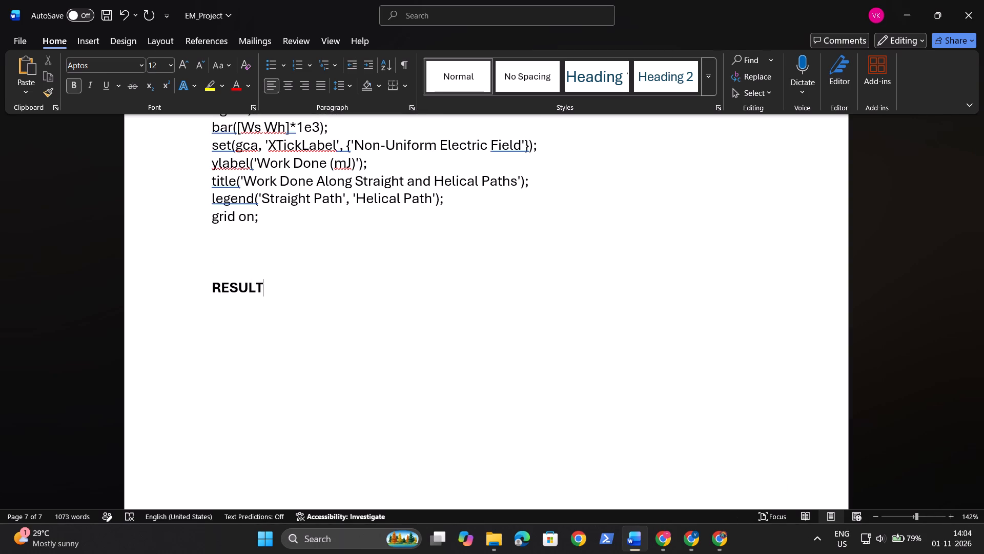
key("Return")
key("ctrl+v")
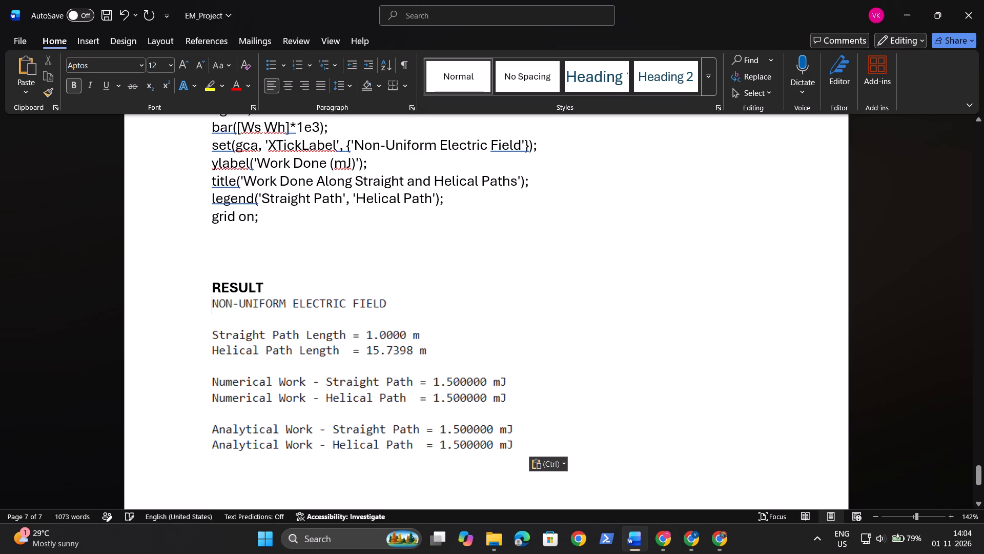
Shrink the pasted NON-UNIFORM ELECTRIC FIELD output picture slightly from its corner.
left_click(541, 391)
left_click(479, 424)
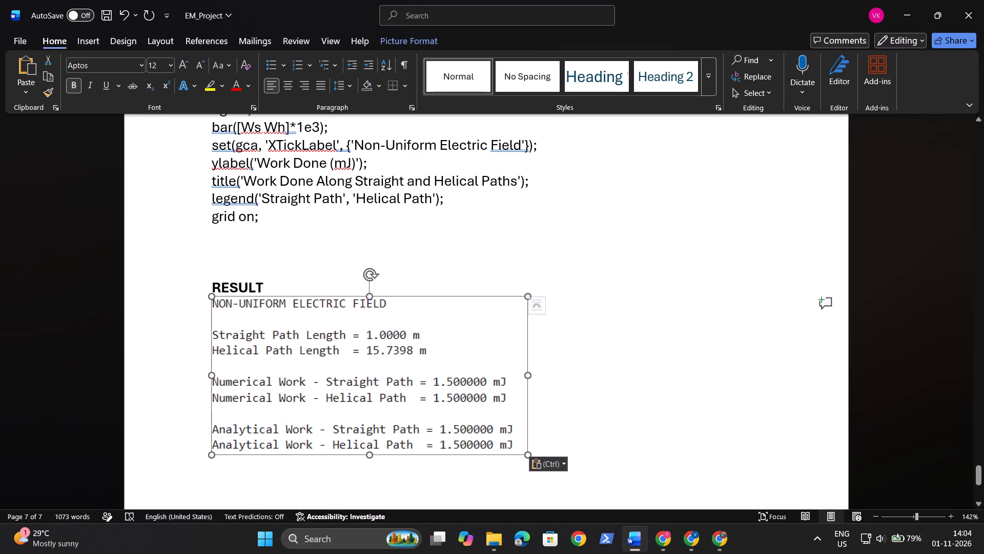
left_click_drag(530, 454, 534, 463)
left_click(534, 463)
left_click(669, 382)
left_click(634, 375)
left_click(389, 391)
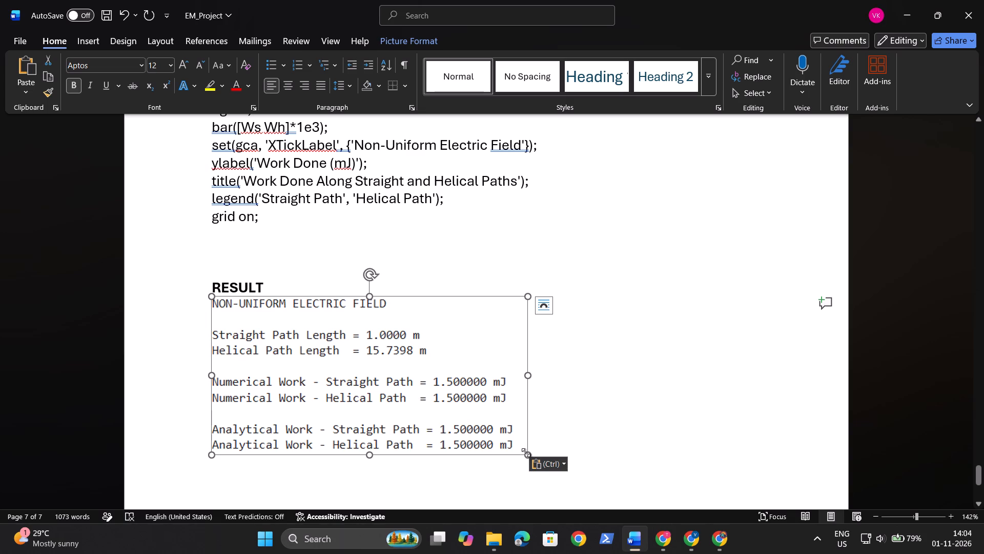
left_click_drag(526, 452, 516, 451)
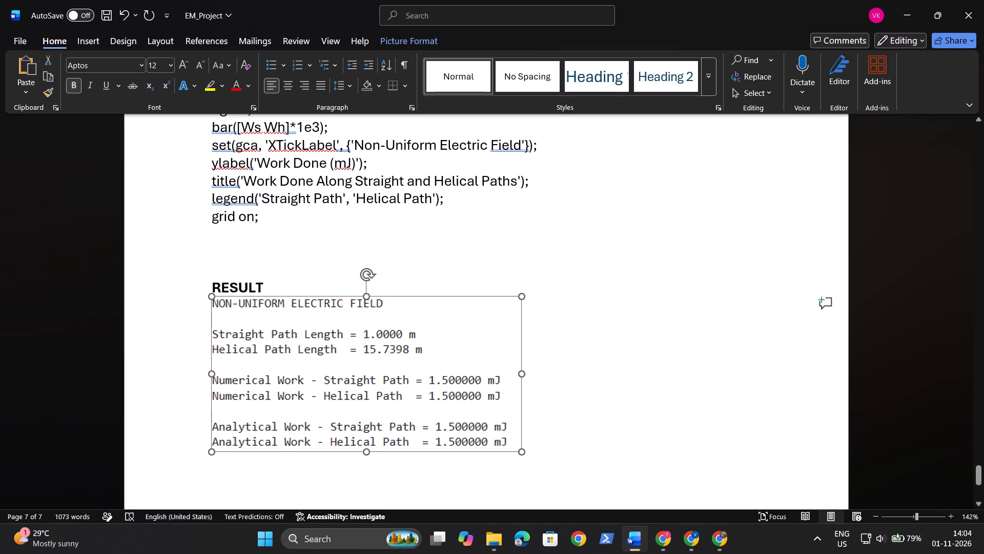
left_click(631, 366)
Delete the Work Done bar chart beside the UNIFORM ELECTRIC FIELD output in the earlier RESULT section.
scroll(608, 342, "up", 11)
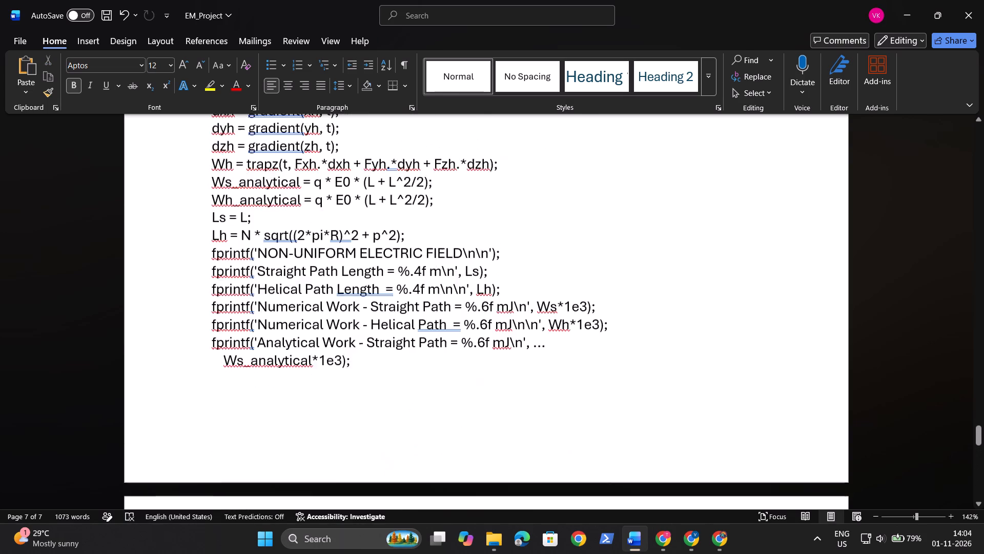
scroll(608, 341, "up", 12)
left_click(678, 343)
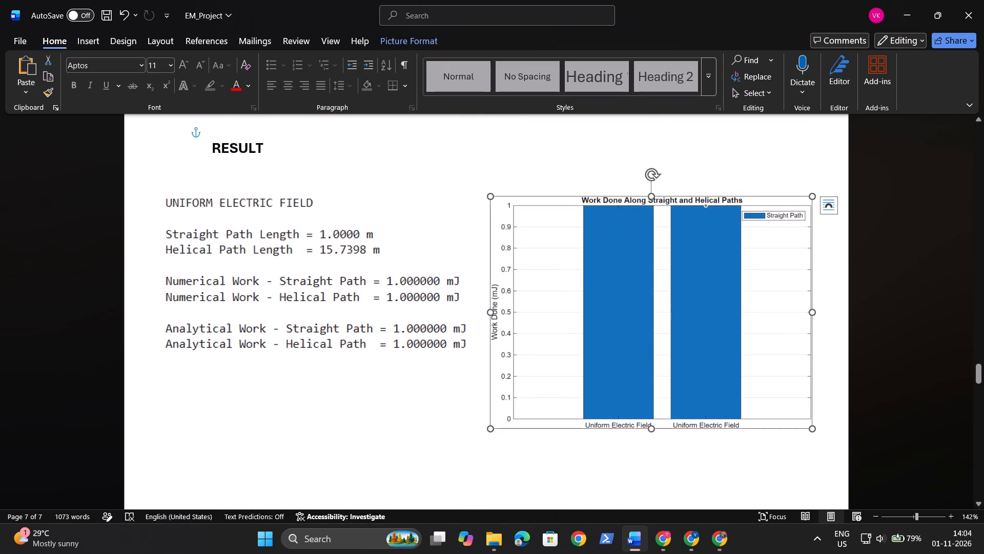
key("Delete")
Move the UNIFORM ELECTRIC FIELD output picture so its text lines up with the left edge of the RESULT heading.
scroll(634, 359, "up", 3)
scroll(628, 358, "down", 2)
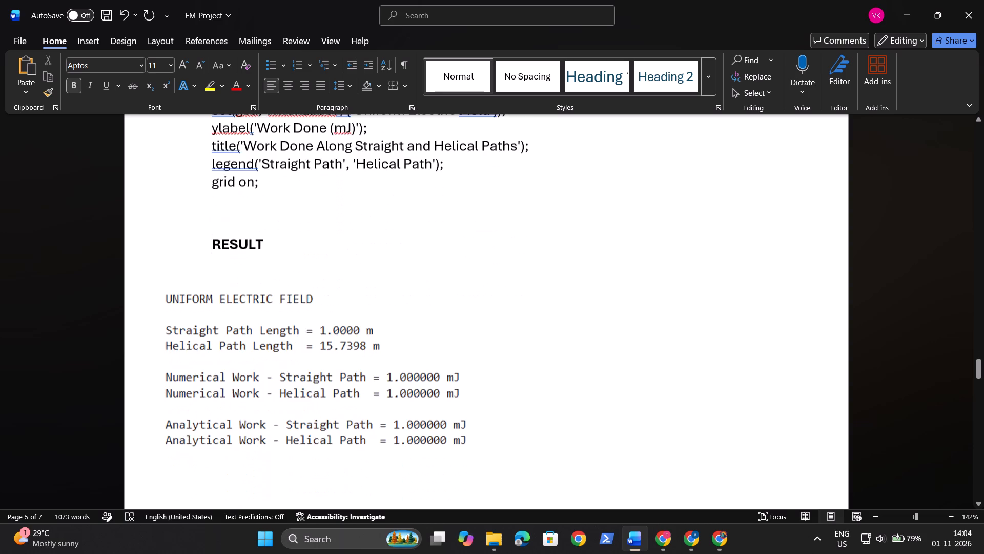
scroll(627, 358, "down", 1)
left_click(319, 265)
left_click_drag(319, 265, 353, 256)
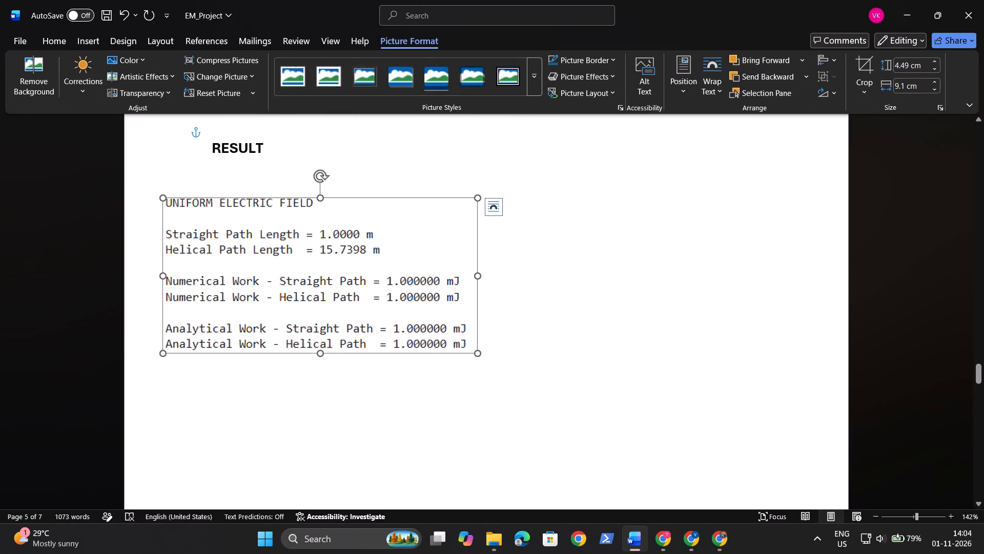
left_click_drag(335, 198, 381, 187)
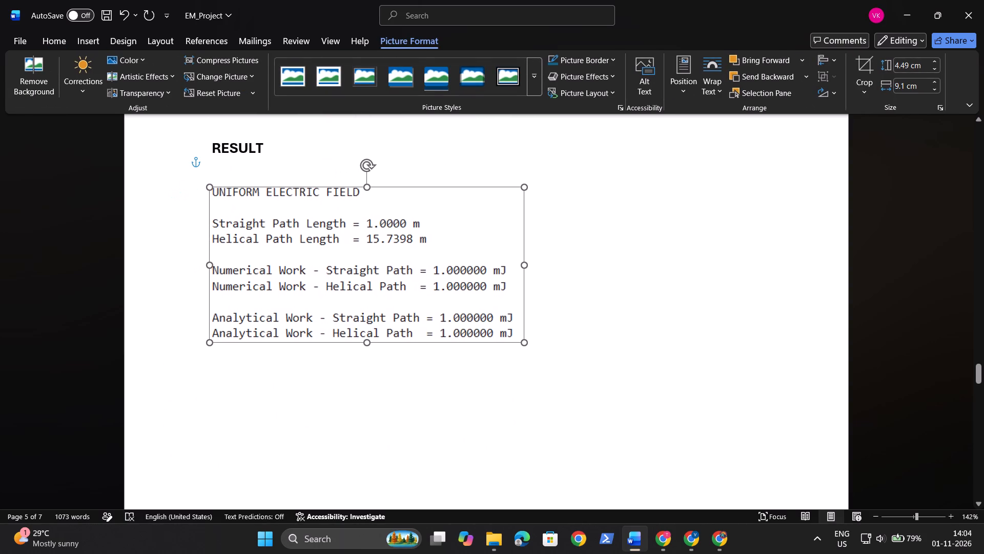
left_click_drag(381, 187, 381, 186)
left_click(637, 338)
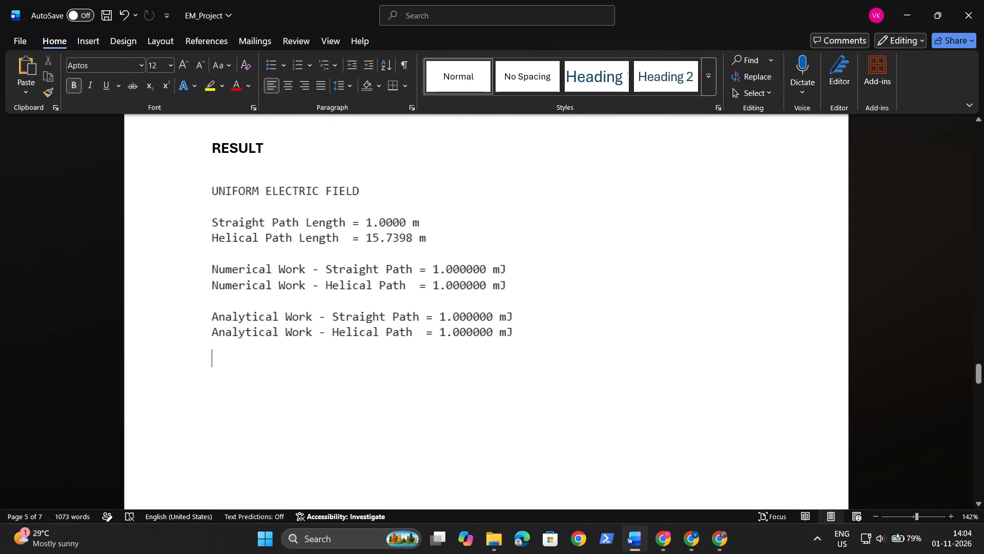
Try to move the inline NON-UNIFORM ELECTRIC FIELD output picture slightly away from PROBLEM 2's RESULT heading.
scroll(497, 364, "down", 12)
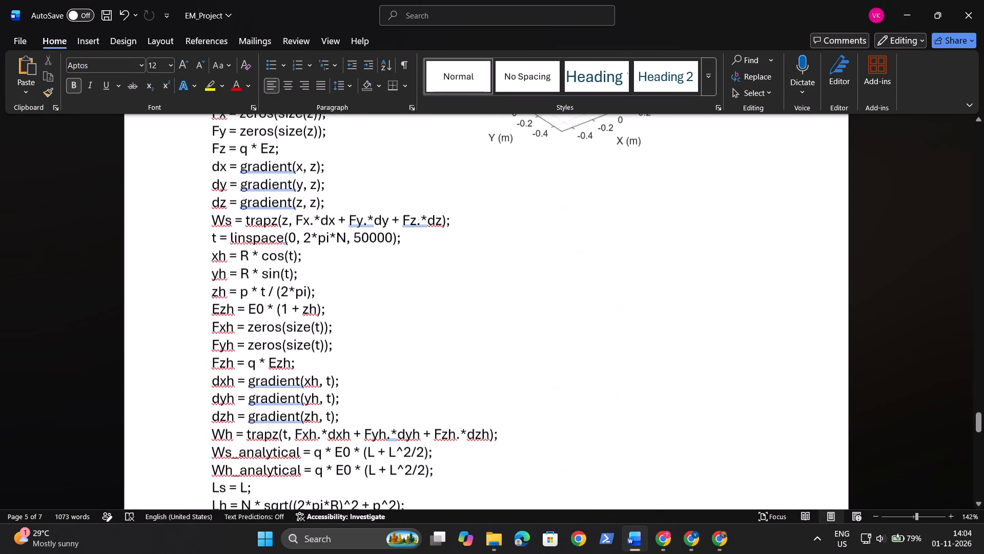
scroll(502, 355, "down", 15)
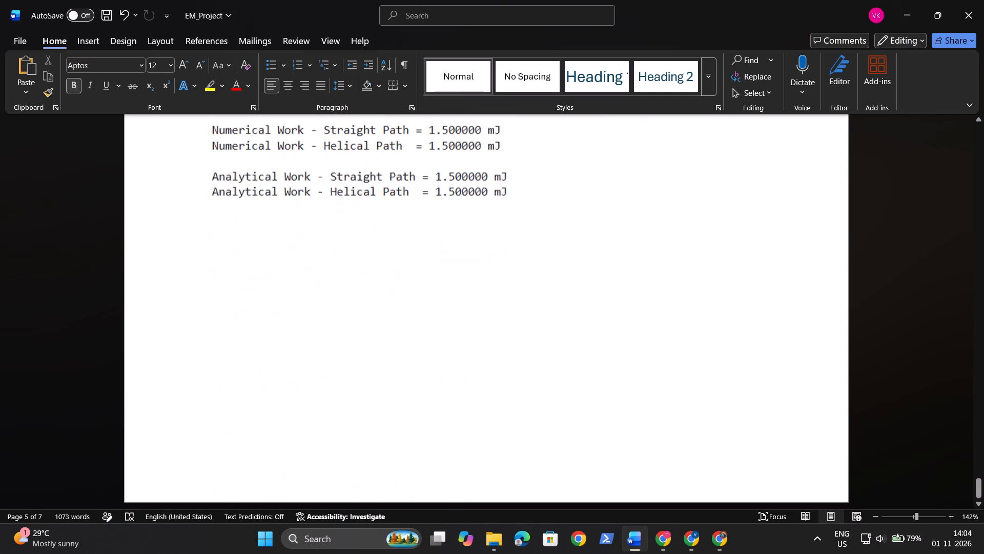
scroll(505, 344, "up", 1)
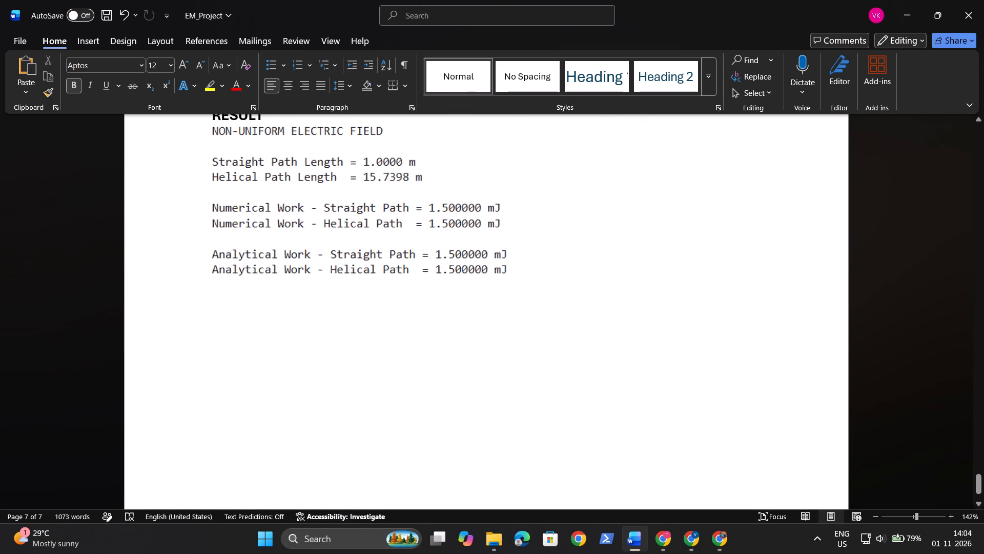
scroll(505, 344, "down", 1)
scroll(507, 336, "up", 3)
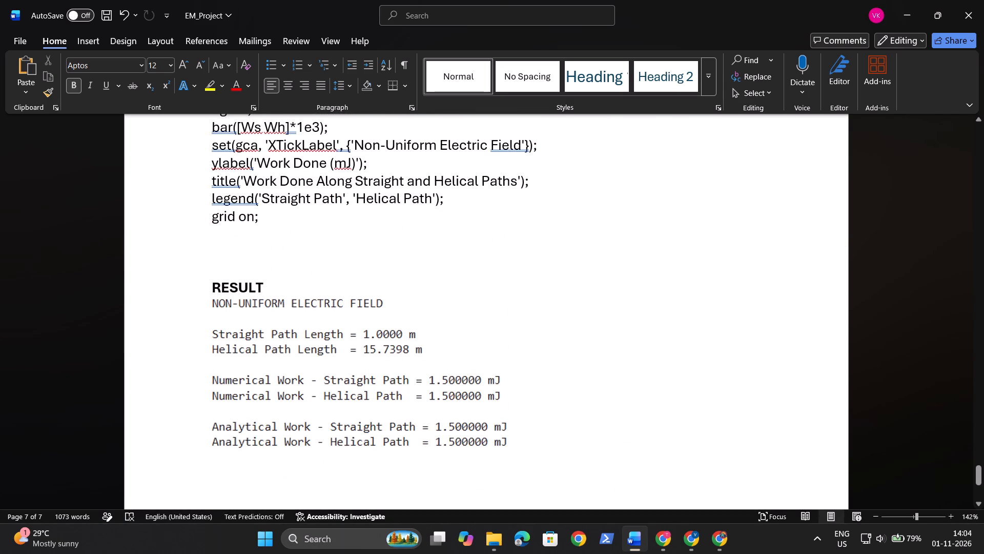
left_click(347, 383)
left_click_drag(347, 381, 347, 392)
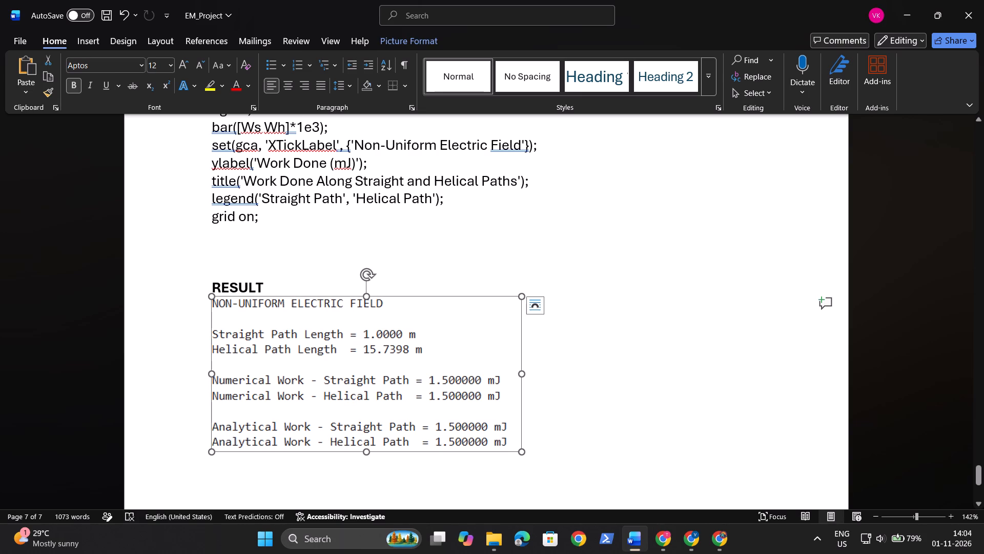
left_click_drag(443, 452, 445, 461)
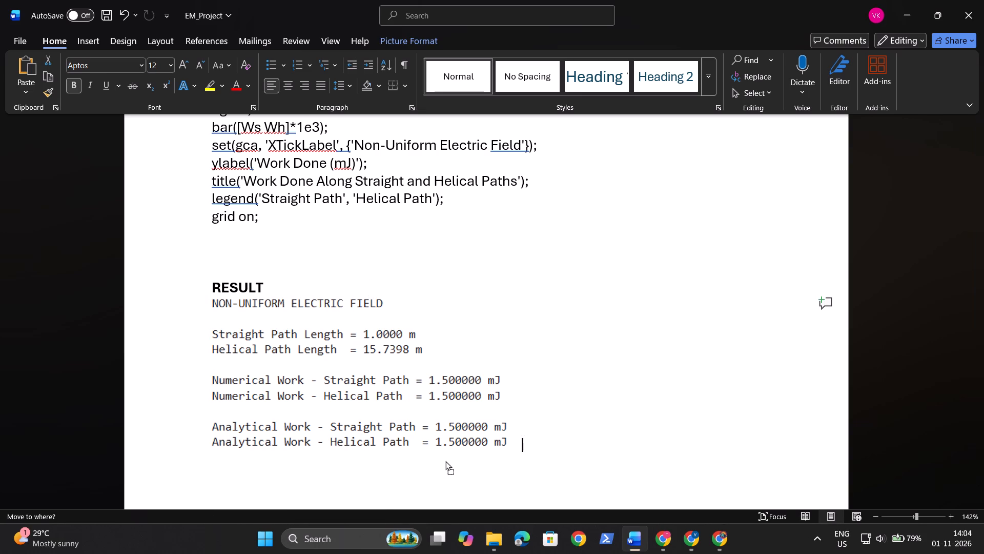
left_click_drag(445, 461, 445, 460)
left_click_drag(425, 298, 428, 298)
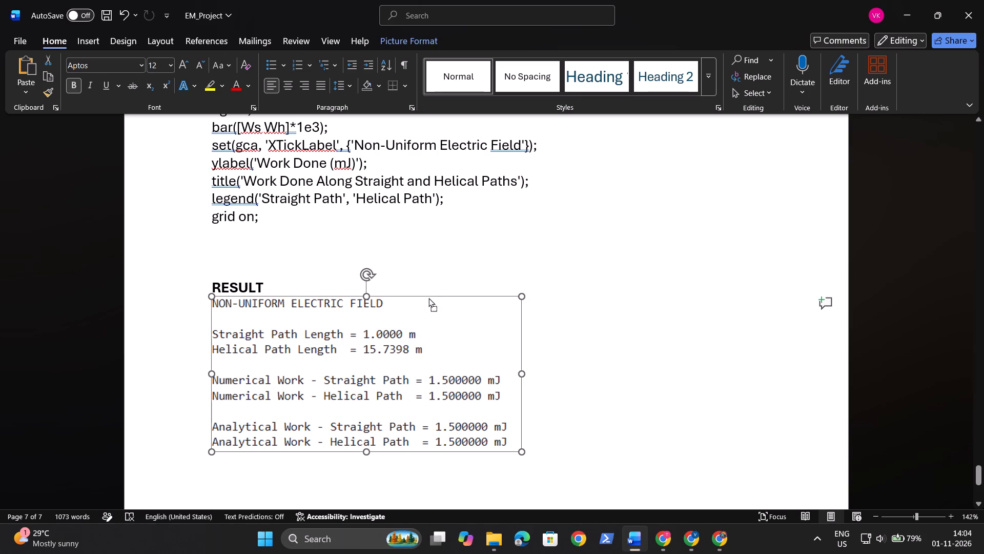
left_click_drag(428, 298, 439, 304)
Set the NON-UNIFORM ELECTRIC FIELD output picture's wrapping to Behind Text and shift it slightly down and right below RESULT.
right_click(401, 325)
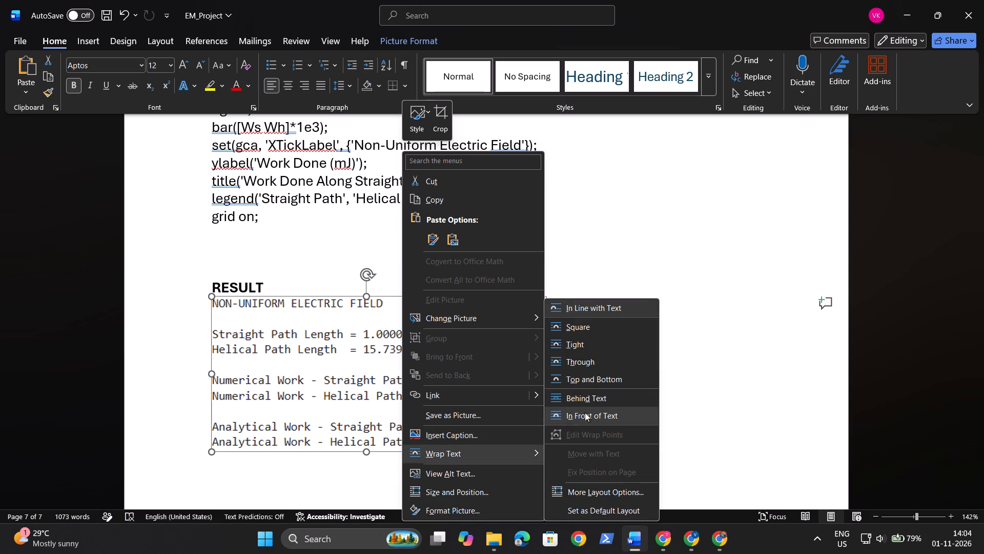
left_click(598, 397)
left_click_drag(446, 295, 457, 305)
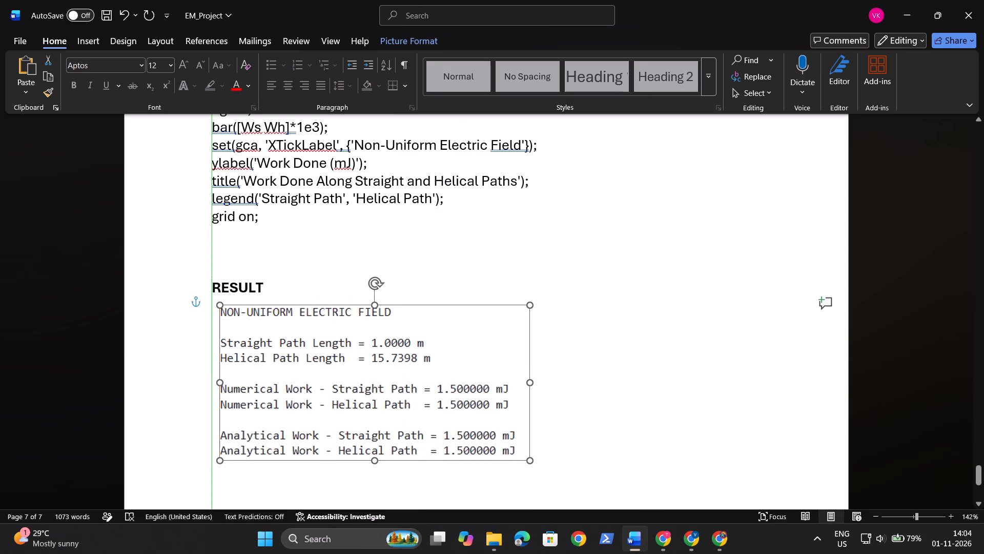
left_click_drag(457, 305, 458, 308)
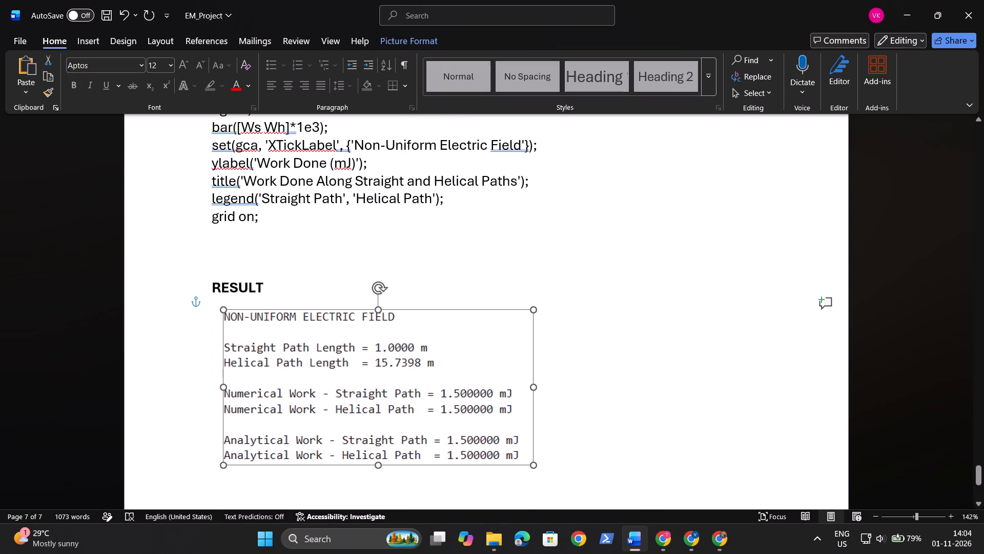
left_click_drag(458, 308, 458, 310)
left_click(577, 282)
Review PROBLEM 2's pages, checking the layout of the code, the helical path plot and the RESULT section.
scroll(618, 313, "down", 3)
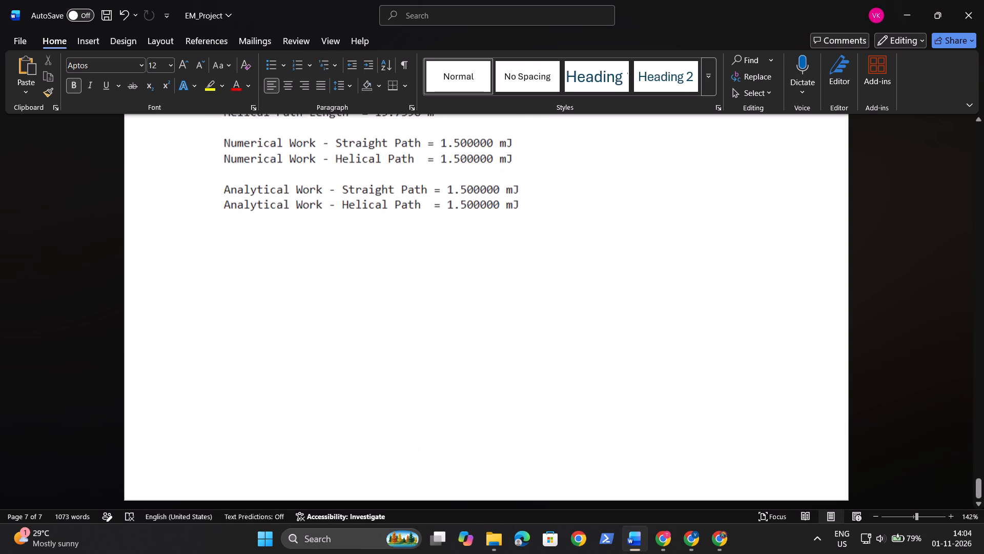
scroll(613, 313, "down", 3)
scroll(613, 313, "up", 7)
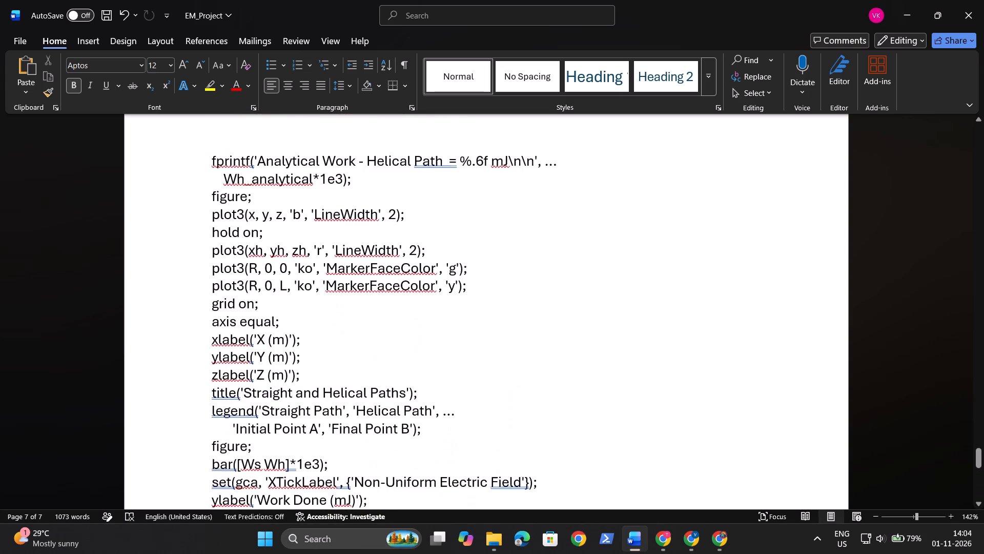
scroll(602, 295, "up", 12)
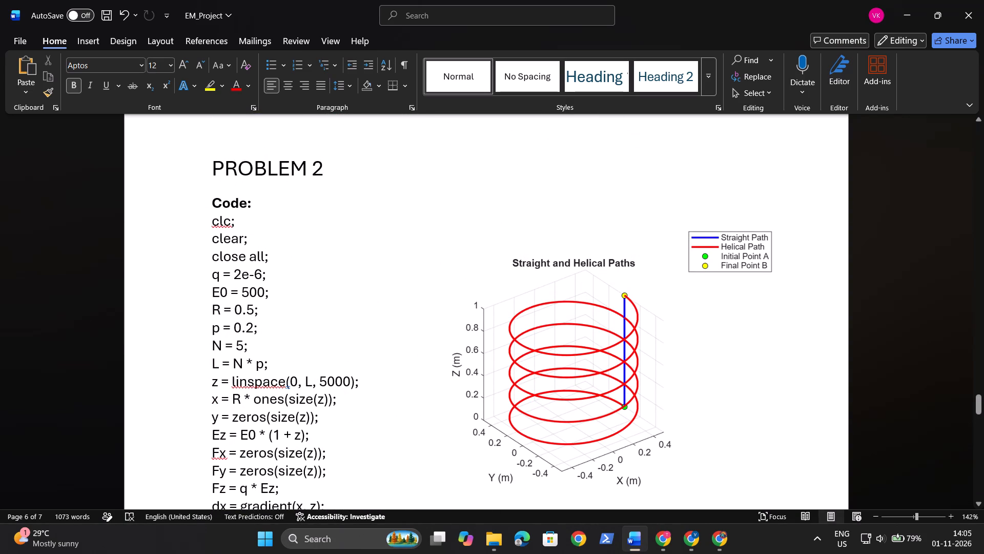
scroll(602, 286, "down", 8)
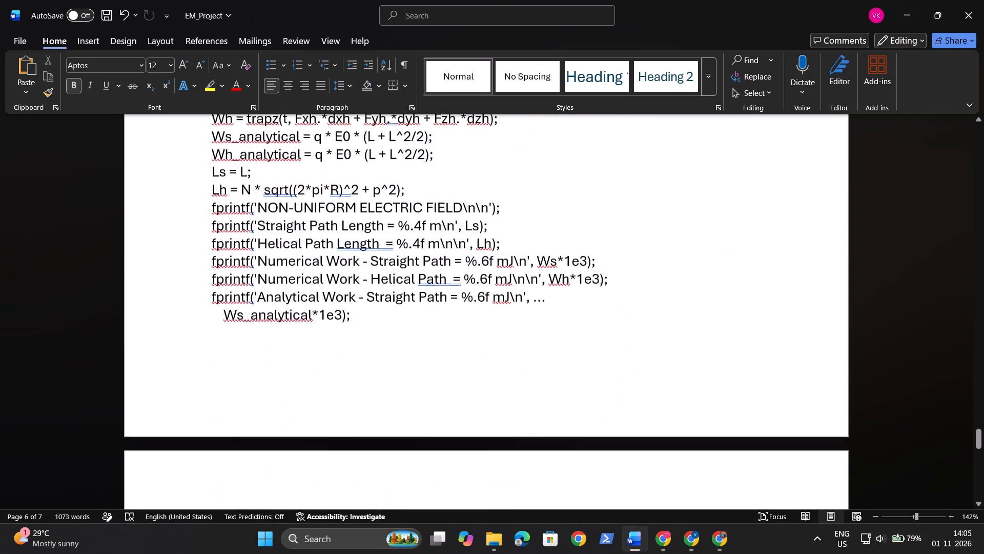
scroll(602, 282, "down", 7)
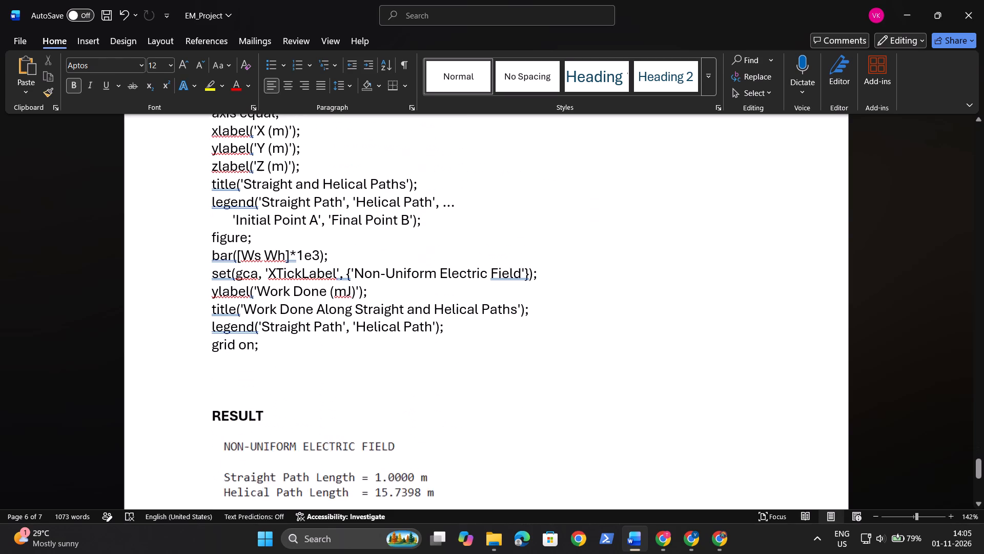
Review PROBLEM 2's pages, checking its heading, code, path plot and RESULT output.
scroll(602, 282, "down", 5)
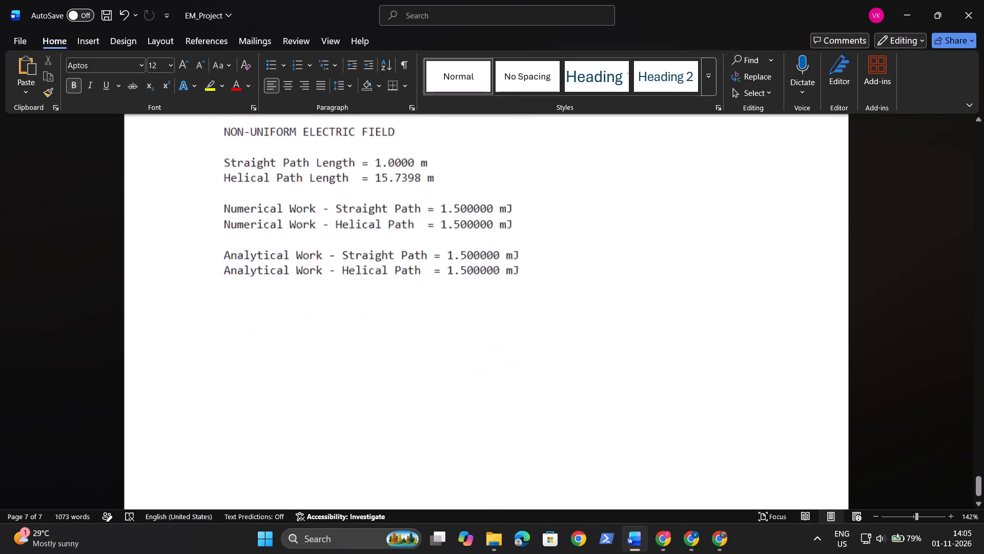
scroll(554, 303, "down", 1)
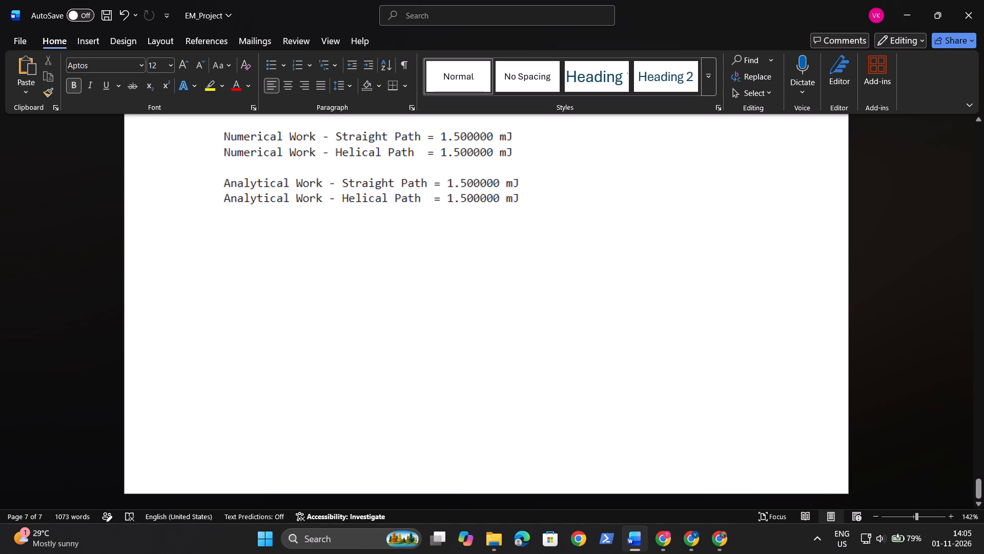
scroll(563, 287, "up", 13)
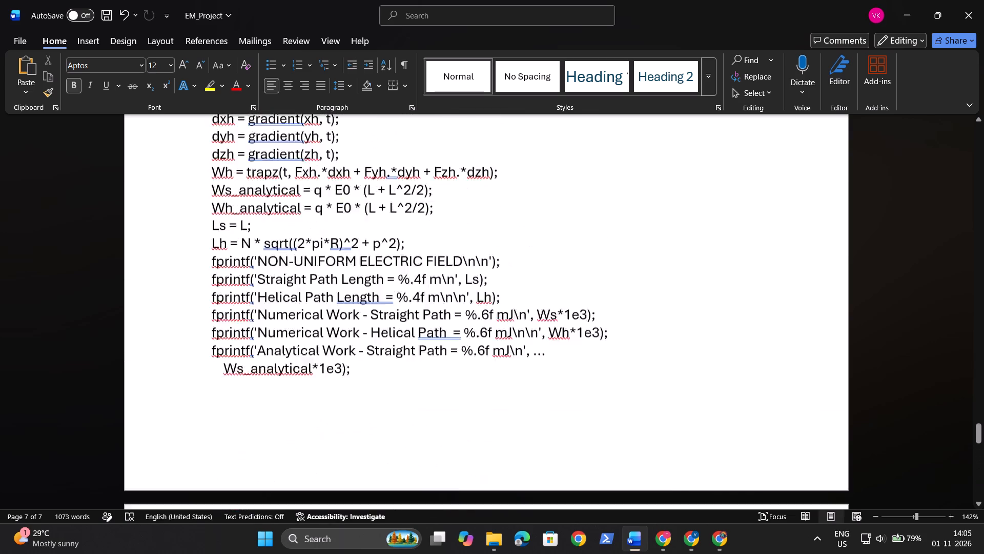
scroll(563, 287, "up", 9)
scroll(546, 292, "down", 3)
scroll(544, 291, "up", 2)
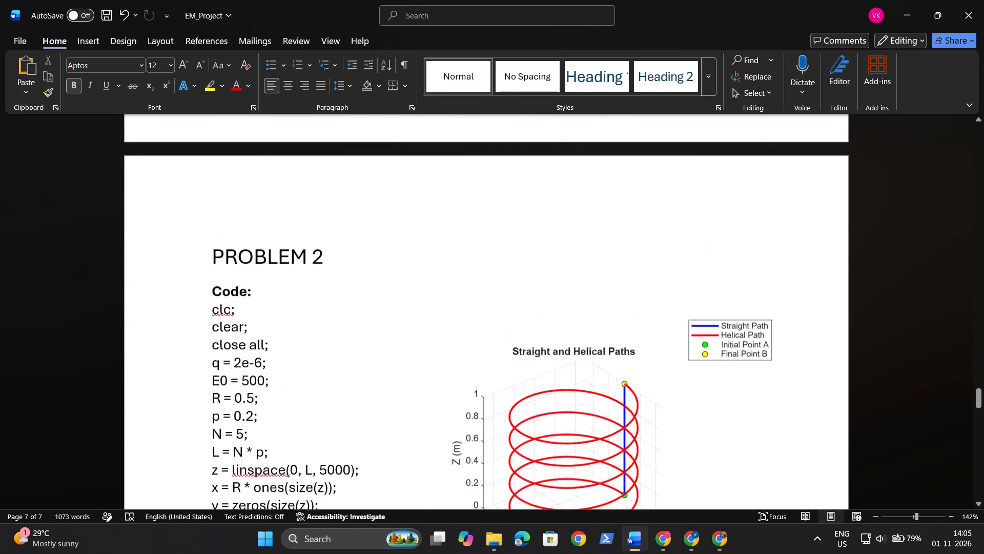
scroll(544, 291, "up", 10)
scroll(544, 289, "down", 7)
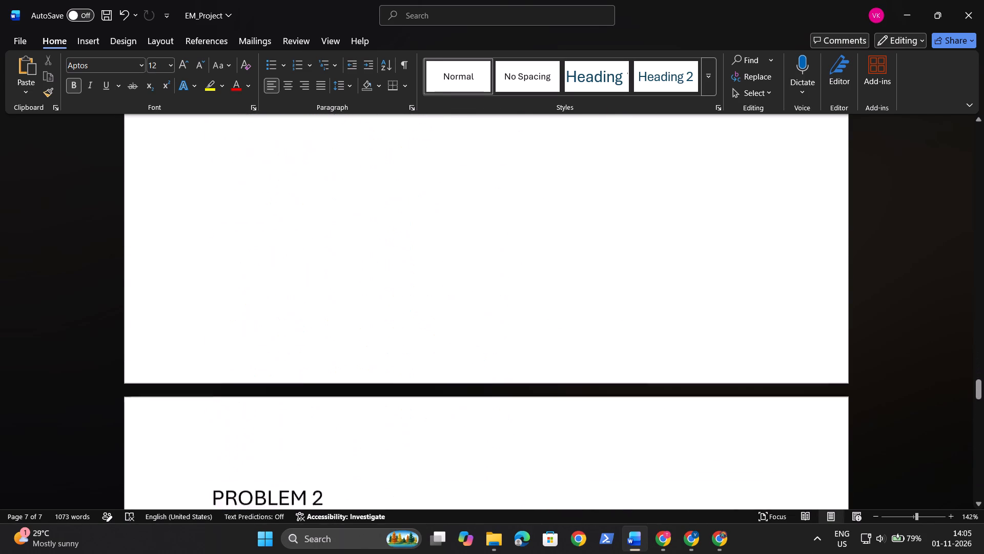
scroll(544, 289, "down", 6)
scroll(506, 278, "up", 2)
Copy the PROBLEM 2 heading line for reuse as another problem's heading.
left_click_drag(333, 258, 218, 249)
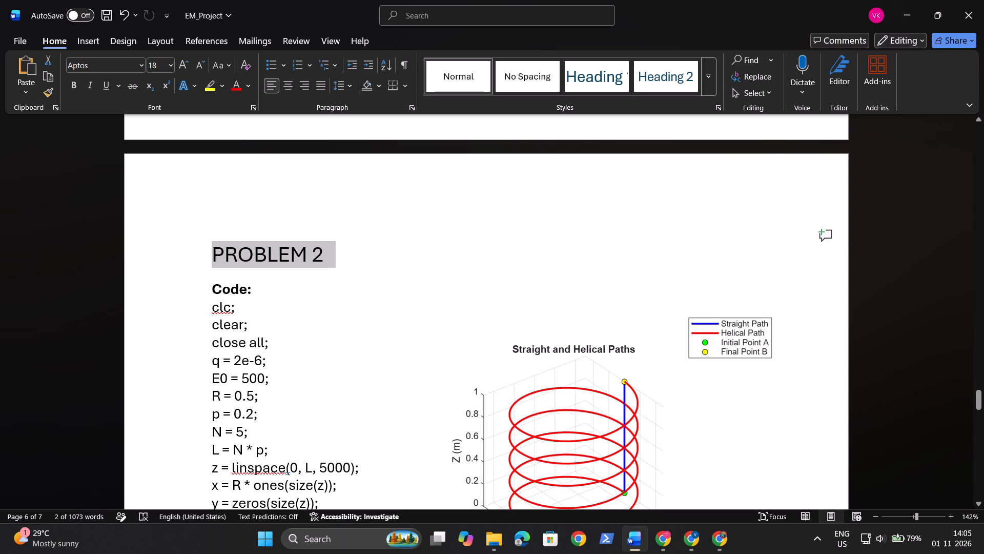
key("ctrl+c")
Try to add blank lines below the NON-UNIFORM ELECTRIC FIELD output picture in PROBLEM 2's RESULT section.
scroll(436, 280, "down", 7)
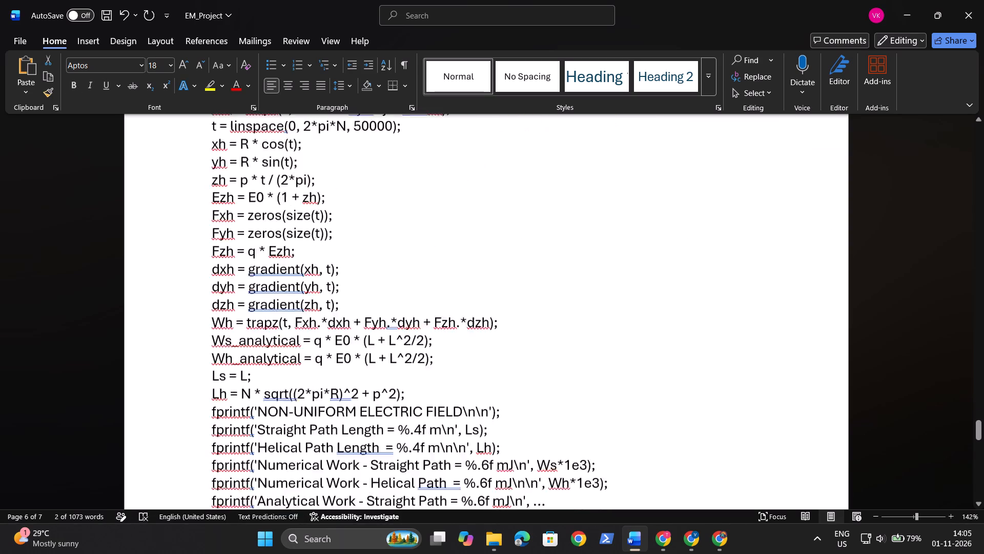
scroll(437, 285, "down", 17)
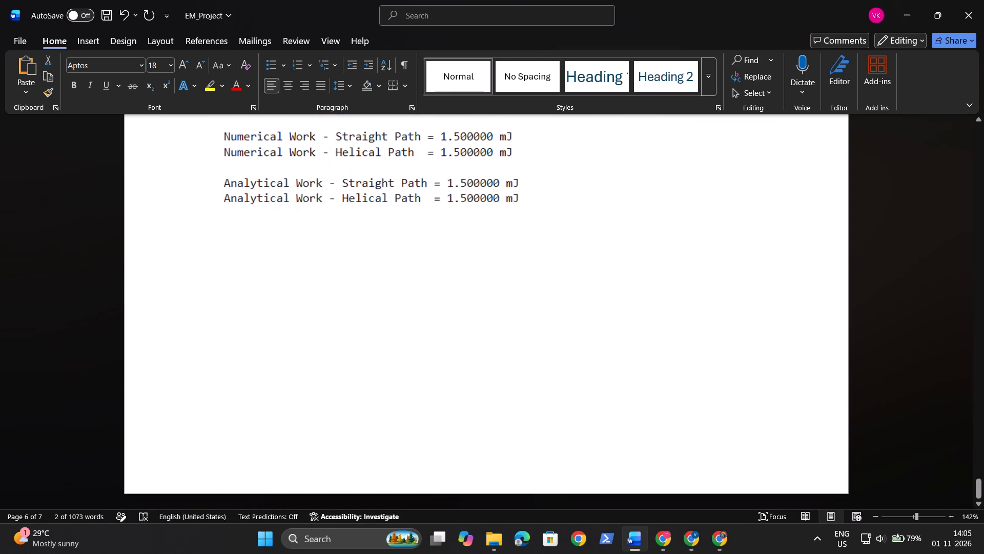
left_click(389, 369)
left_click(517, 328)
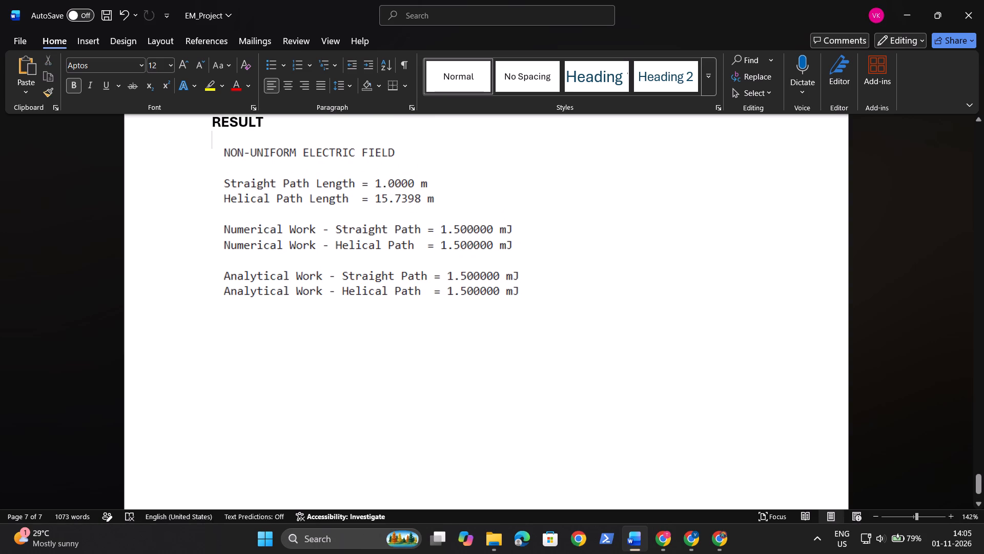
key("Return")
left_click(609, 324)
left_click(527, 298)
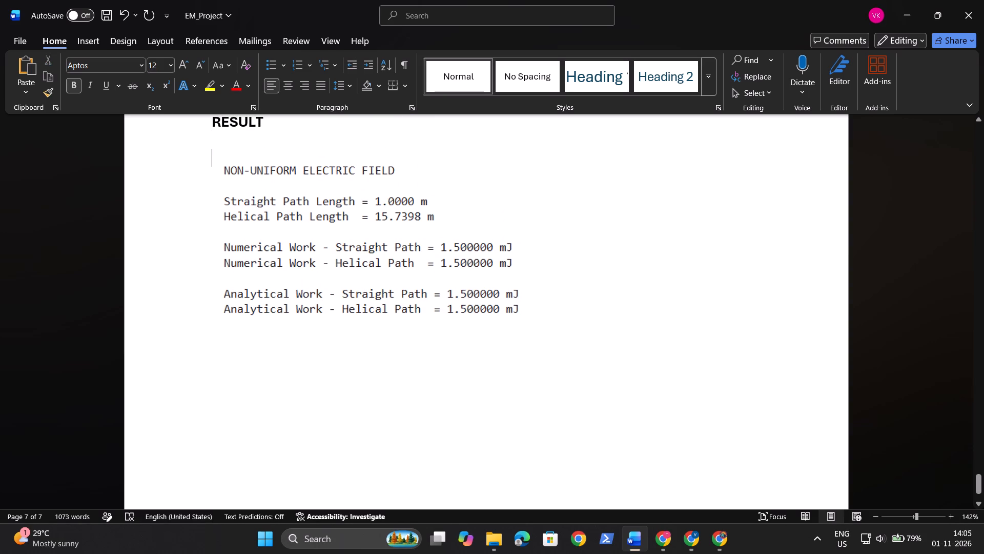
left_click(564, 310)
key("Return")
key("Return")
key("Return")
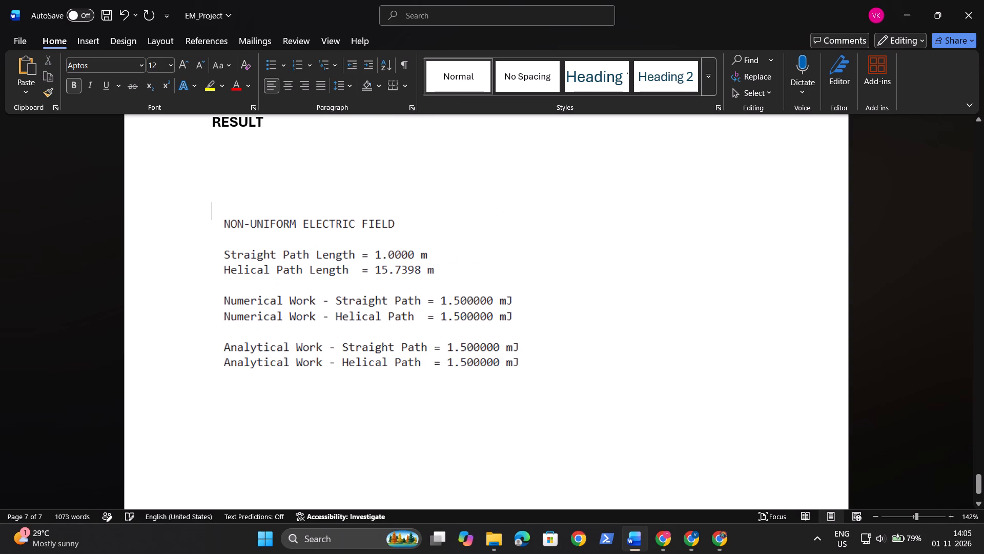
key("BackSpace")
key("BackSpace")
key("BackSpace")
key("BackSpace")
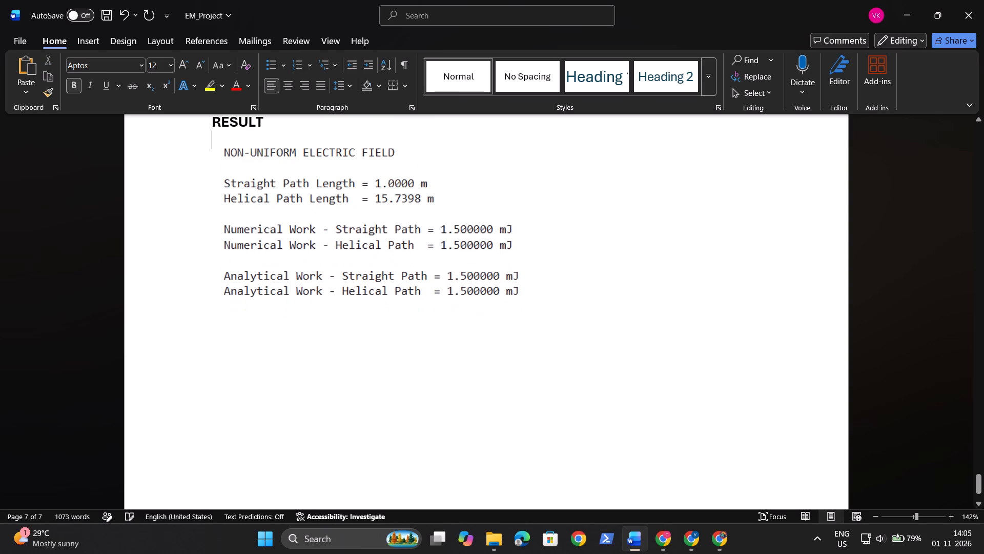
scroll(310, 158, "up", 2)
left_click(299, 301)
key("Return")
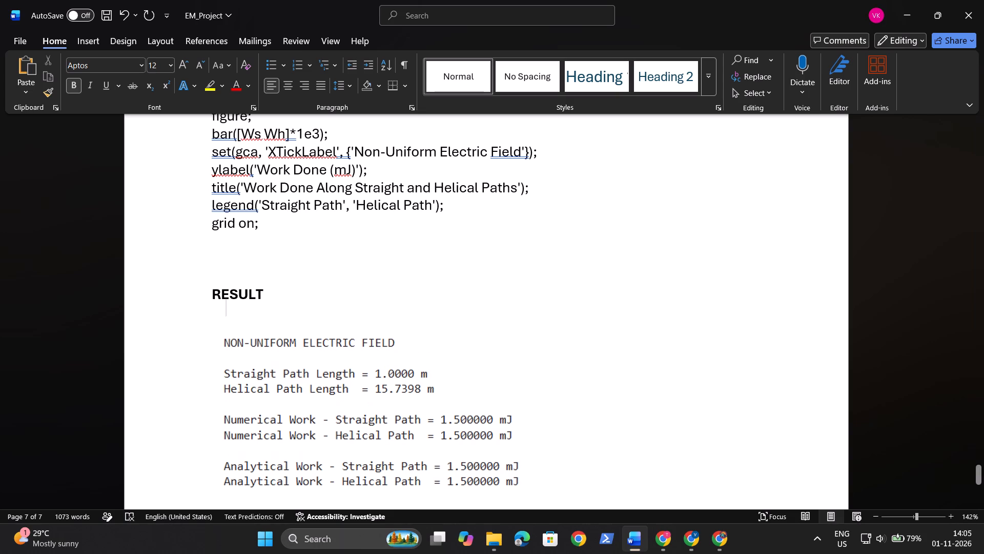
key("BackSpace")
Turn off Move with Text for the NON-UNIFORM ELECTRIC FIELD output picture under PROBLEM 2's RESULT heading.
scroll(361, 293, "down", 2)
left_click(373, 274)
right_click(374, 272)
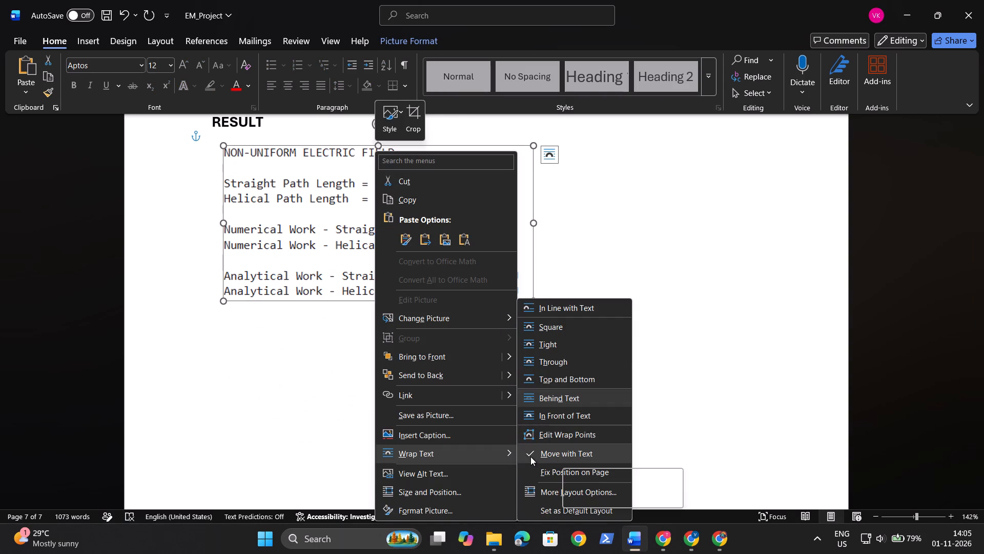
left_click(529, 457)
left_click(577, 263)
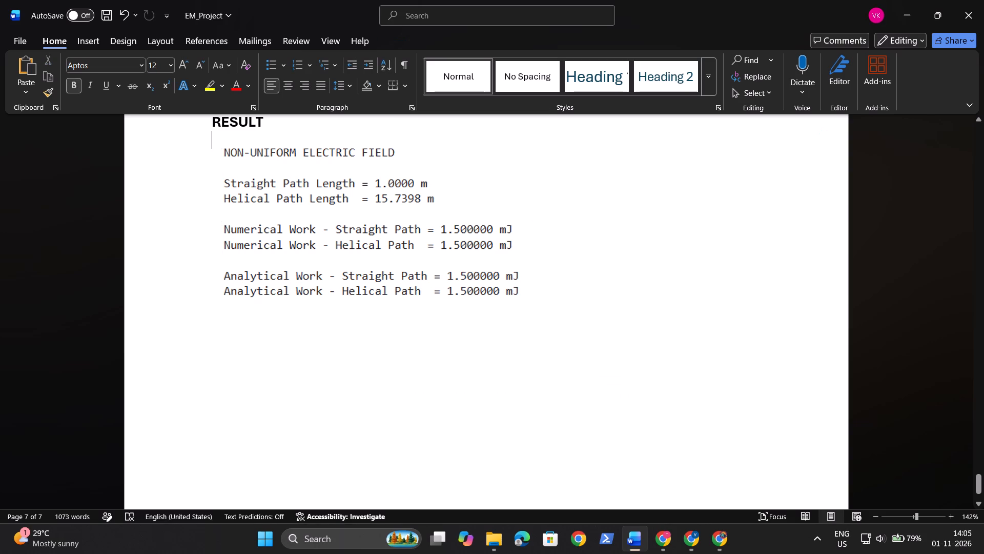
Insert blank lines after PROBLEM 2's RESULT heading until the text position reaches the top of a new page.
key("Return")
key("Return")
key("Return")
key("Return")
key("Return")
key("Return")
key("Return")
key("Return")
key("Return")
key("Return")
key("Return")
key("Return")
key("Return")
key("Return")
key("Return")
key("Return")
key("Return")
key("Return")
key("Return")
scroll(379, 225, "down", 3)
key("Return")
scroll(377, 232, "down", 2)
scroll(375, 236, "up", 1)
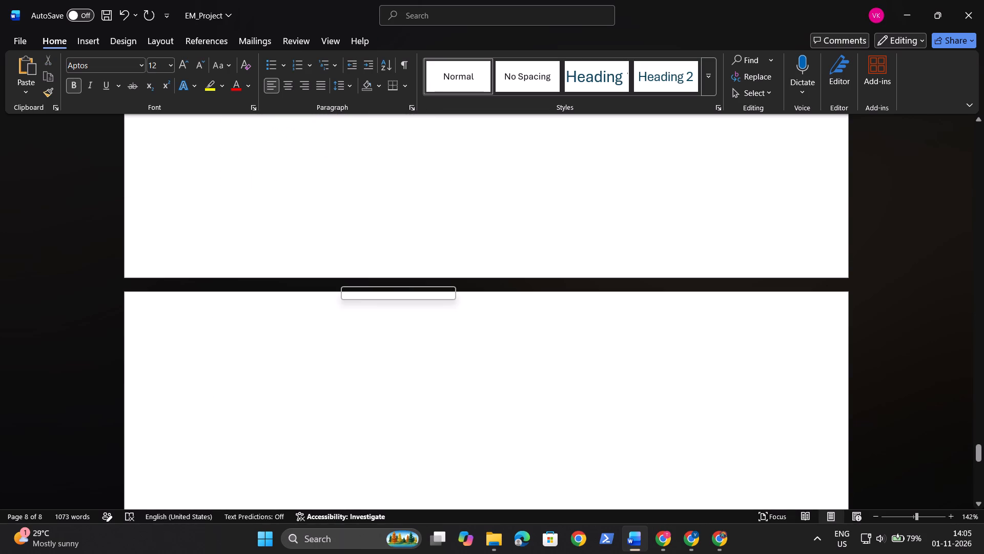
key("BackSpace")
key("Return")
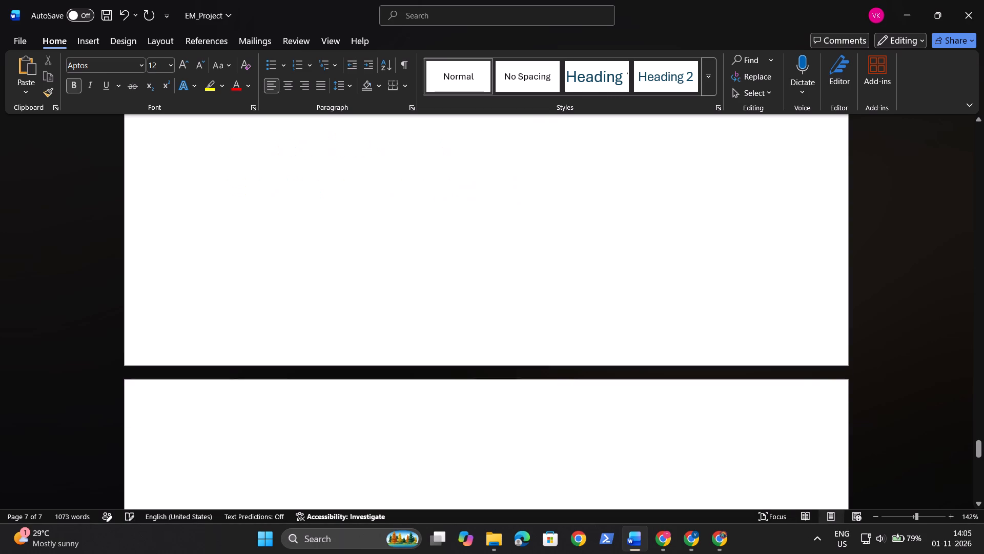
Paste the copied heading on the new page, change it to PROBLEM 3 and save the document.
key("ctrl+v")
scroll(412, 258, "down", 1)
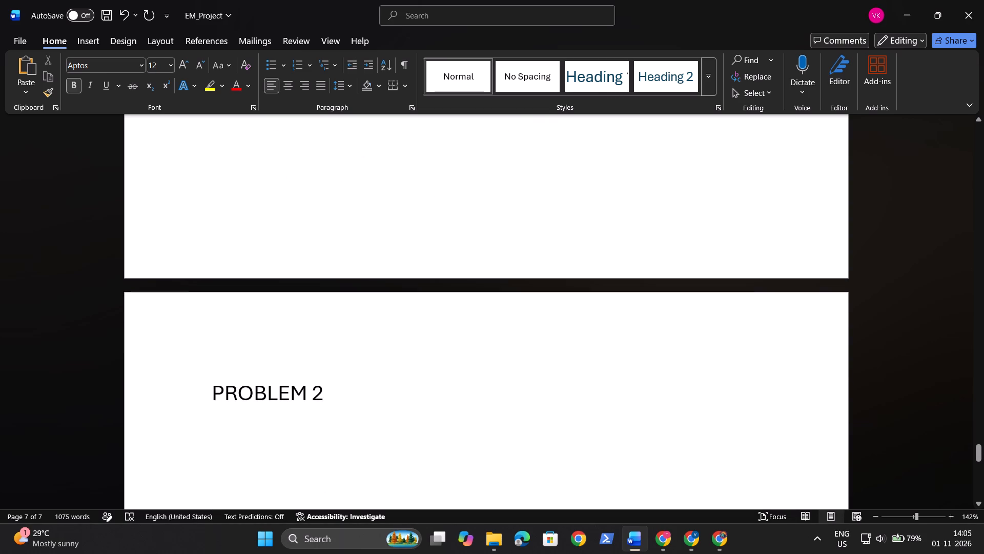
left_click(337, 378)
key("BackSpace")
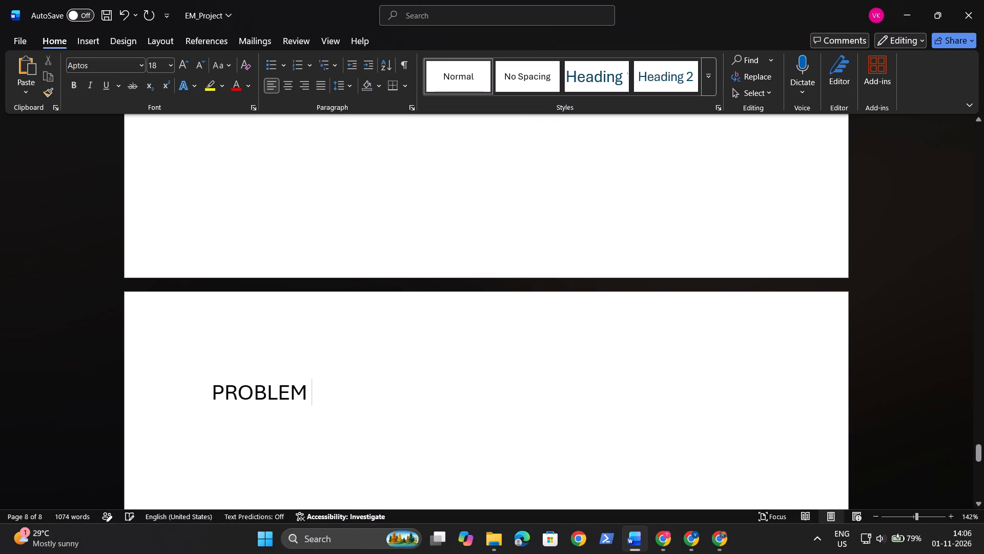
key("3")
key("ctrl+s")
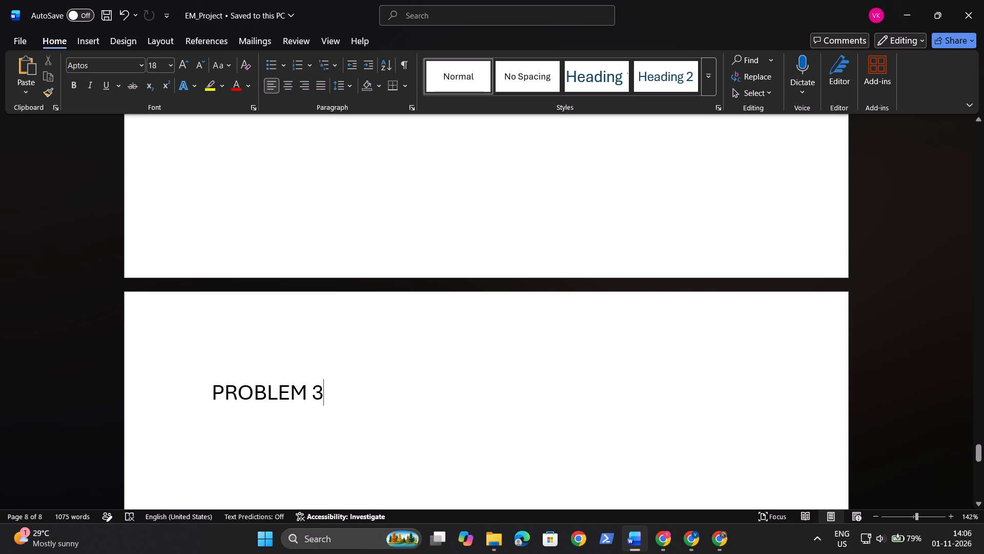
Review the pages from PROBLEM 3 back to PROBLEM 2's code and RESULT section, checking their layout.
scroll(476, 346, "down", 1)
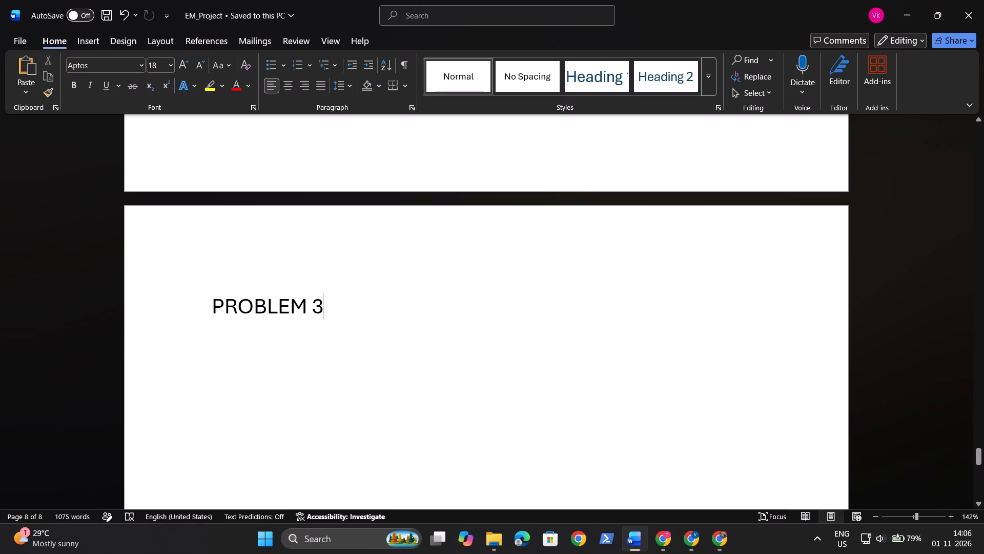
scroll(540, 344, "up", 14)
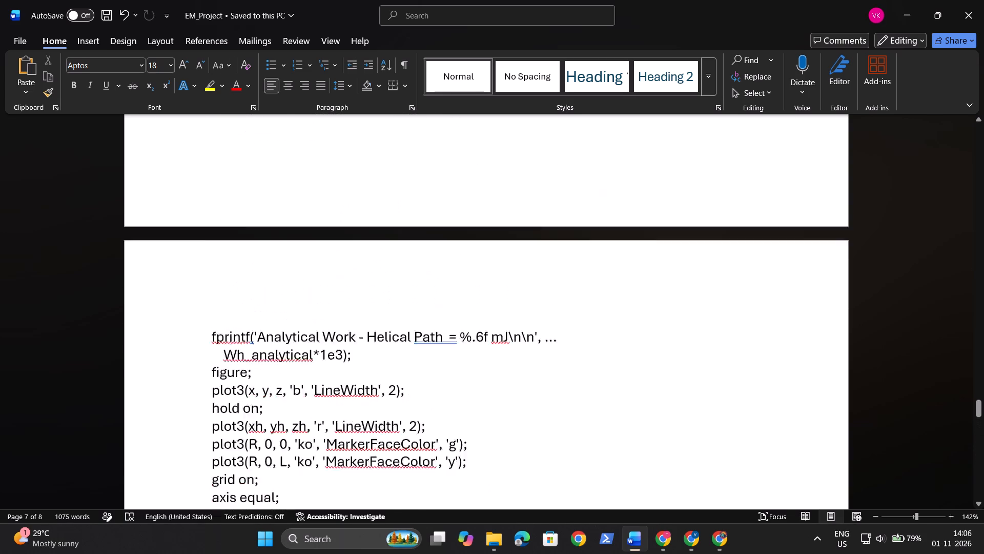
scroll(541, 339, "up", 3)
scroll(540, 339, "down", 13)
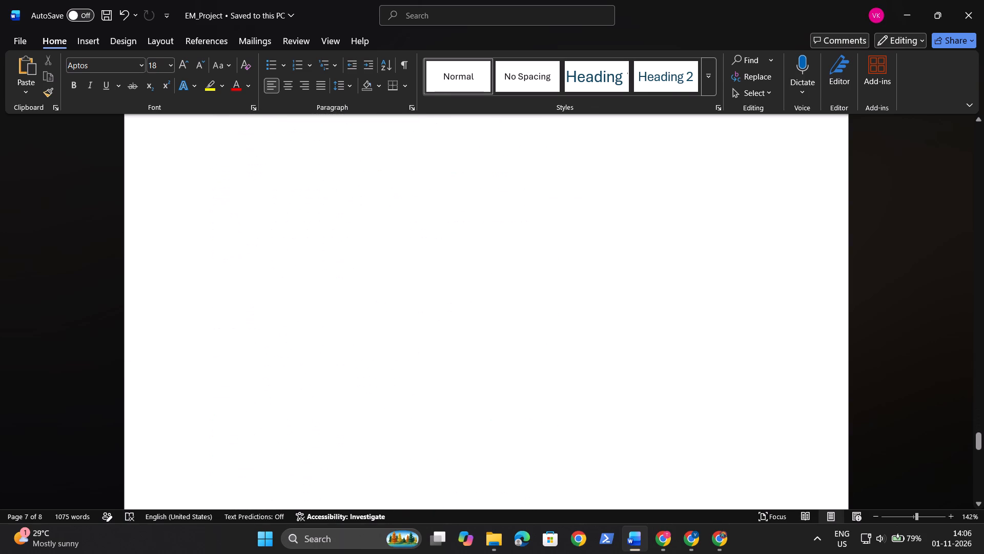
scroll(286, 327, "down", 4)
scroll(307, 303, "up", 9)
scroll(309, 299, "down", 2)
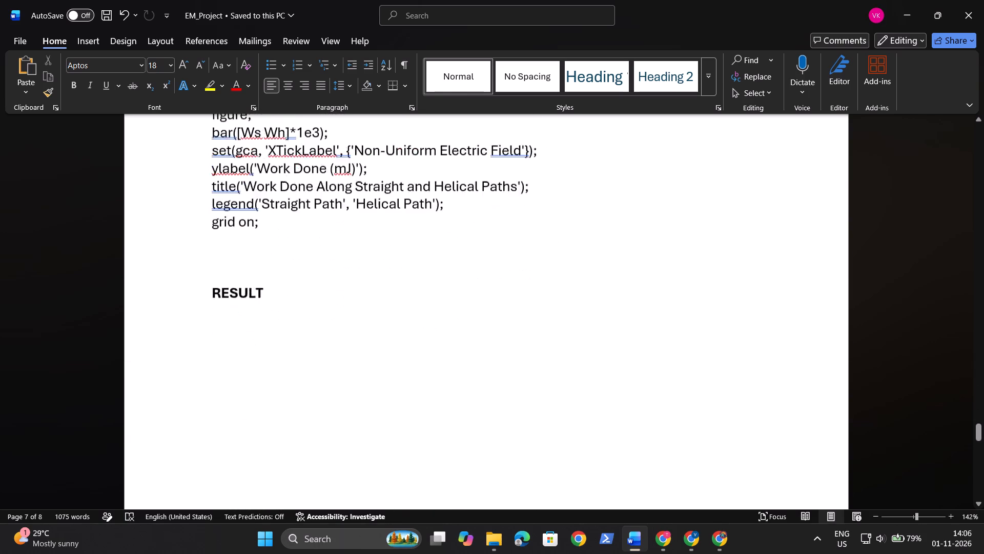
scroll(309, 299, "down", 2)
left_click(317, 262)
left_click(226, 194)
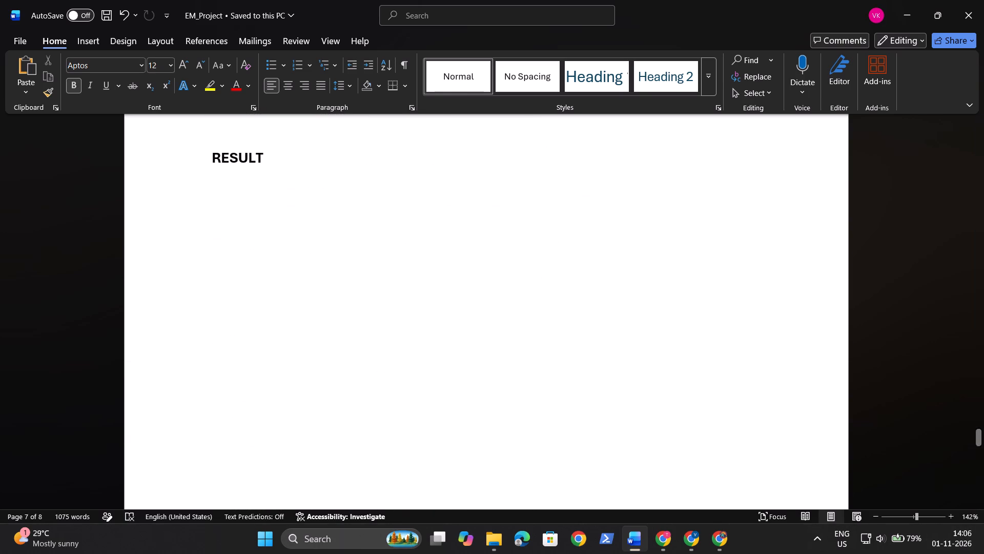
left_click(728, 498)
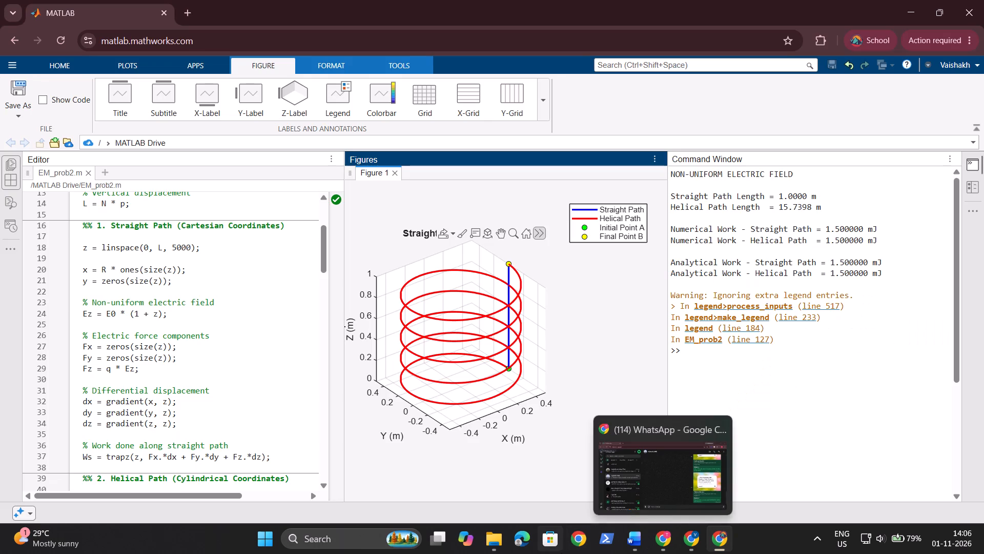
left_click(495, 547)
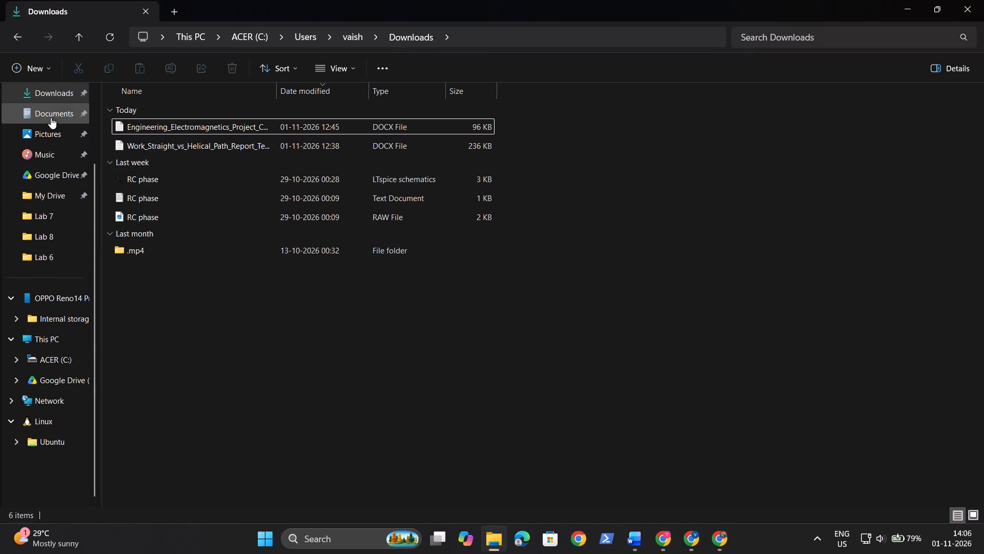
left_click(51, 126)
double_click(203, 130)
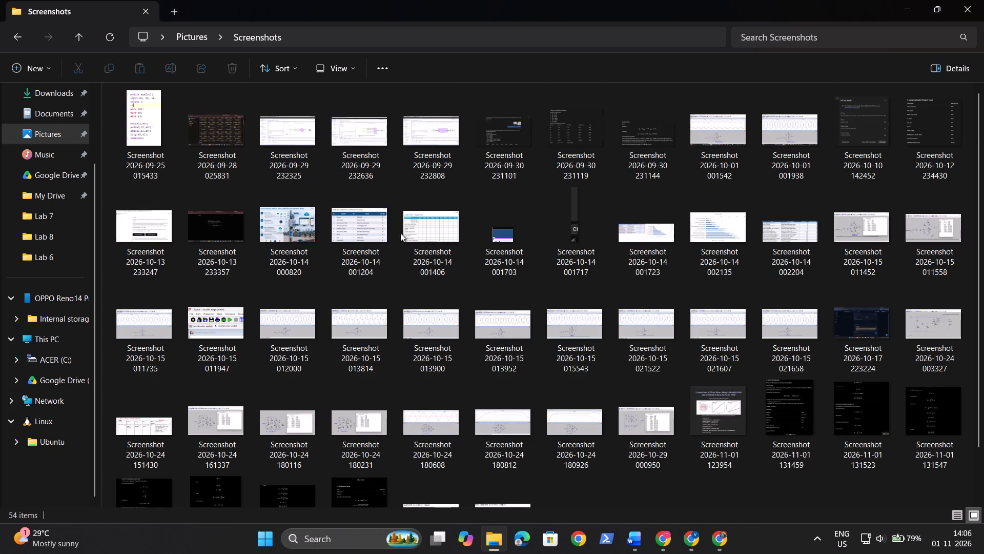
scroll(400, 233, "down", 9)
left_click(511, 462)
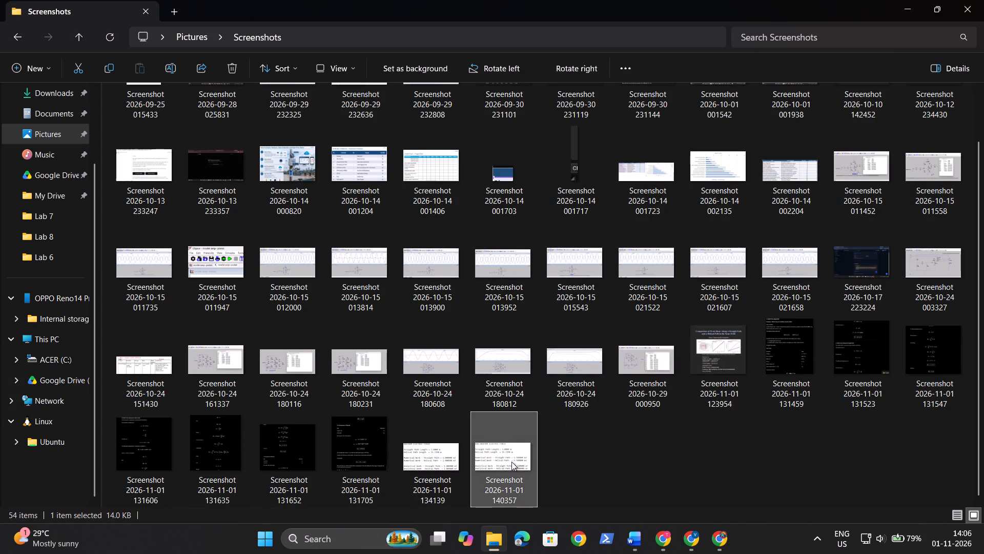
right_click(511, 460)
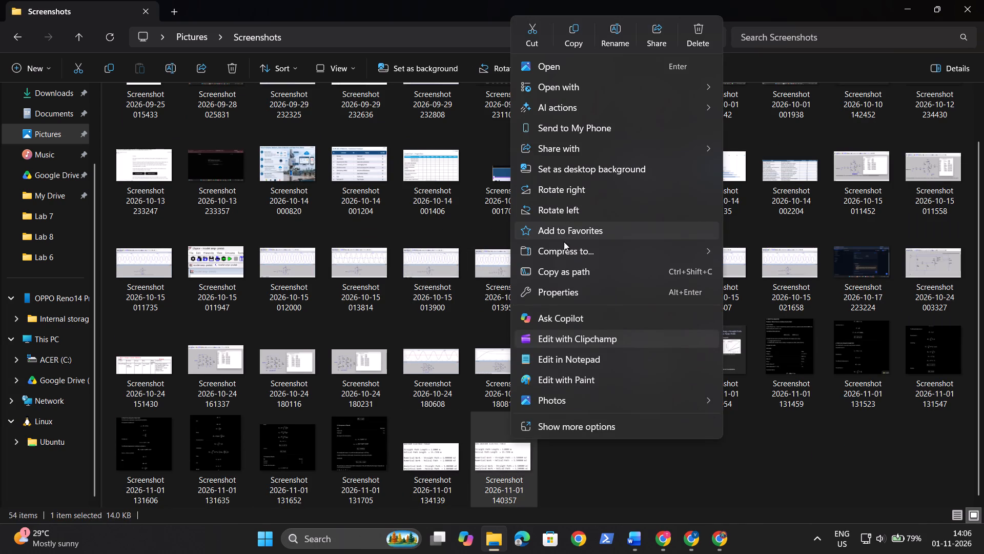
left_click(573, 37)
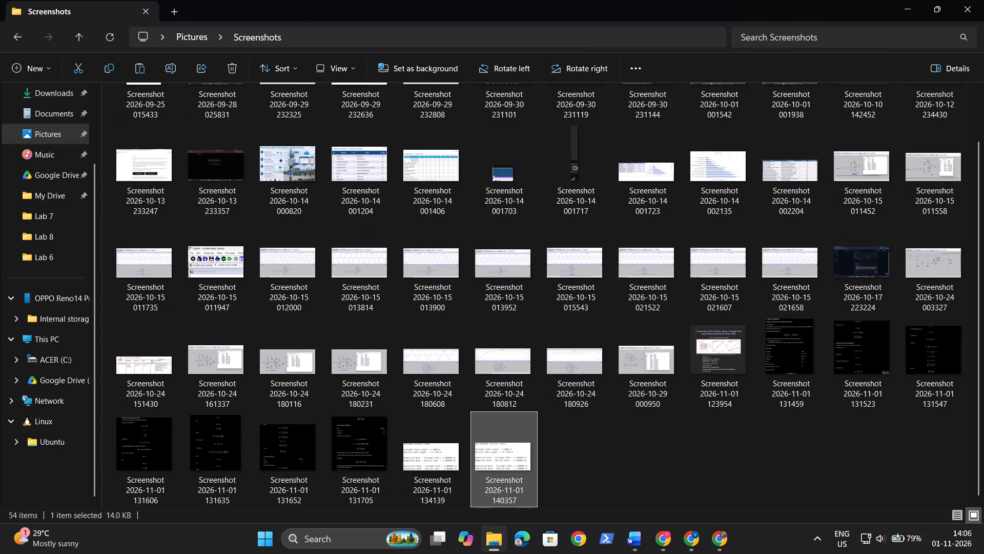
left_click(630, 548)
key("ctrl+v")
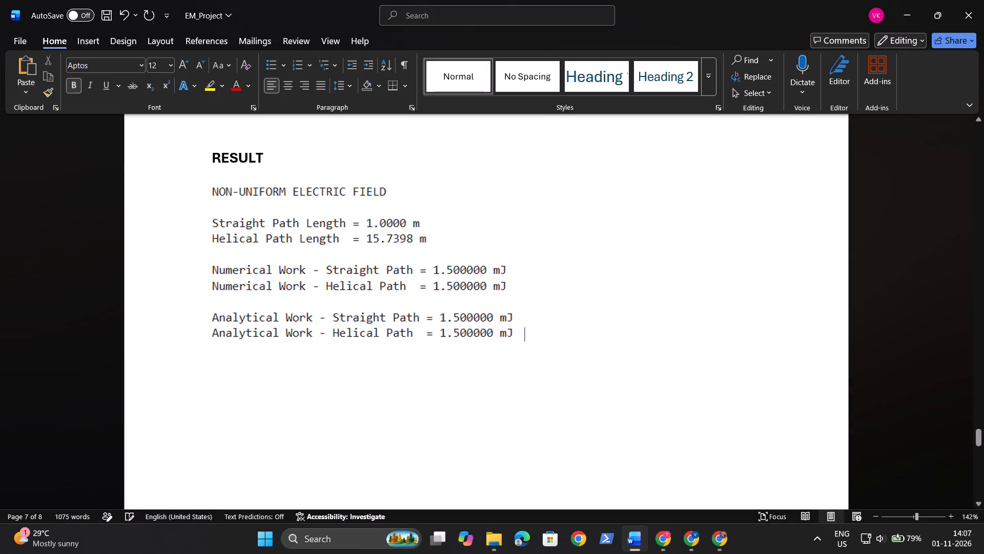
Check the pasted output picture under PROBLEM 2's RESULT heading and the position of the PROBLEM 3 heading.
left_click(396, 289)
right_click(407, 284)
right_click(407, 284)
left_click(646, 337)
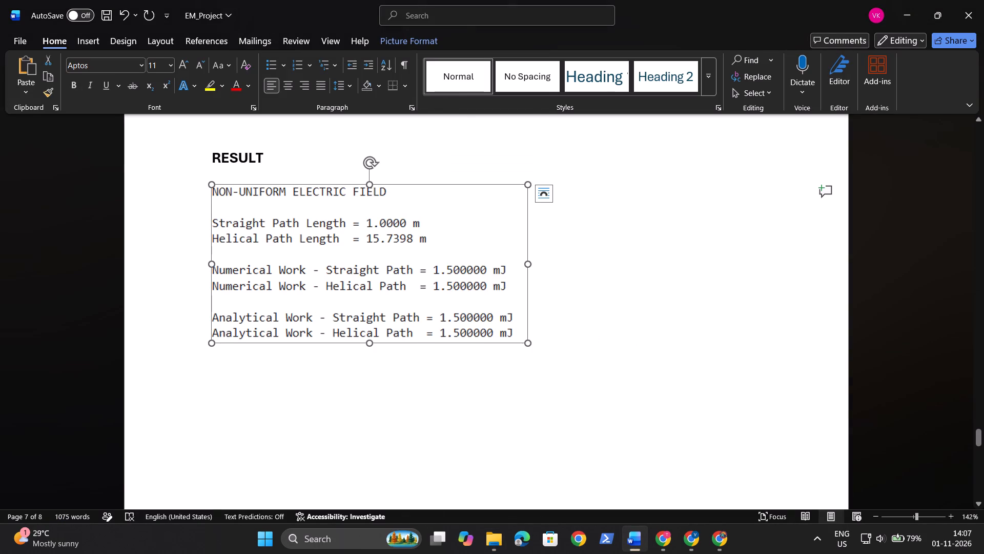
scroll(510, 353, "down", 6)
scroll(526, 340, "up", 1)
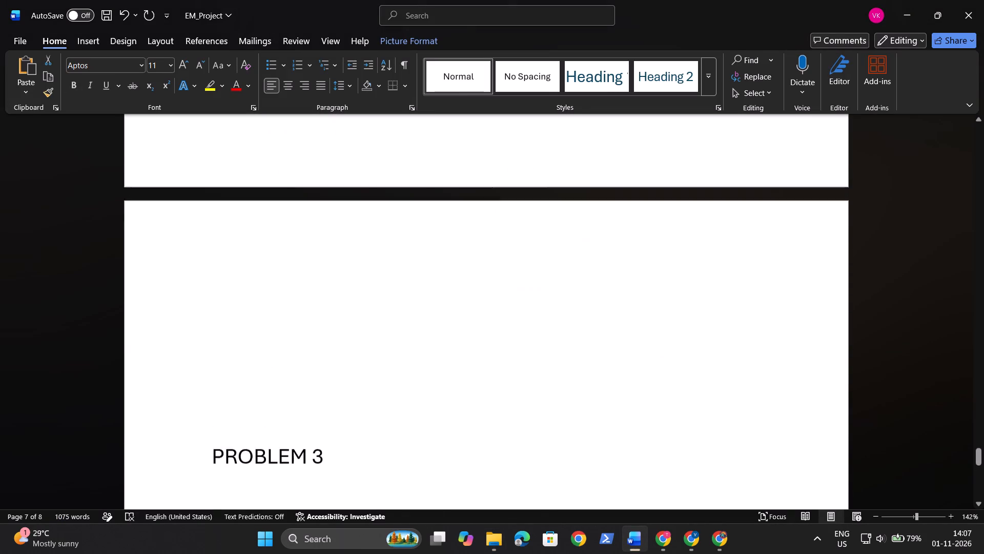
Set the text wrapping of the output picture under PROBLEM 2's RESULT heading to Behind Text.
scroll(526, 339, "up", 5)
right_click(292, 241)
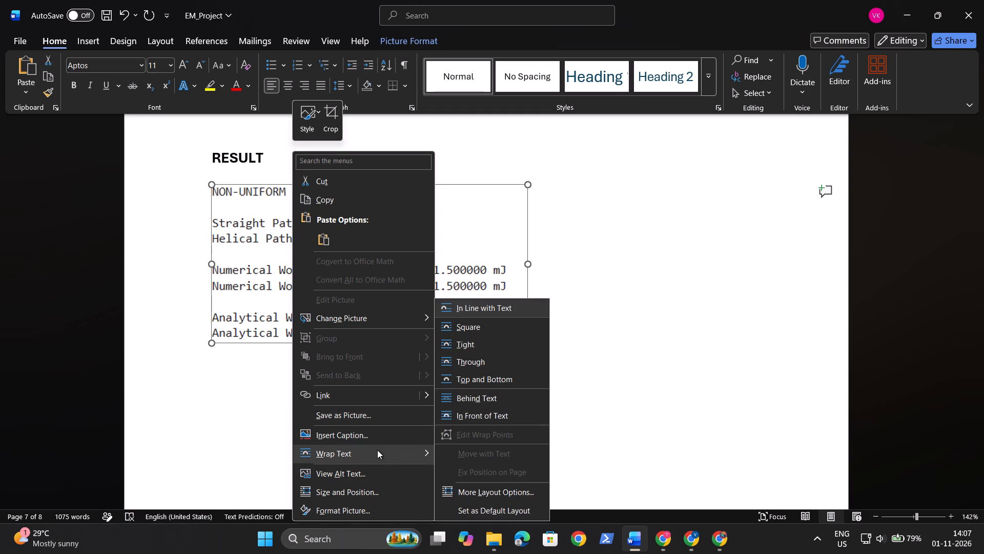
double_click(467, 397)
scroll(460, 398, "down", 4)
left_click(271, 384)
left_click(364, 389)
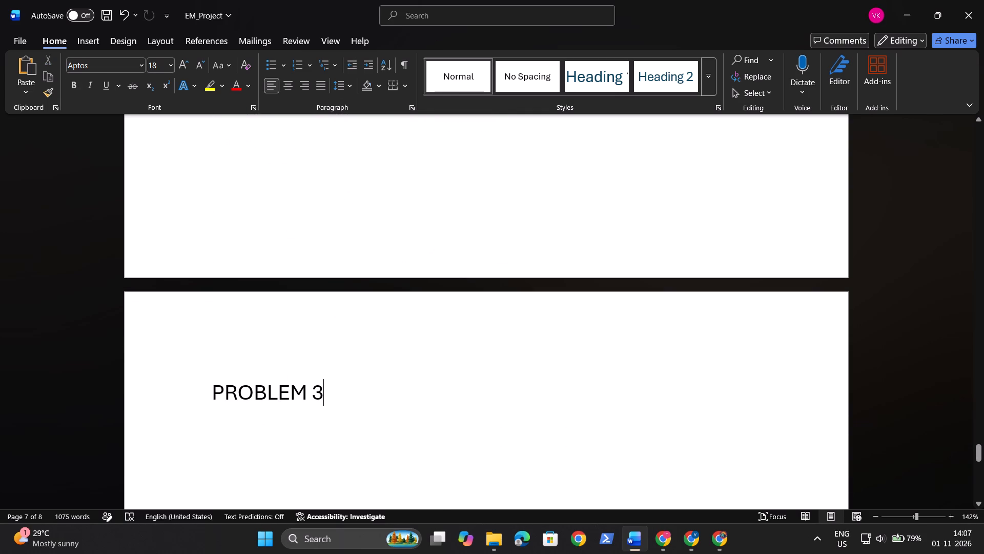
Enlarge the Straight and Helical Paths plot beside PROBLEM 2's code slightly and shift it a little down and away from the code.
scroll(483, 371, "up", 3)
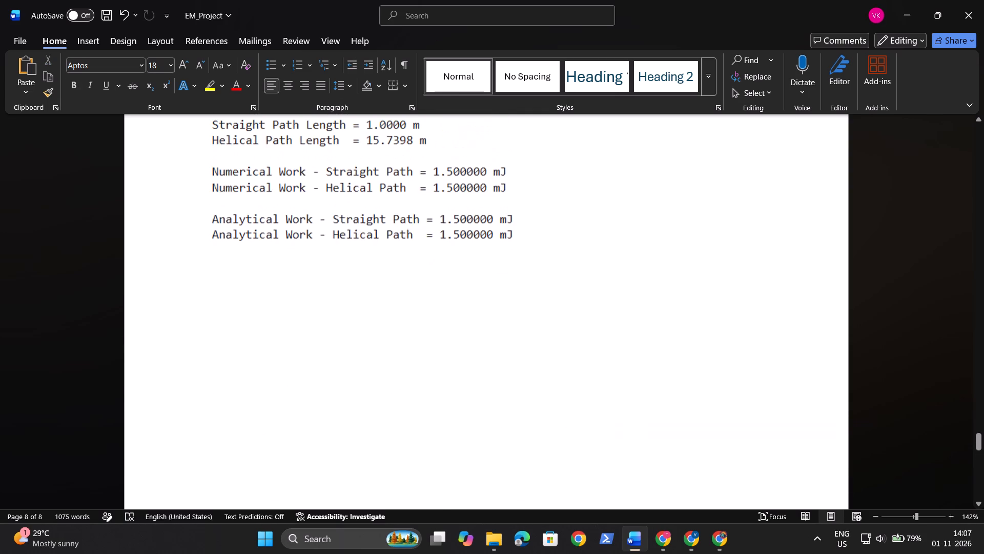
scroll(487, 365, "up", 7)
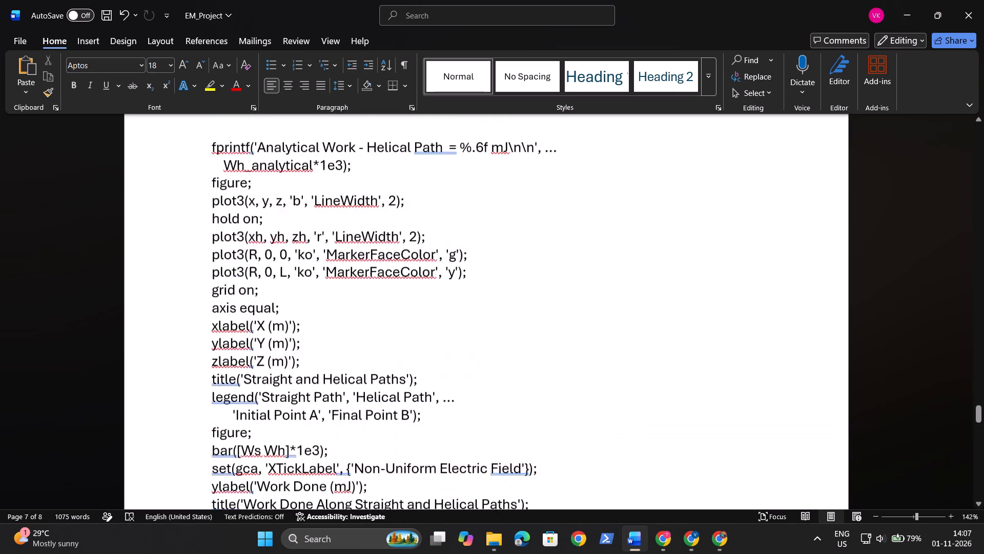
scroll(490, 358, "up", 11)
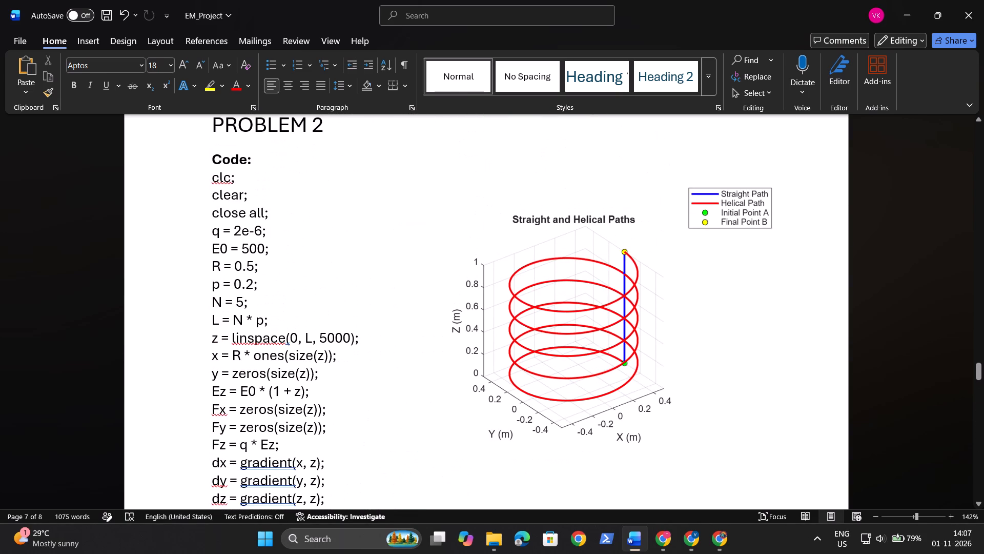
left_click(553, 322)
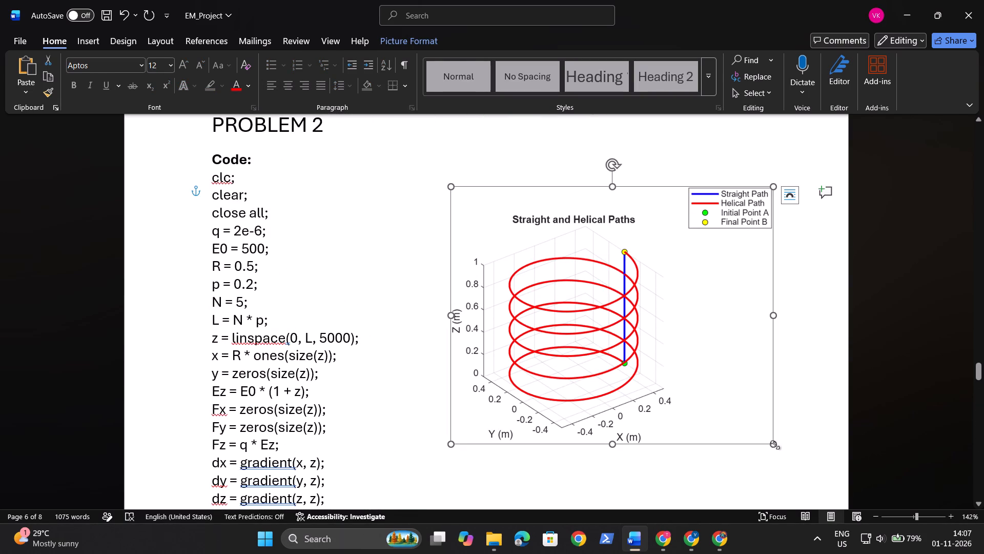
left_click_drag(773, 444, 781, 461)
left_click_drag(694, 360, 692, 371)
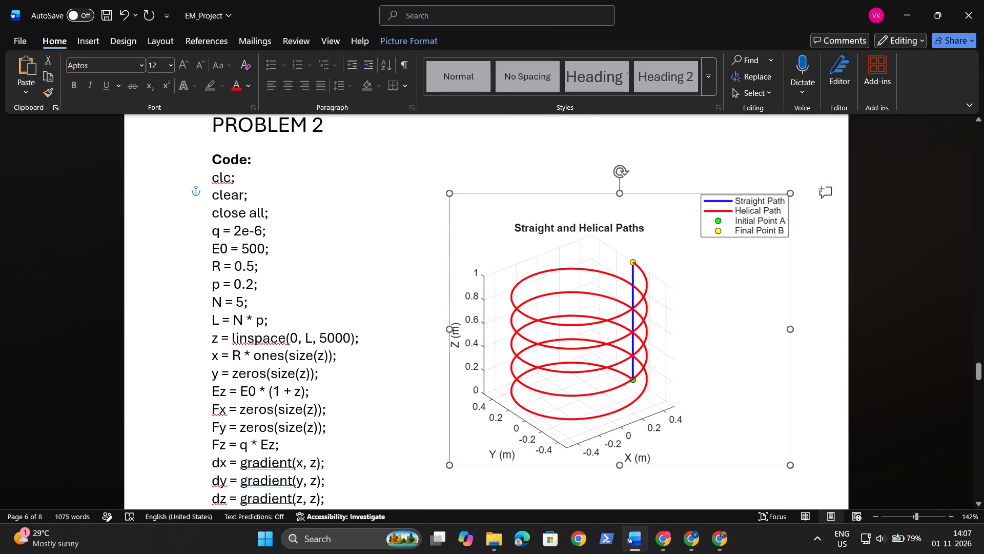
left_click_drag(692, 371, 702, 377)
Review the rest of PROBLEM 2's code and its RESULT section, checking the spacing and placement of the output picture.
scroll(459, 334, "down", 3)
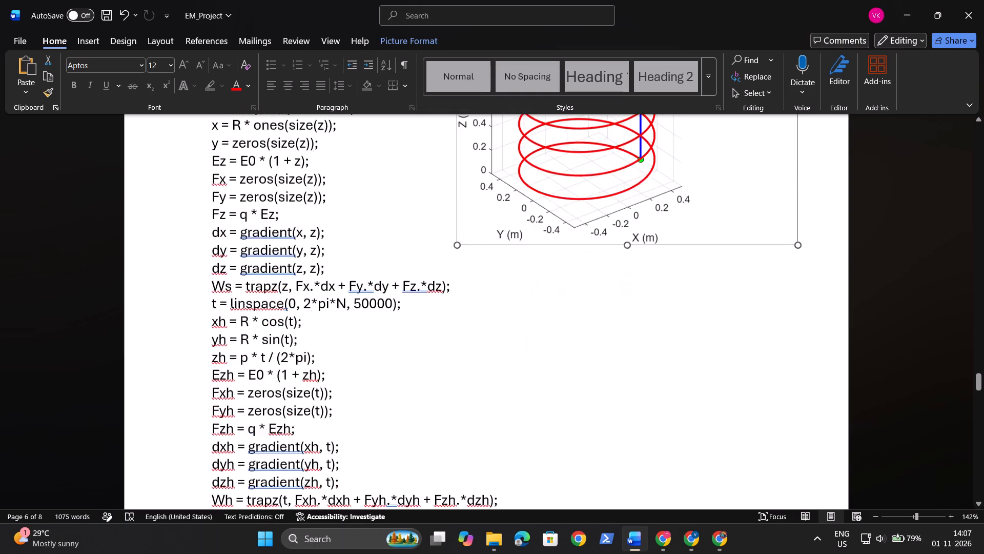
scroll(498, 308, "down", 10)
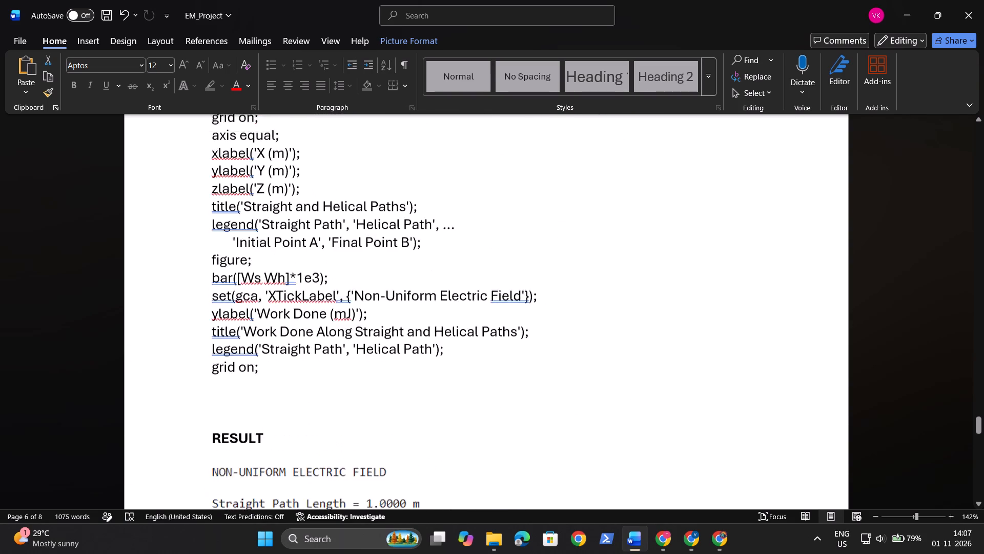
scroll(502, 306, "down", 5)
scroll(505, 301, "up", 4)
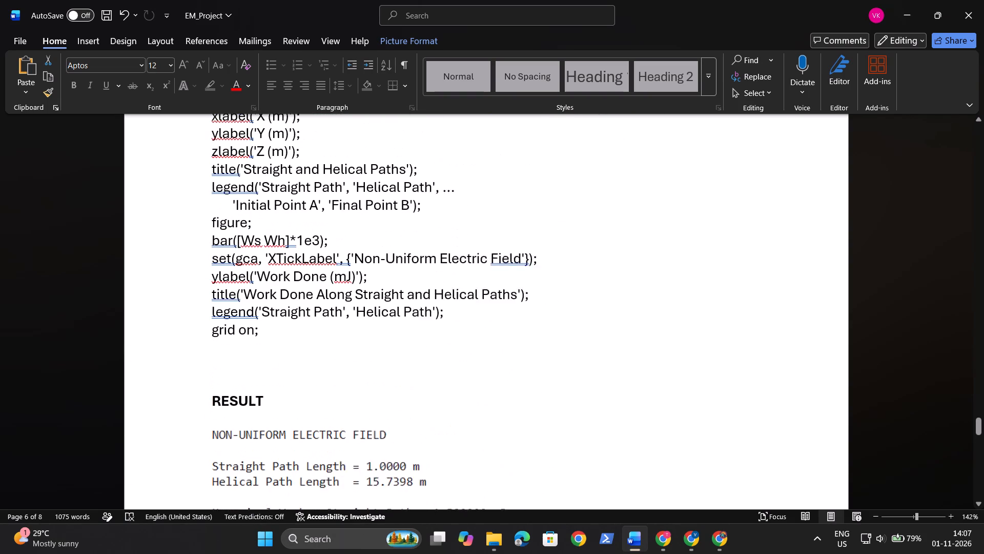
scroll(505, 301, "down", 2)
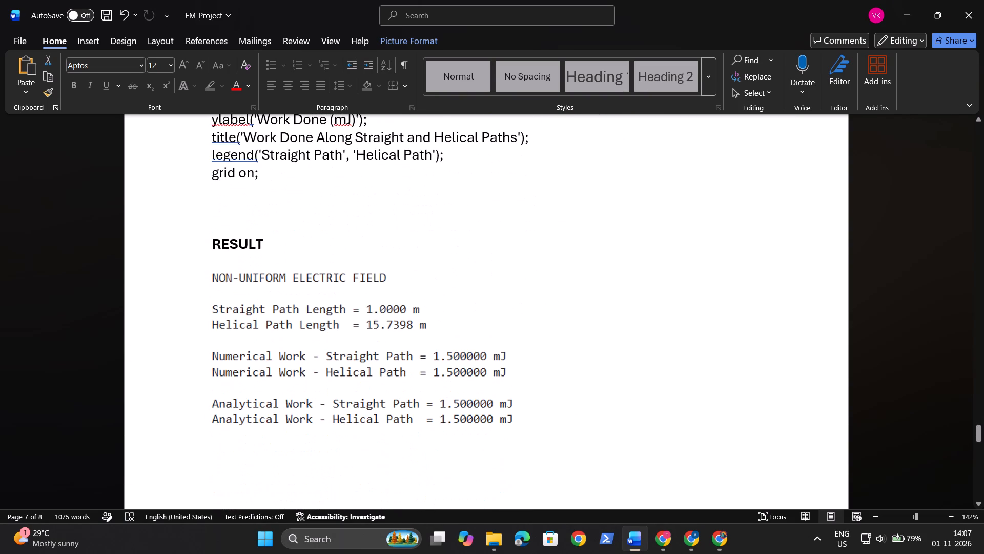
scroll(505, 299, "down", 1)
scroll(603, 298, "up", 3)
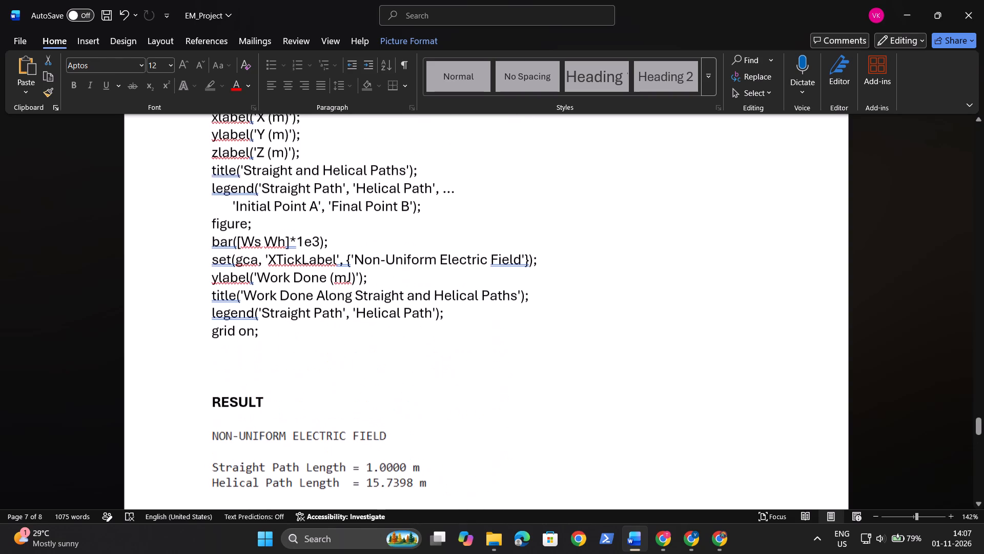
scroll(603, 298, "down", 1)
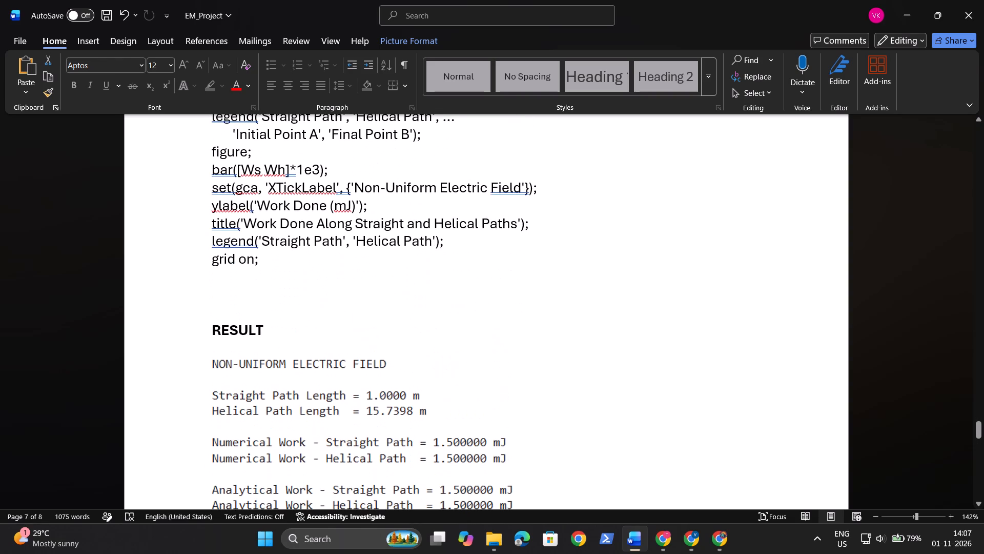
scroll(603, 298, "down", 3)
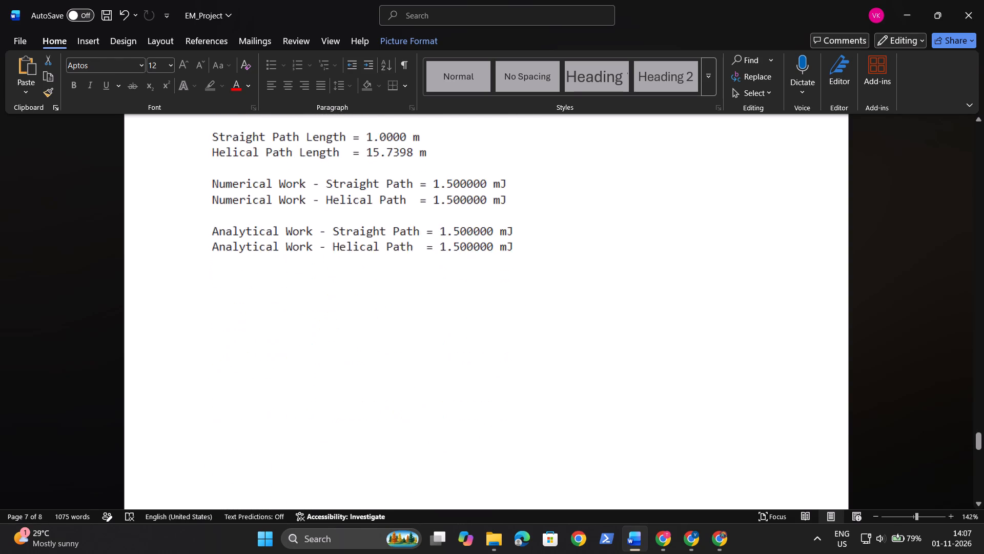
scroll(603, 298, "down", 4)
scroll(600, 298, "up", 5)
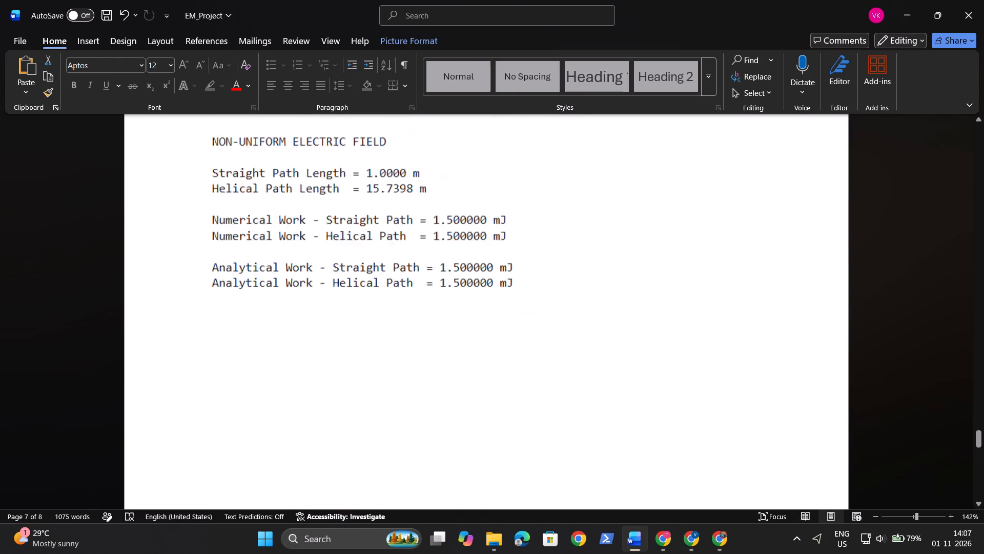
Look through the report from PROBLEM 2 back to the cover page, checking the problem sections, introduction and title page details.
scroll(599, 298, "up", 12)
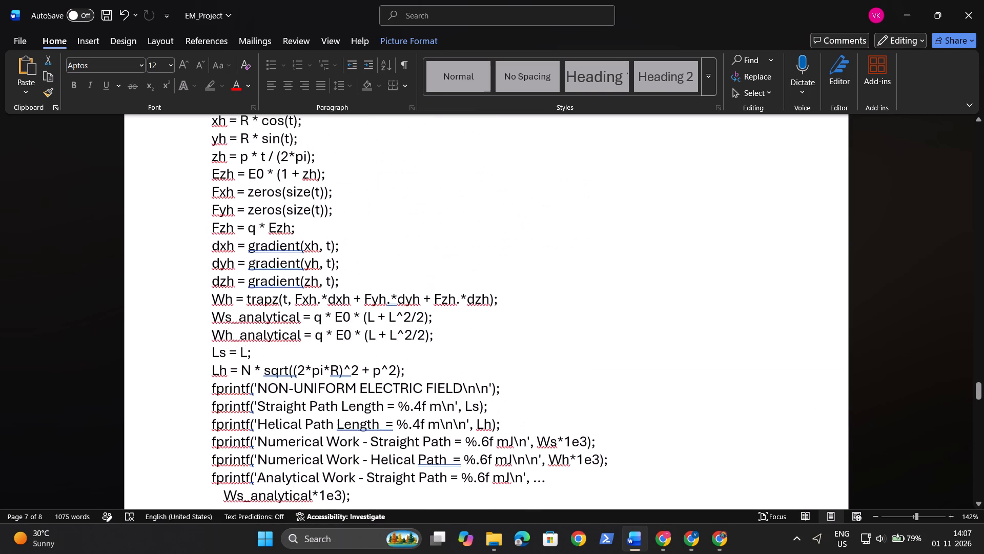
scroll(597, 299, "up", 9)
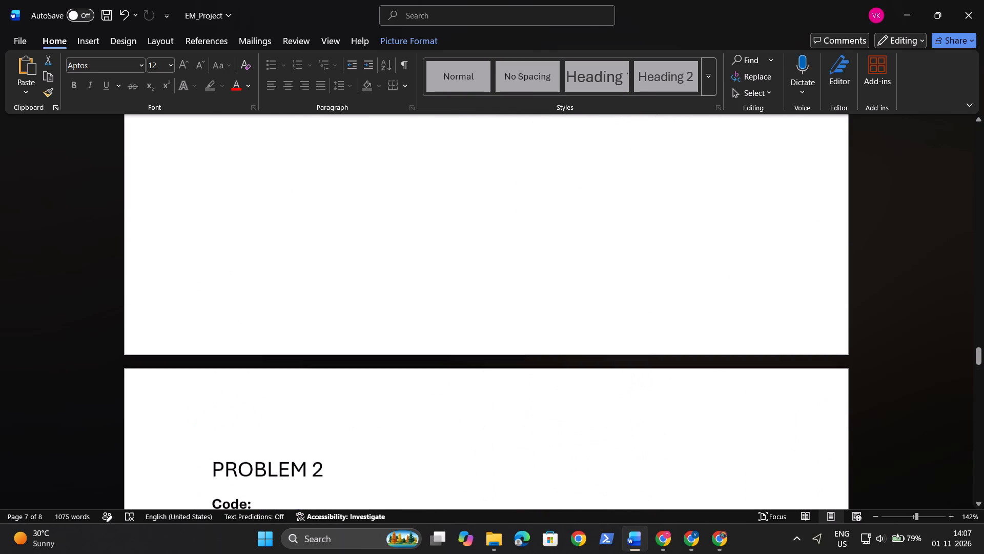
scroll(595, 302, "up", 16)
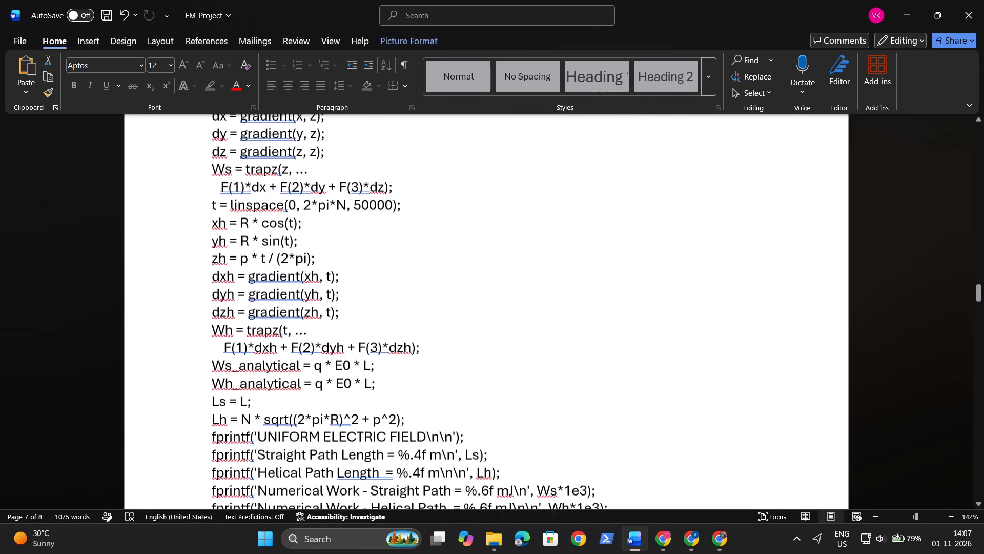
scroll(594, 302, "up", 18)
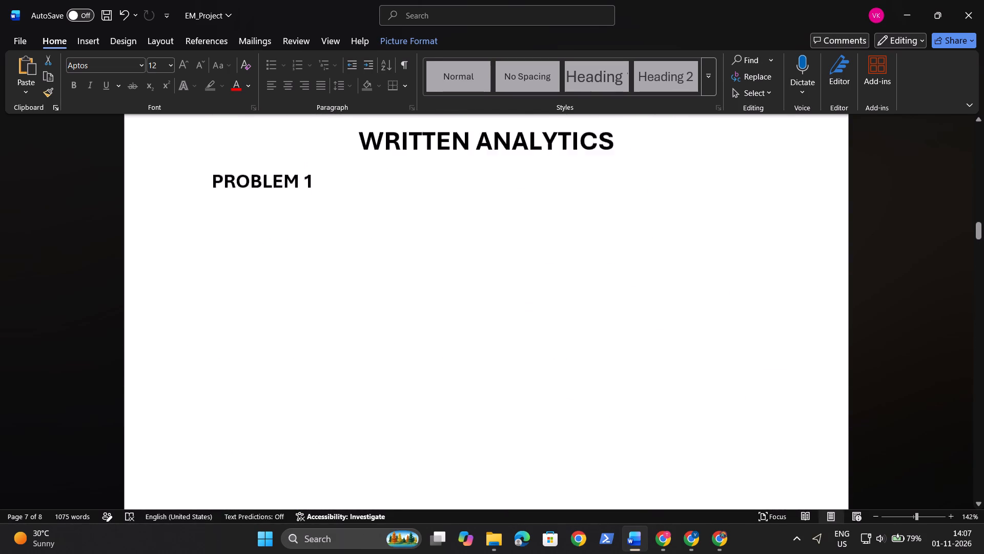
scroll(594, 300, "up", 12)
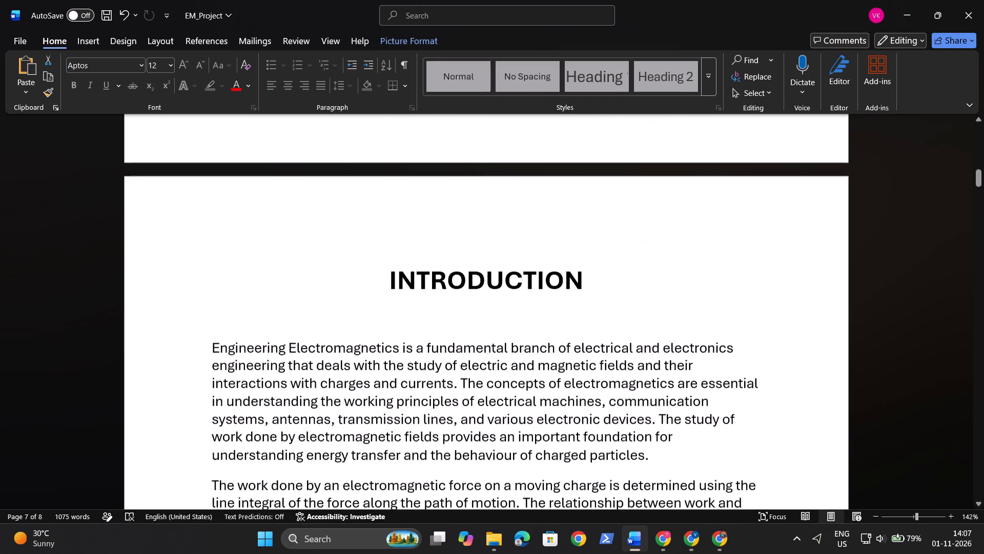
scroll(604, 279, "up", 8)
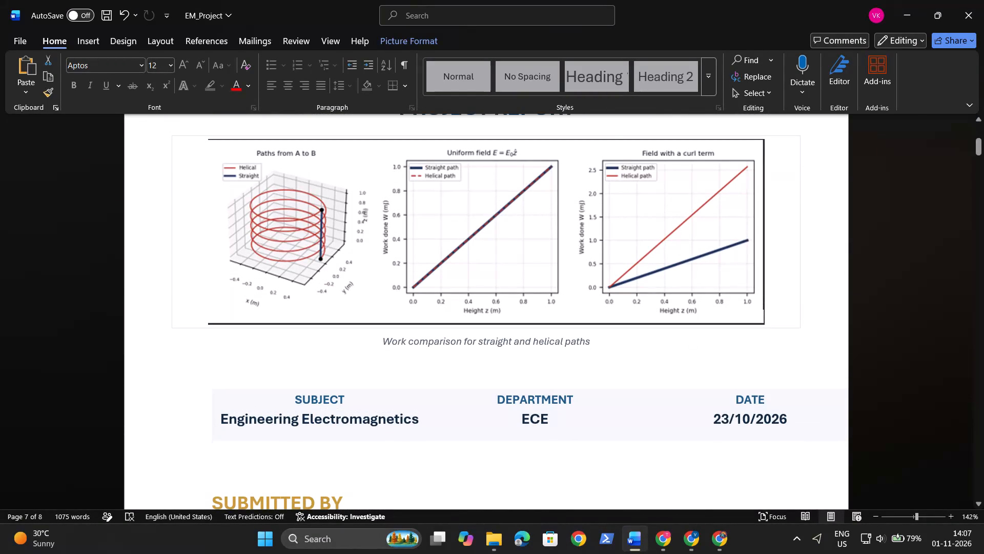
scroll(604, 279, "up", 1)
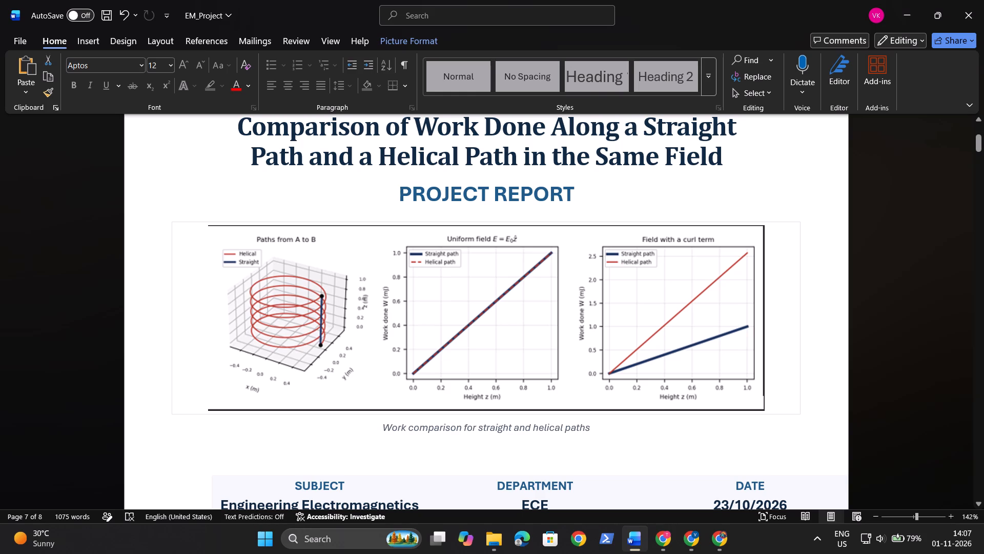
scroll(579, 312, "down", 2)
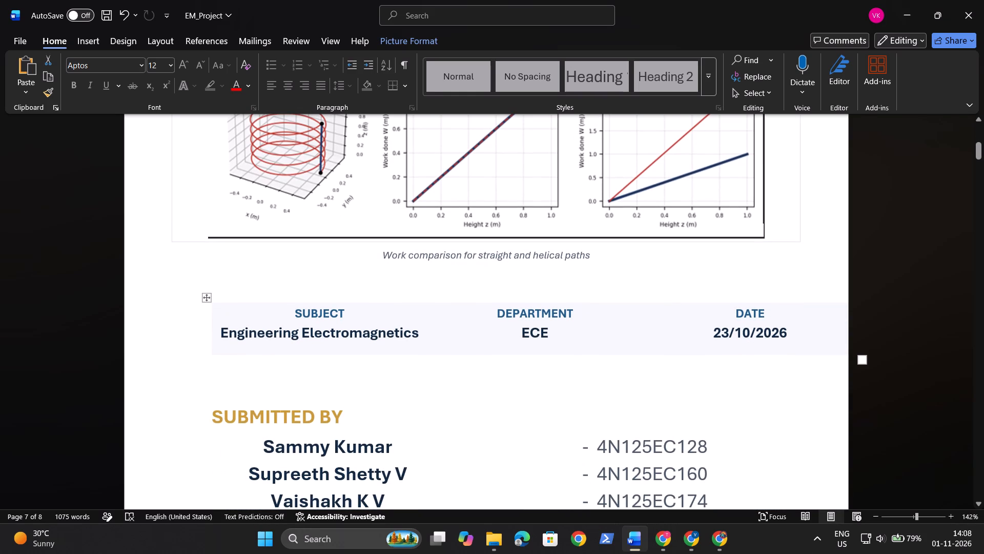
scroll(585, 308, "up", 2)
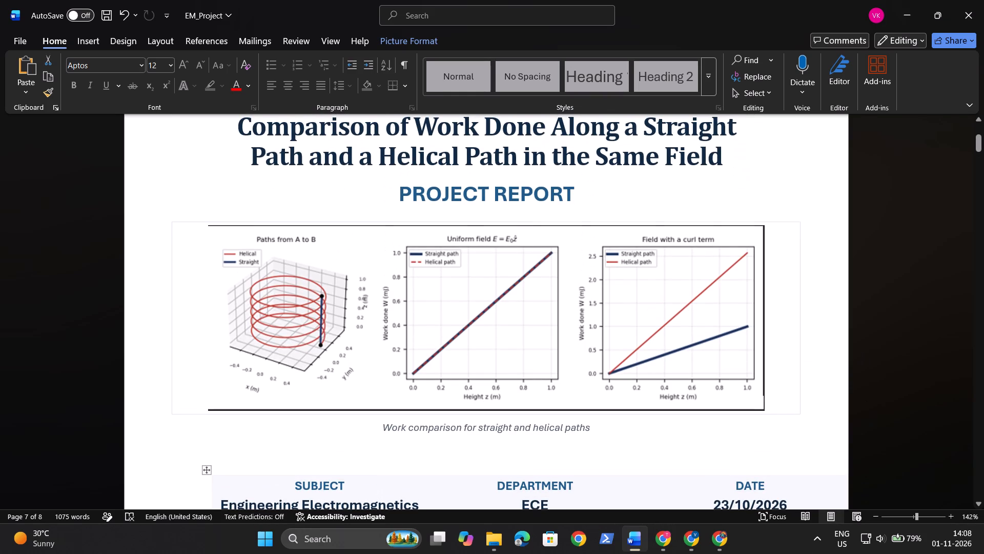
scroll(585, 308, "up", 5)
scroll(586, 305, "down", 8)
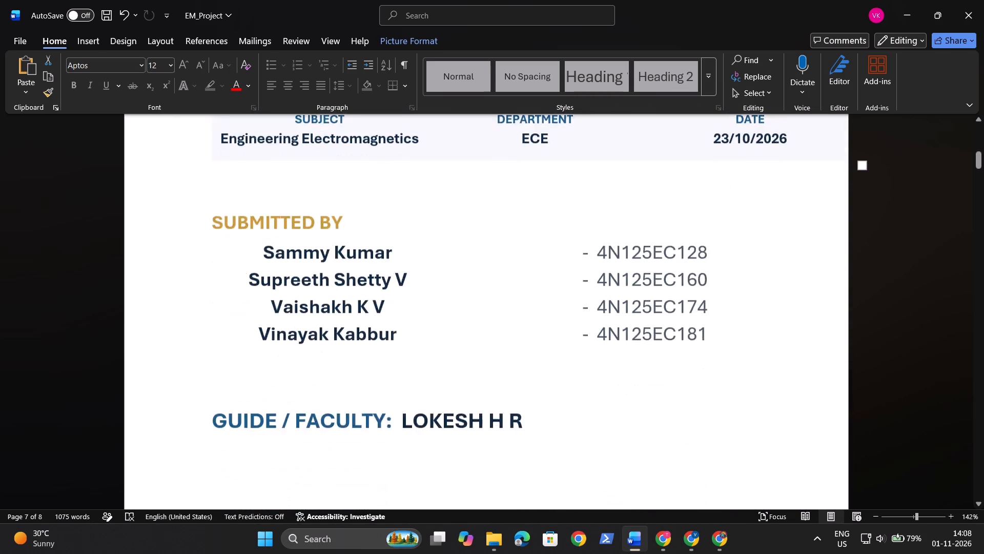
scroll(588, 303, "down", 5)
Save the EM_Project document.
key("ctrl+s")
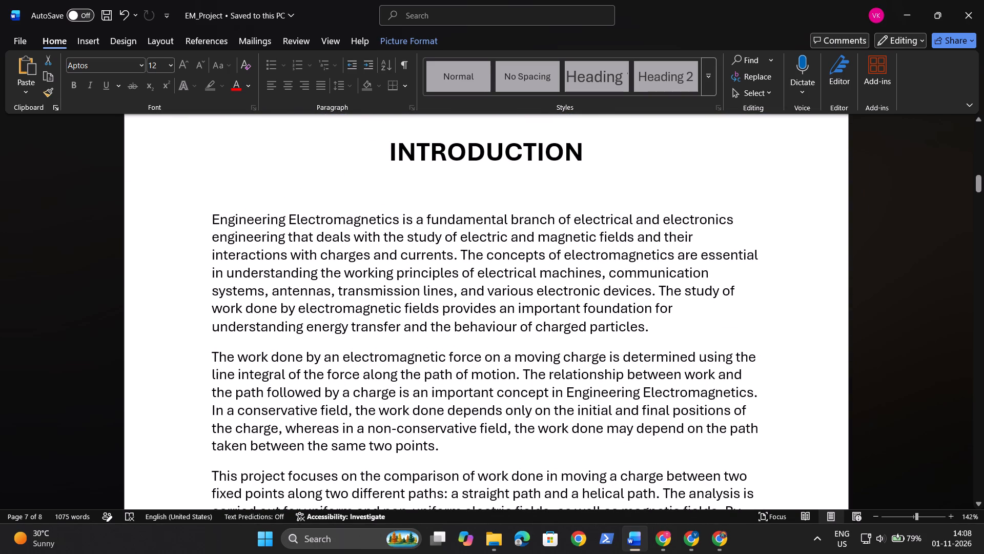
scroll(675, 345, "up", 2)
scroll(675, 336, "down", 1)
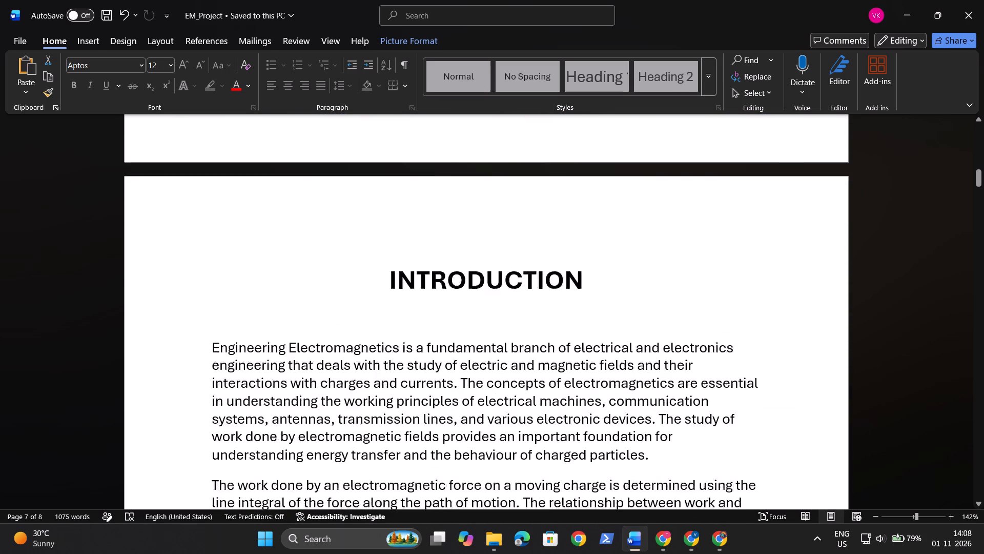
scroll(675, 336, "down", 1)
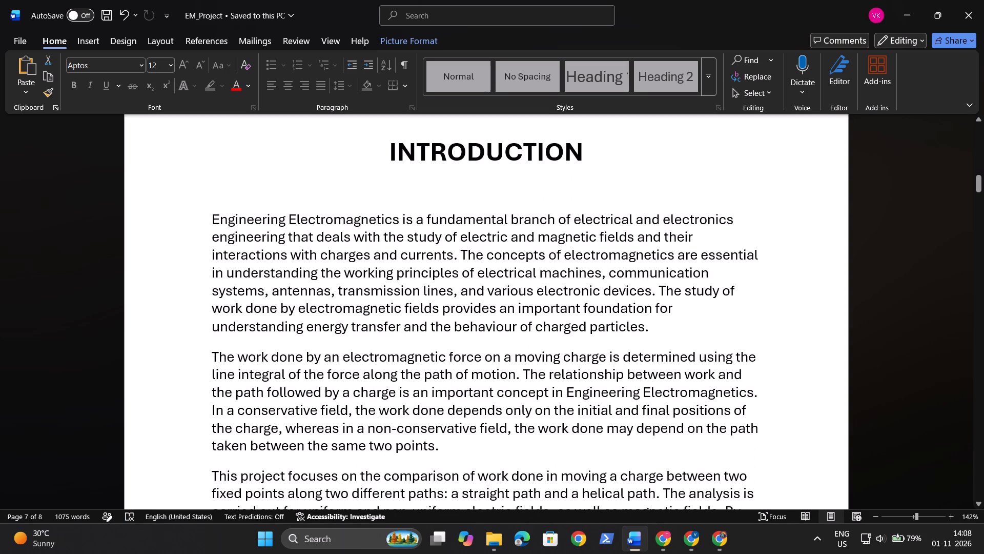